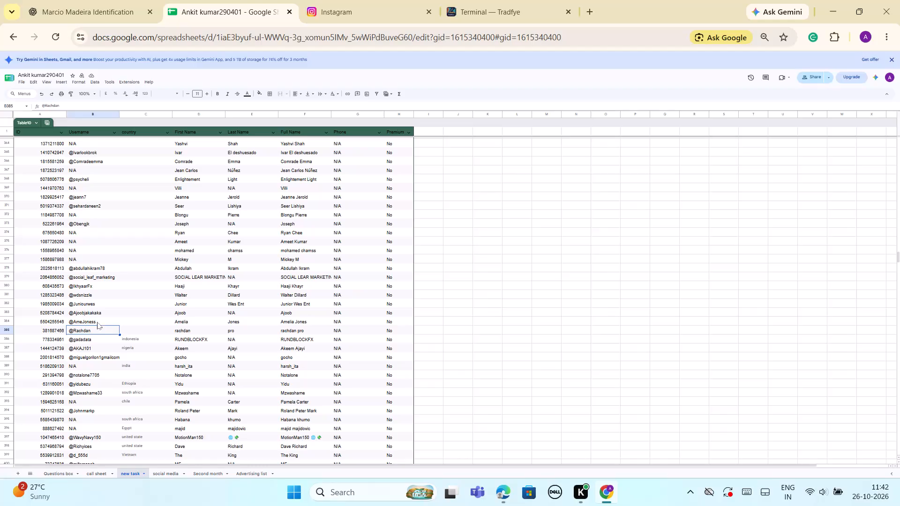
# Enter "united state" as the country in row 385 of the contact table.
pyautogui.click(137, 330)
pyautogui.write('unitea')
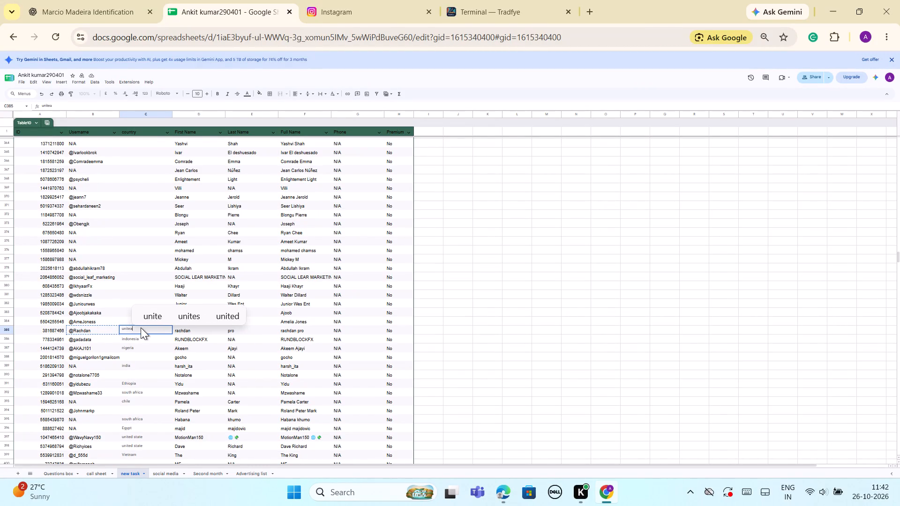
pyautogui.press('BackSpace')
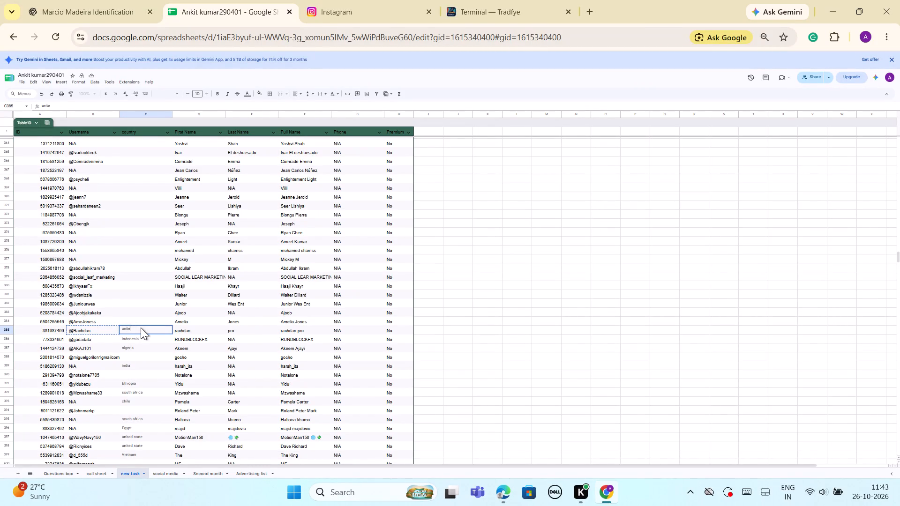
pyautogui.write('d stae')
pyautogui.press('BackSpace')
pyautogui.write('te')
pyautogui.click(121, 320)
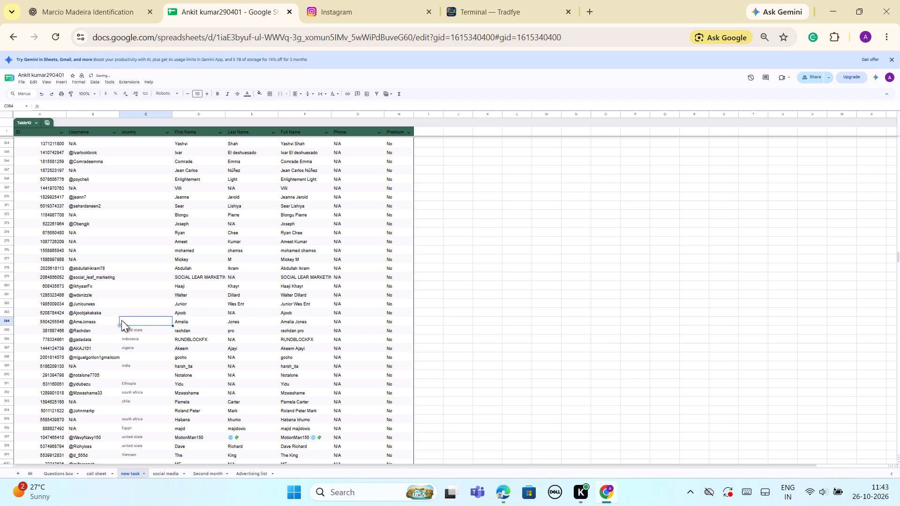
# Copy the username in row 384 of the contact table.
pyautogui.click(103, 322)
pyautogui.rightClick(83, 316)
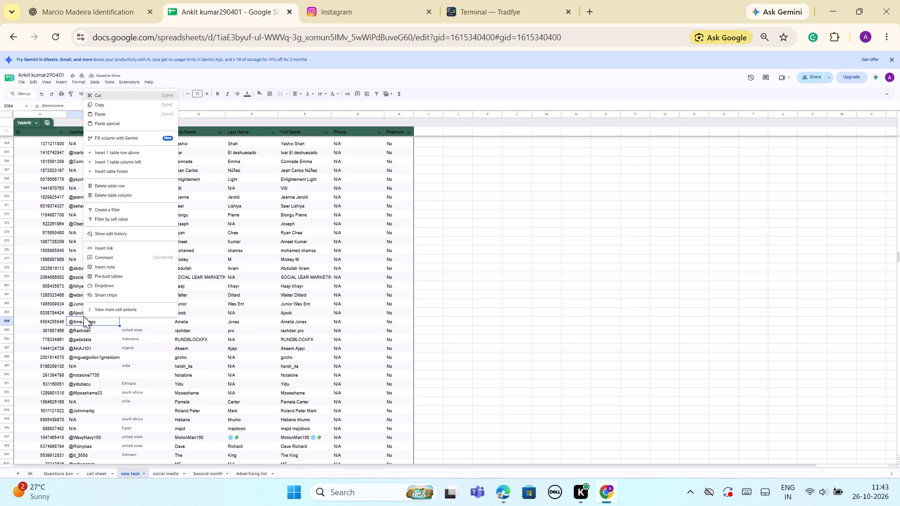
pyautogui.click(154, 320)
pyautogui.click(88, 322)
pyautogui.rightClick(88, 322)
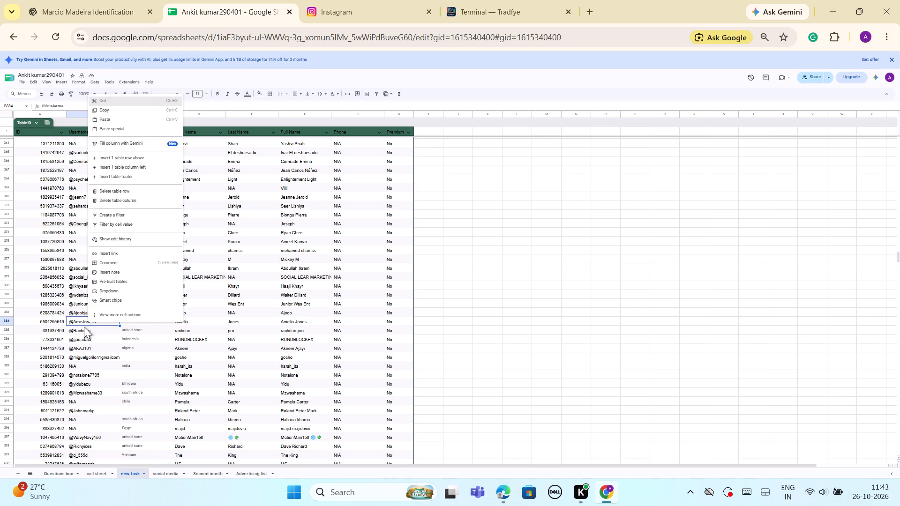
pyautogui.click(111, 110)
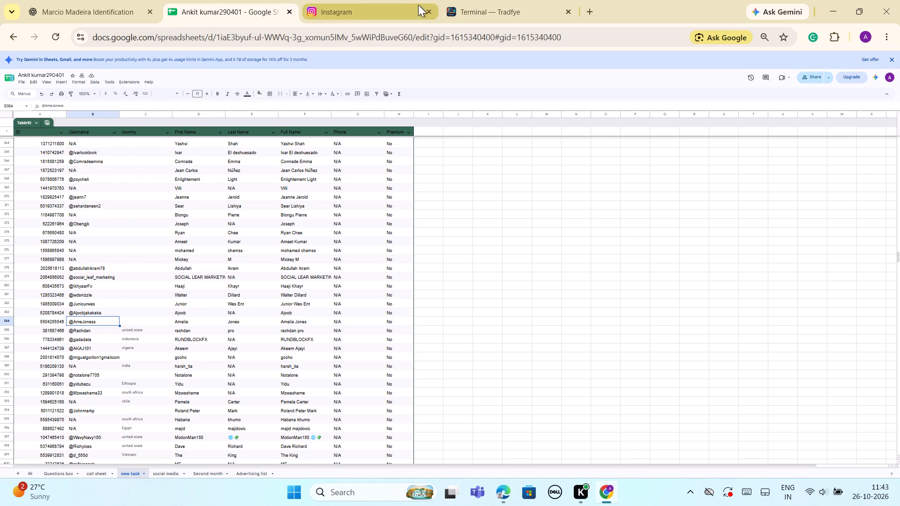
# Switch to Instagram, search for the copied username and open the profile that matches it exactly.
pyautogui.click(333, 13)
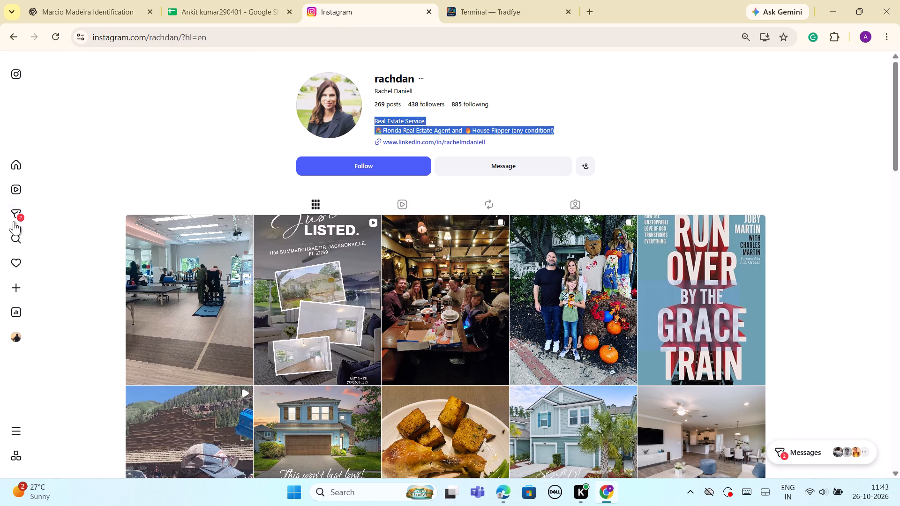
pyautogui.click(12, 233)
pyautogui.click(308, 68)
pyautogui.rightClick(308, 68)
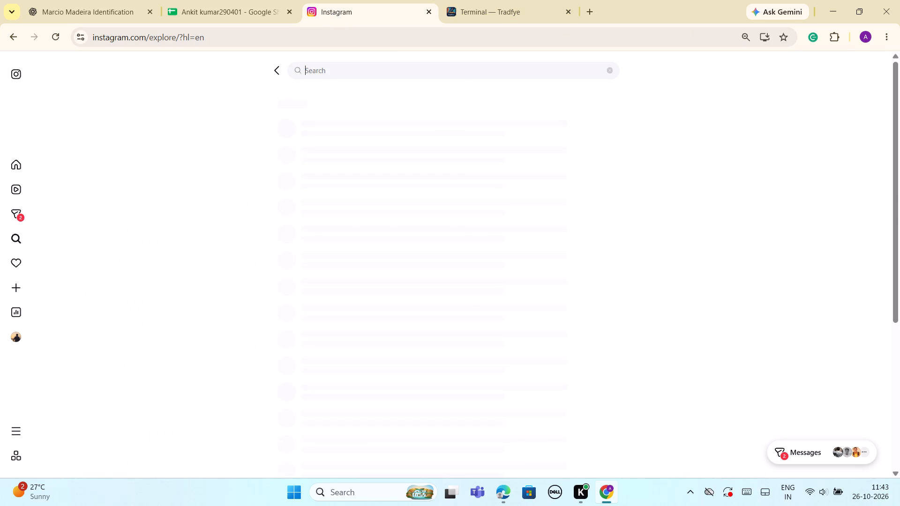
pyautogui.click(368, 213)
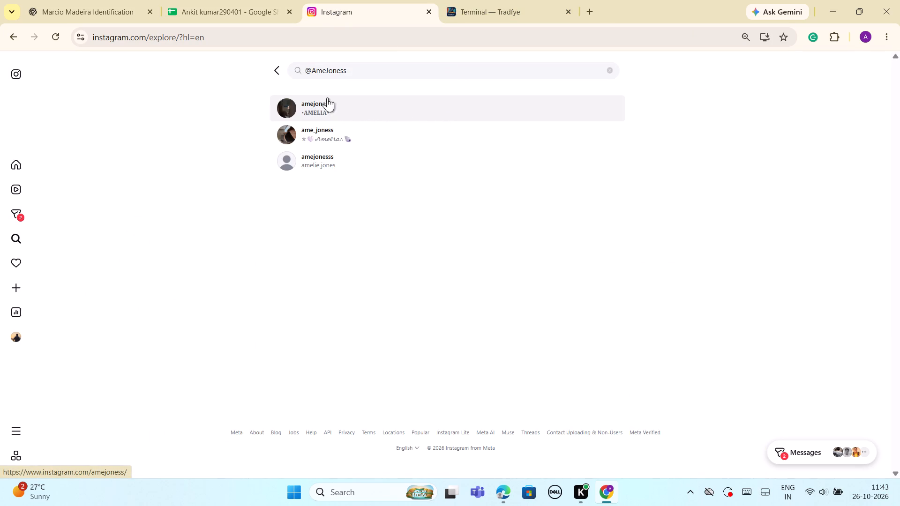
pyautogui.click(327, 105)
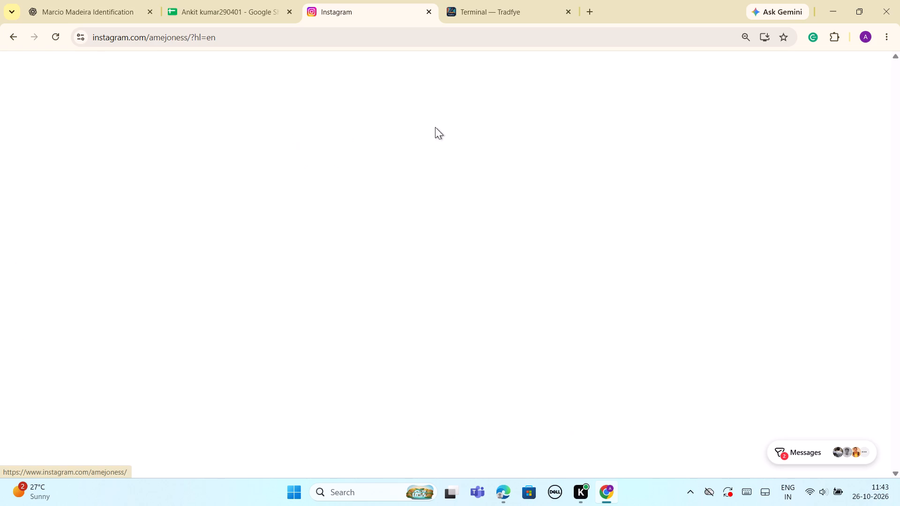
# Check the profile's account information for a country, then compare it with the row 384 entry in the sheet.
pyautogui.click(433, 82)
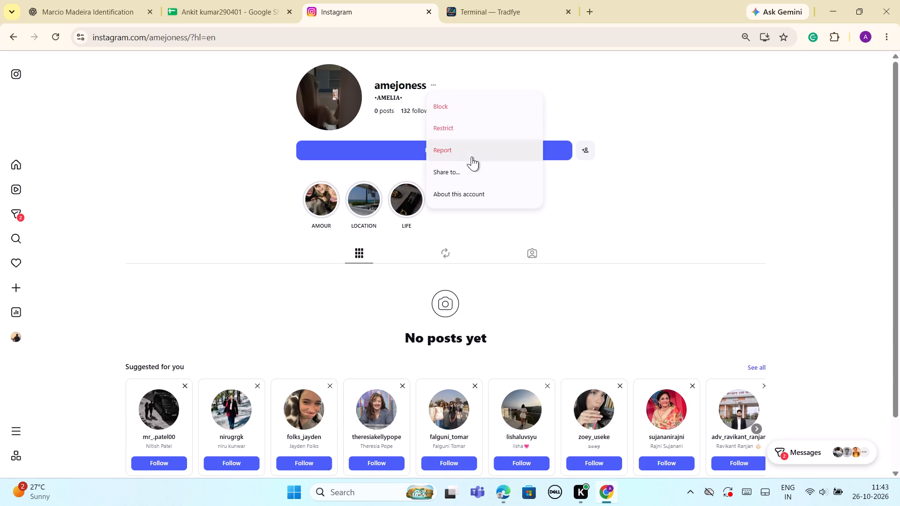
pyautogui.click(462, 186)
pyautogui.click(637, 164)
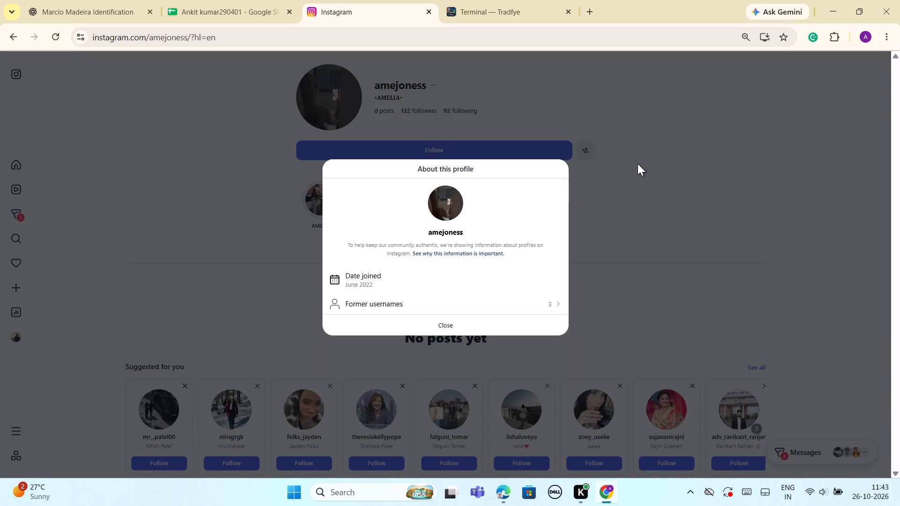
pyautogui.click(229, 6)
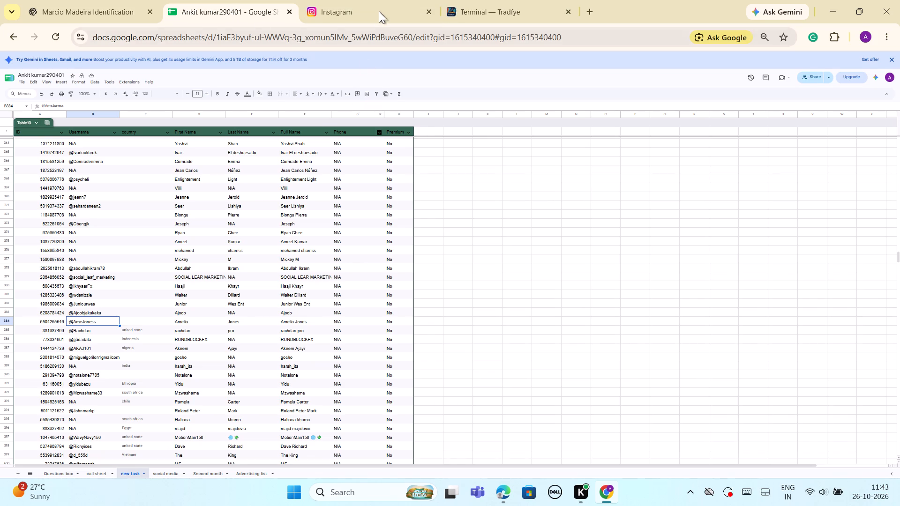
pyautogui.click(378, 7)
# Search Instagram for the copied username again and open the third, similarly named profile.
pyautogui.click(22, 235)
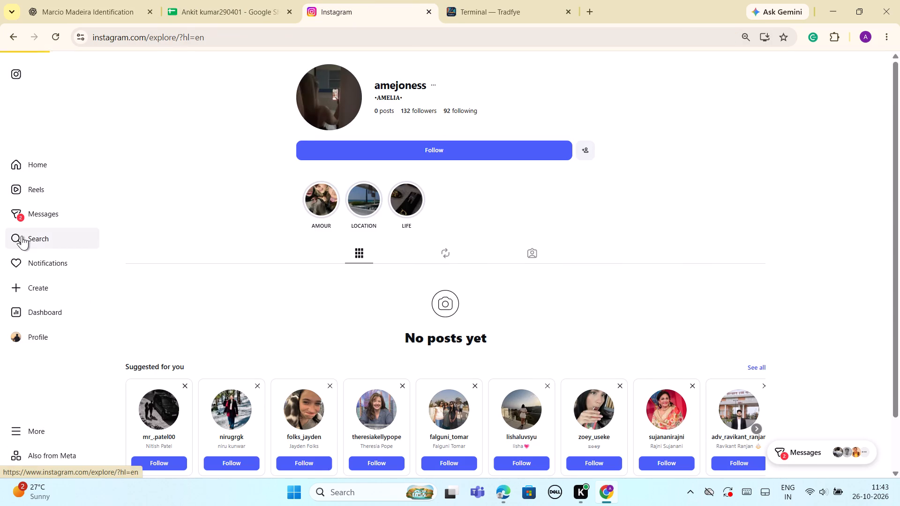
pyautogui.click(308, 71)
pyautogui.rightClick(308, 71)
pyautogui.click(360, 210)
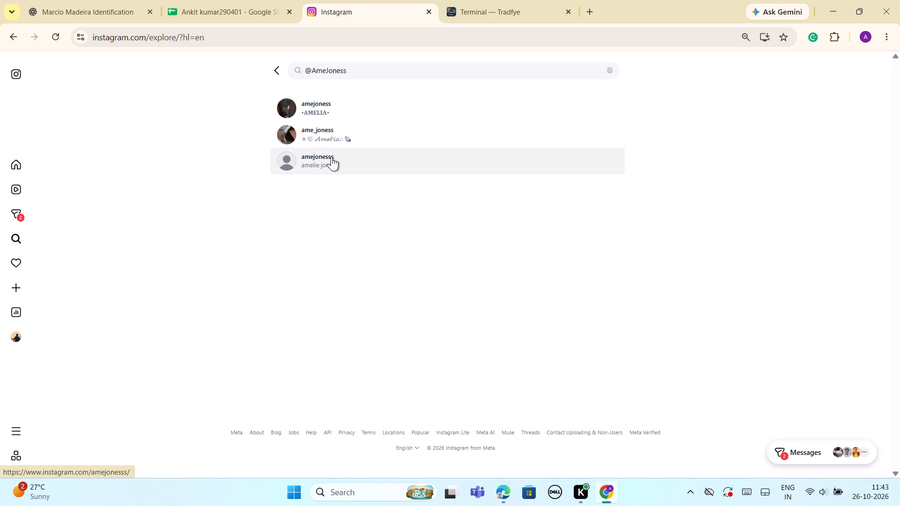
pyautogui.click(331, 156)
# Check this profile's account information for a country and compare it with the row 384 name in the sheet.
pyautogui.click(441, 81)
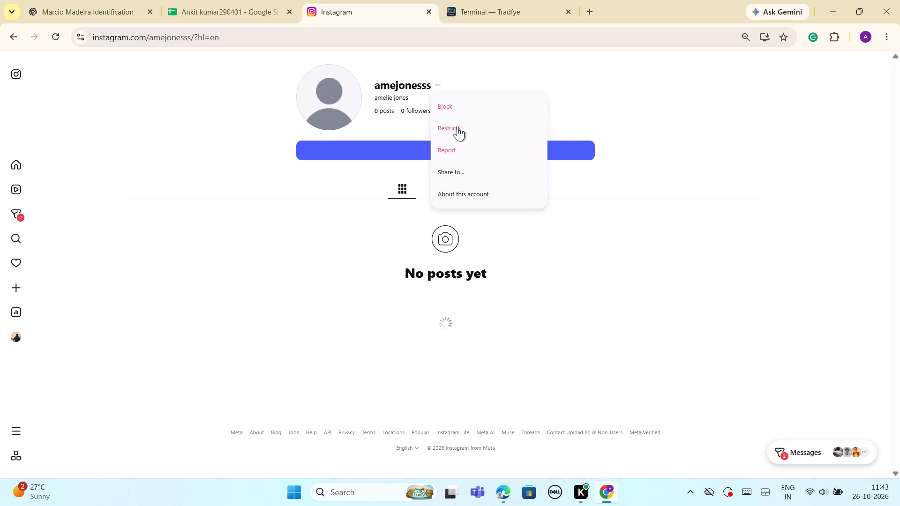
pyautogui.click(463, 191)
pyautogui.click(692, 149)
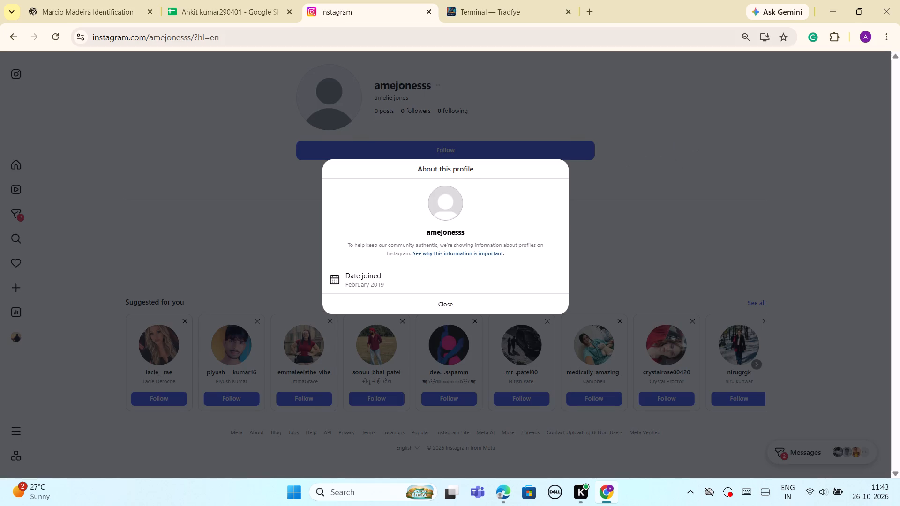
pyautogui.click(192, 14)
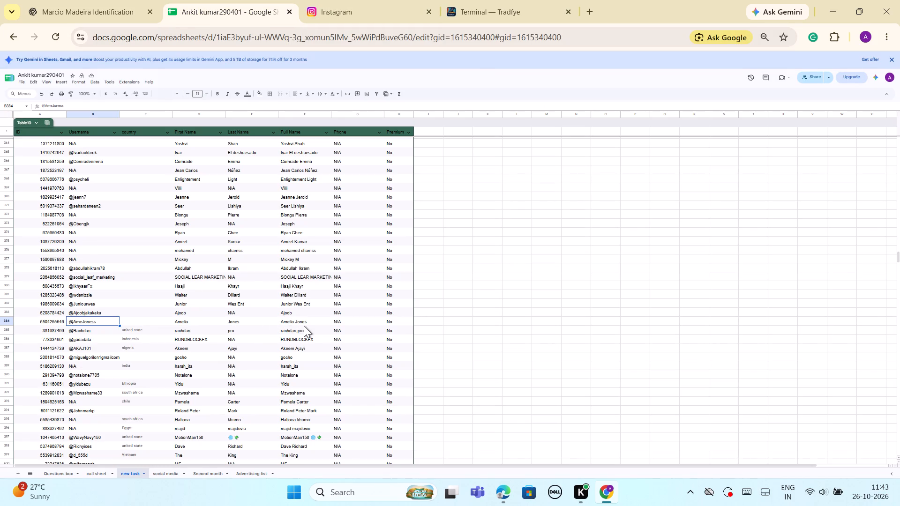
pyautogui.click(363, 12)
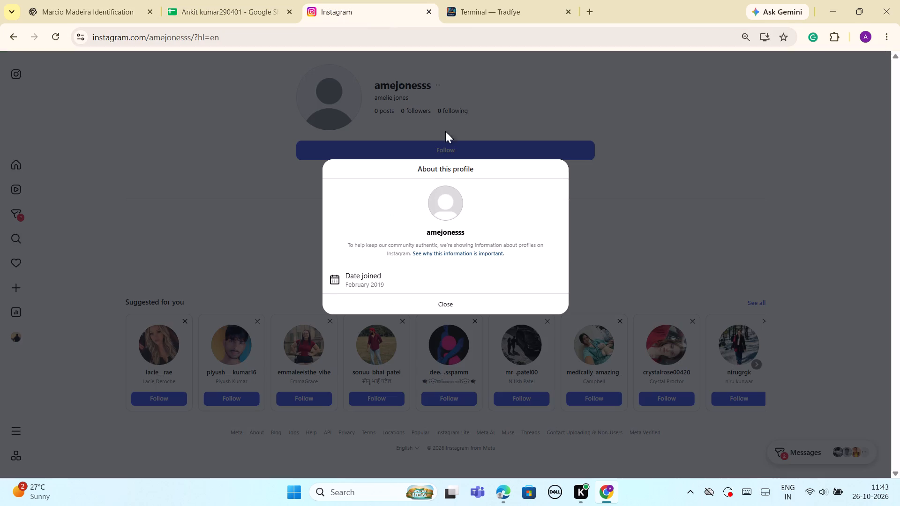
pyautogui.click(469, 96)
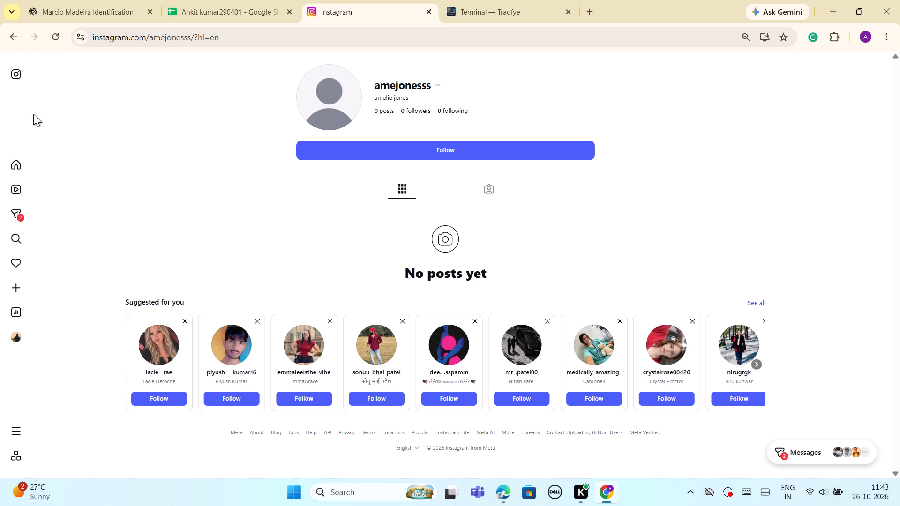
# Search for the copied username once more, reopen the exactly matching profile and examine its name and header details.
pyautogui.click(29, 243)
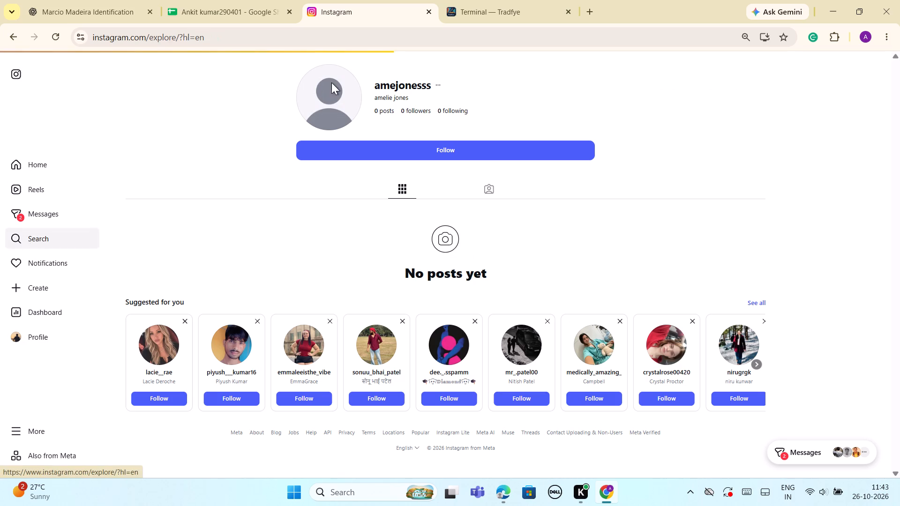
pyautogui.click(322, 65)
pyautogui.rightClick(322, 67)
pyautogui.click(374, 217)
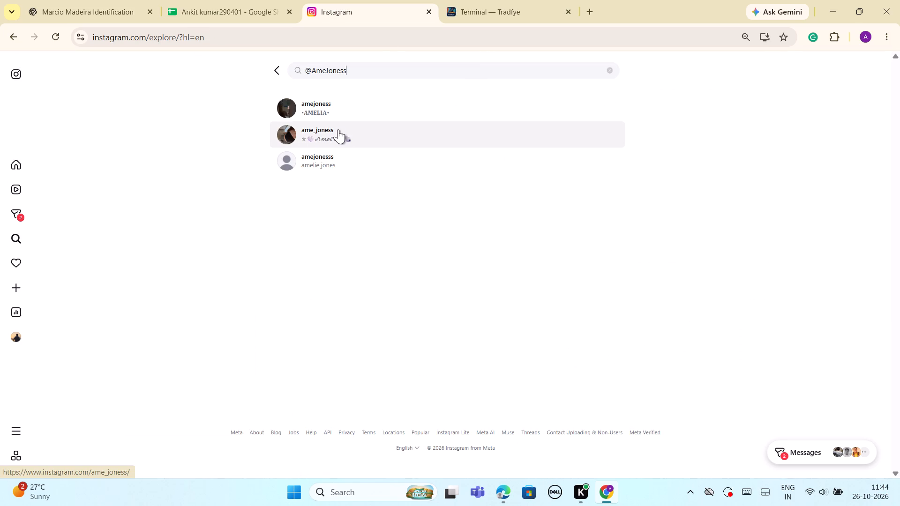
pyautogui.click(321, 104)
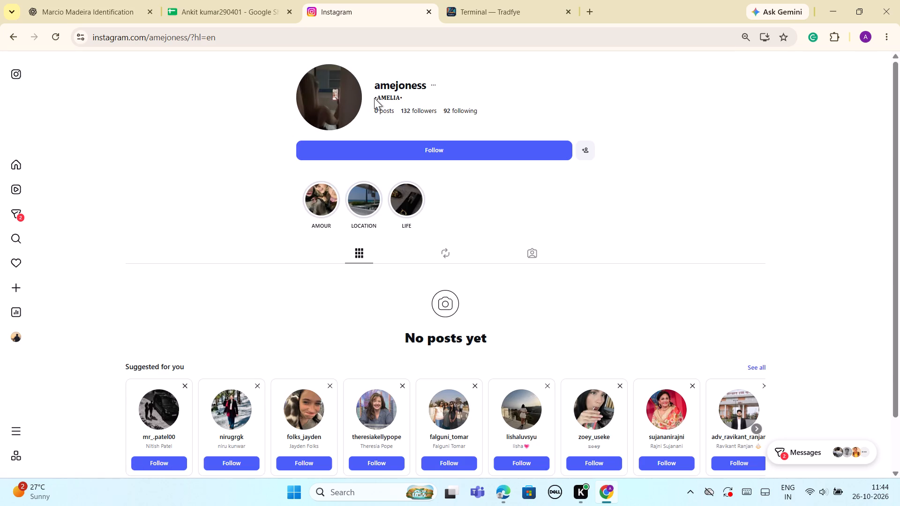
pyautogui.moveTo(374, 98); pyautogui.dragTo(404, 94)
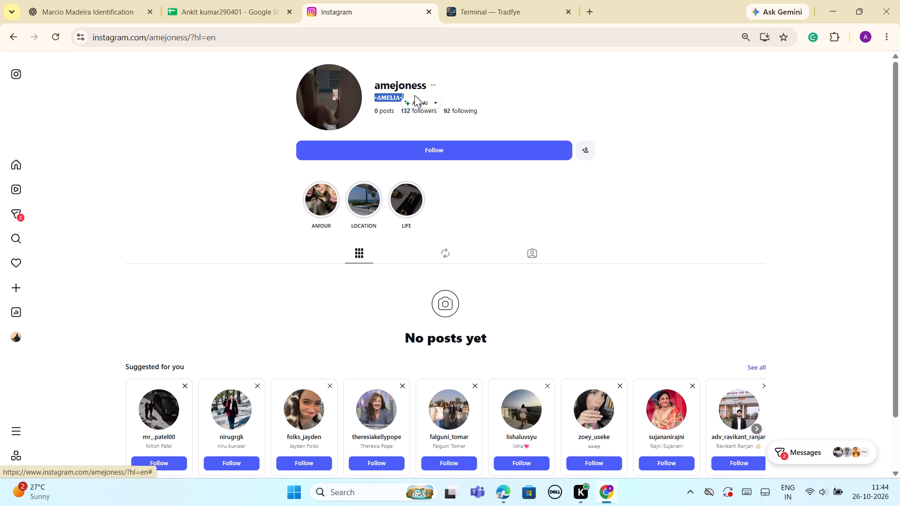
pyautogui.click(453, 76)
pyautogui.moveTo(370, 85); pyautogui.dragTo(421, 84)
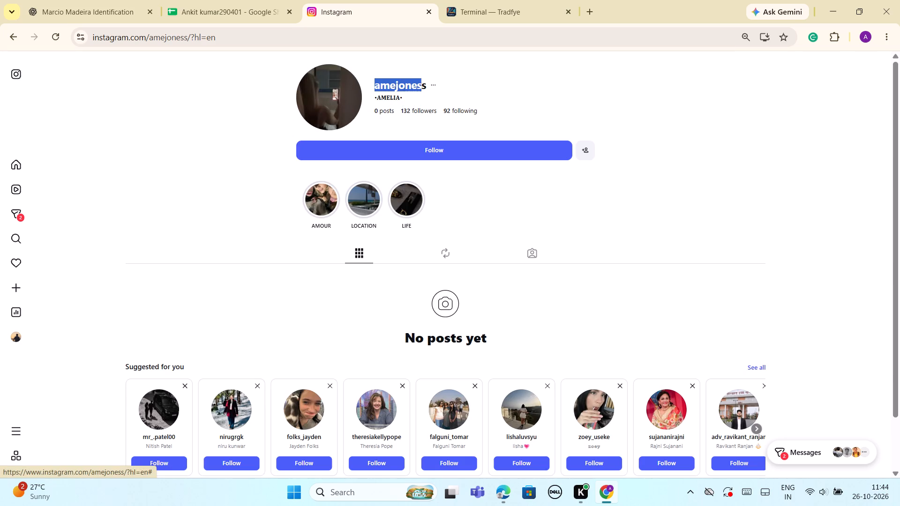
pyautogui.moveTo(421, 84); pyautogui.dragTo(437, 102)
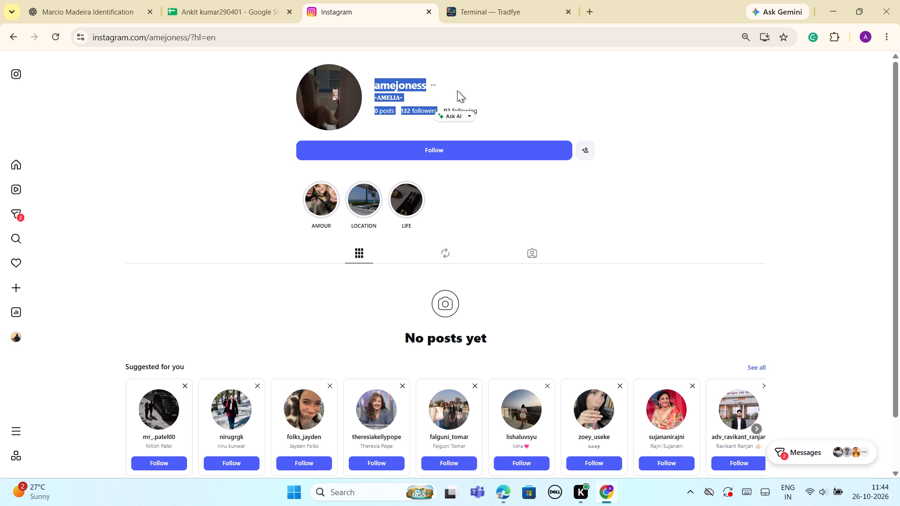
pyautogui.click(483, 82)
# Look through the profile's AMOUR and LOCATION story highlights for clues to the country, then close the viewer.
pyautogui.click(315, 206)
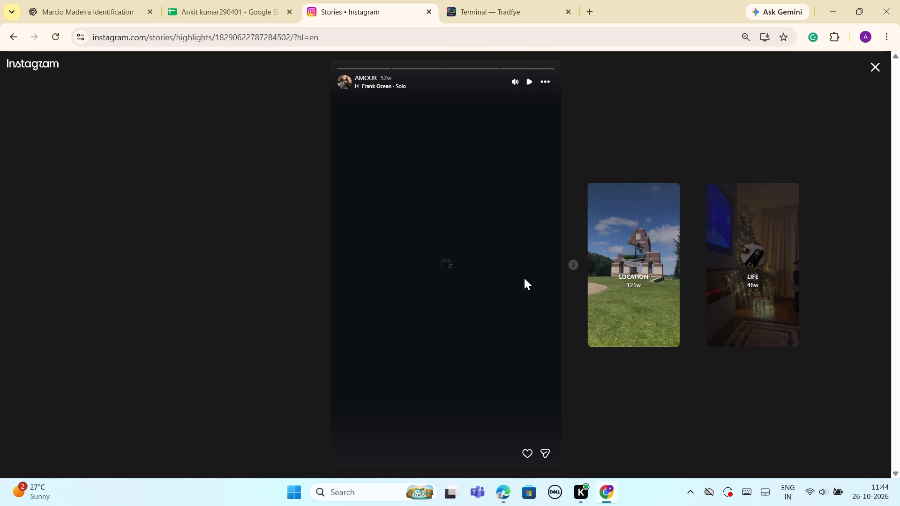
pyautogui.click(574, 263)
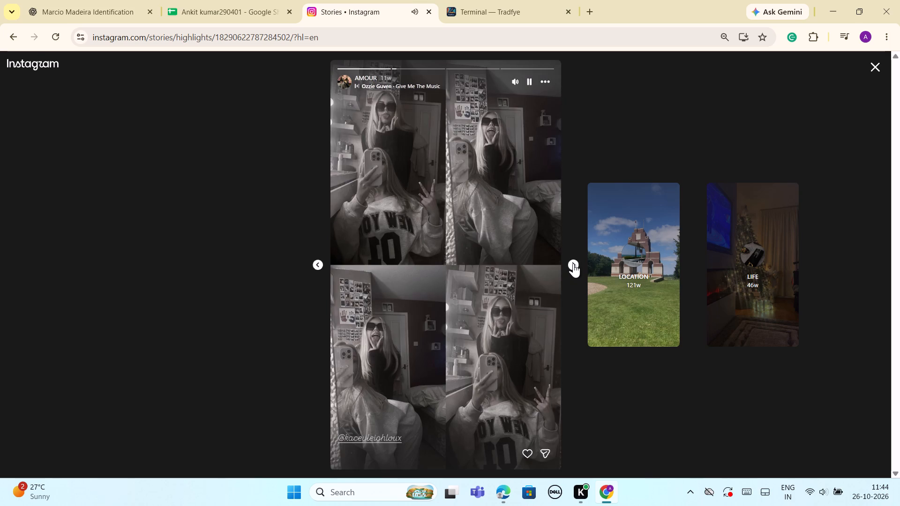
pyautogui.click(573, 263)
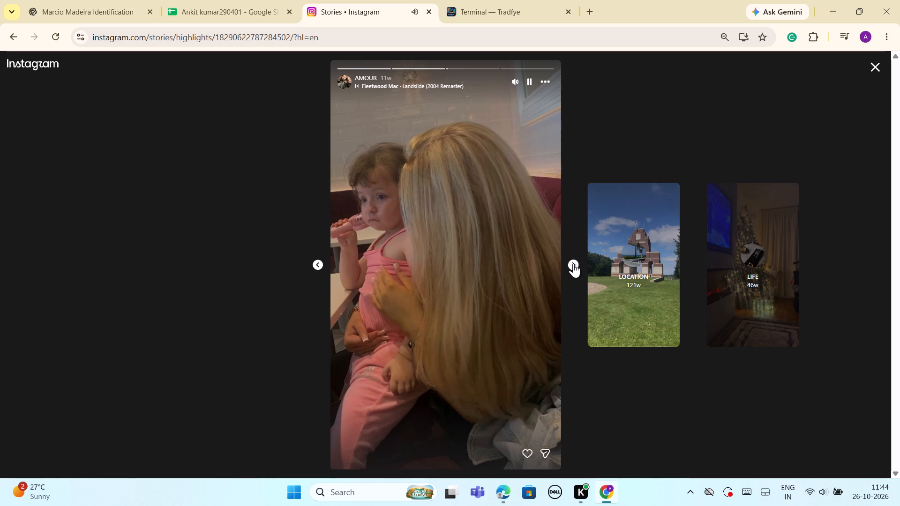
pyautogui.click(573, 263)
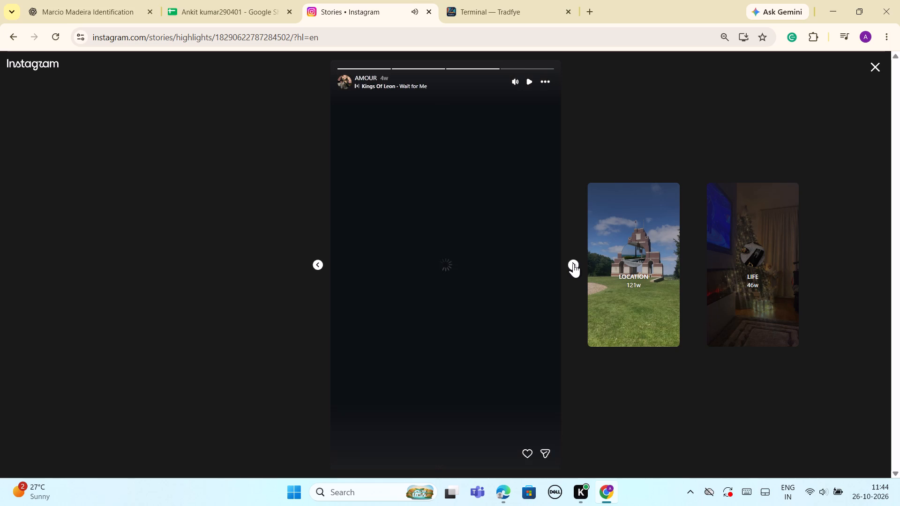
pyautogui.click(573, 263)
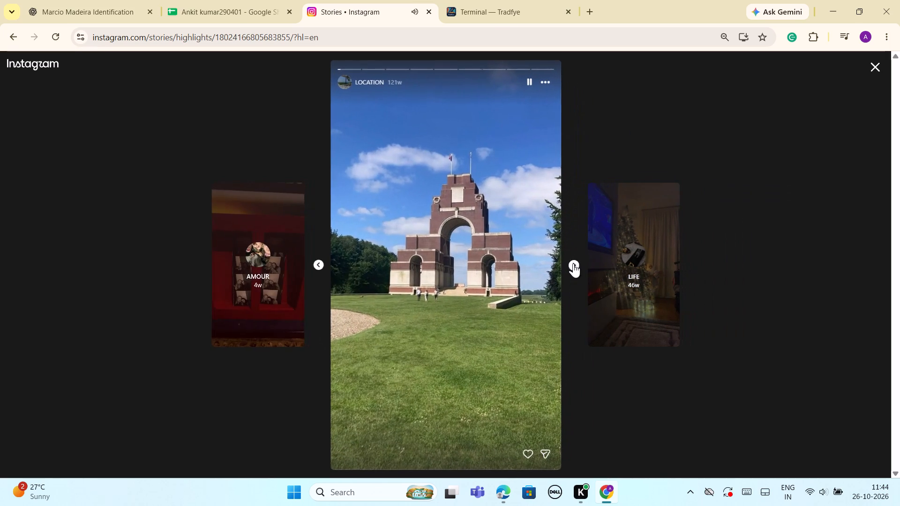
pyautogui.click(573, 263)
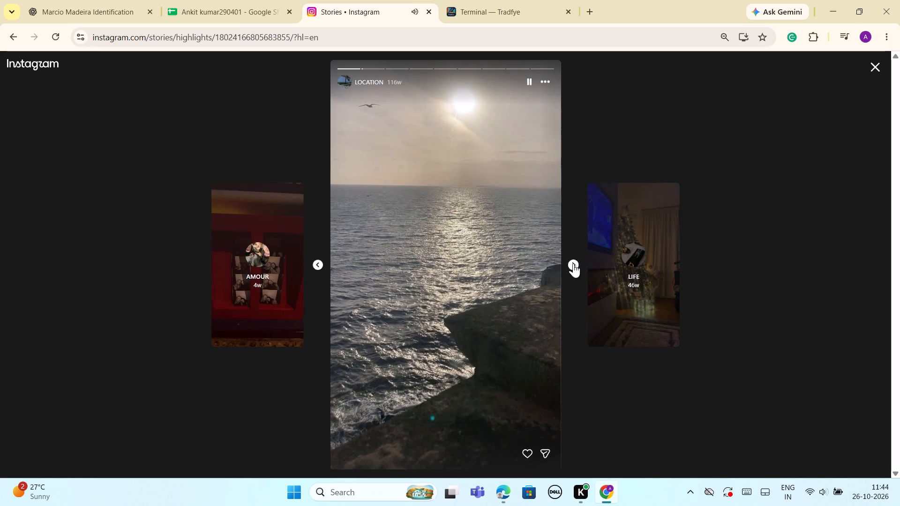
pyautogui.click(573, 263)
pyautogui.click(573, 263)
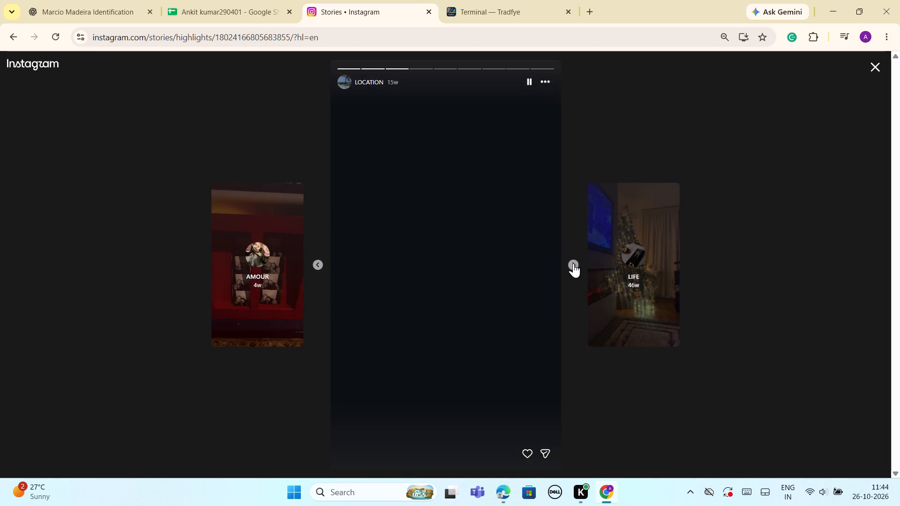
pyautogui.click(573, 263)
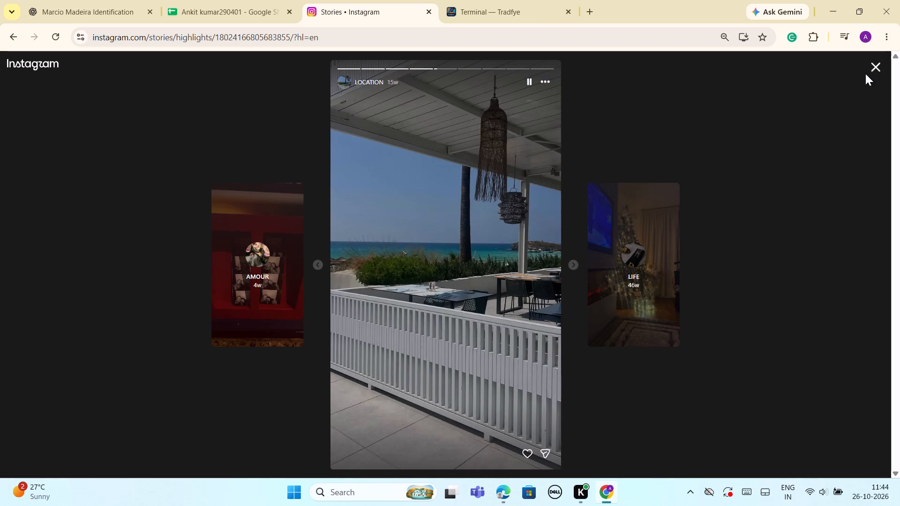
pyautogui.click(870, 65)
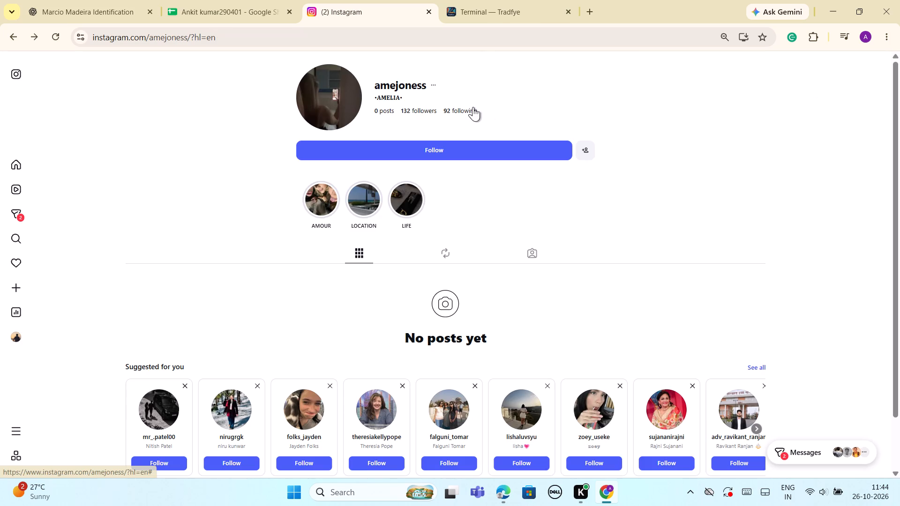
# Open the first account in the profile's following list and check its account information for a country.
pyautogui.click(465, 107)
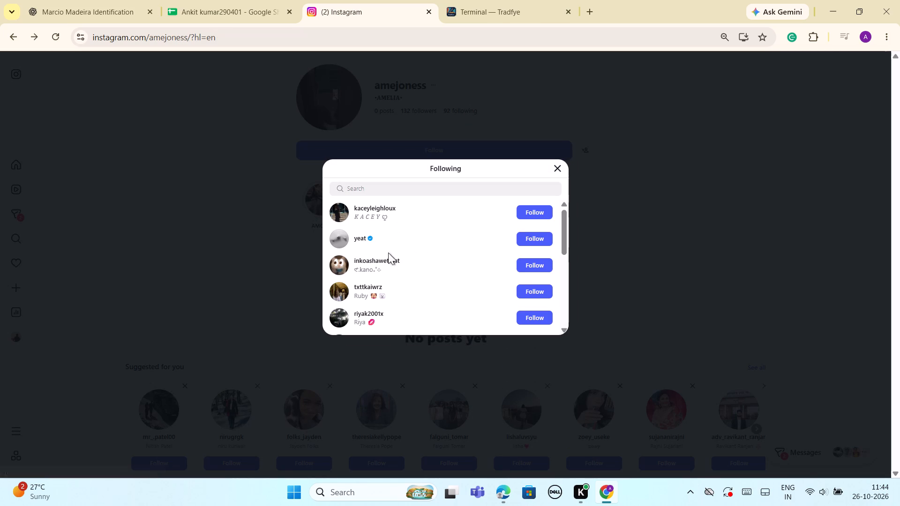
pyautogui.click(361, 210)
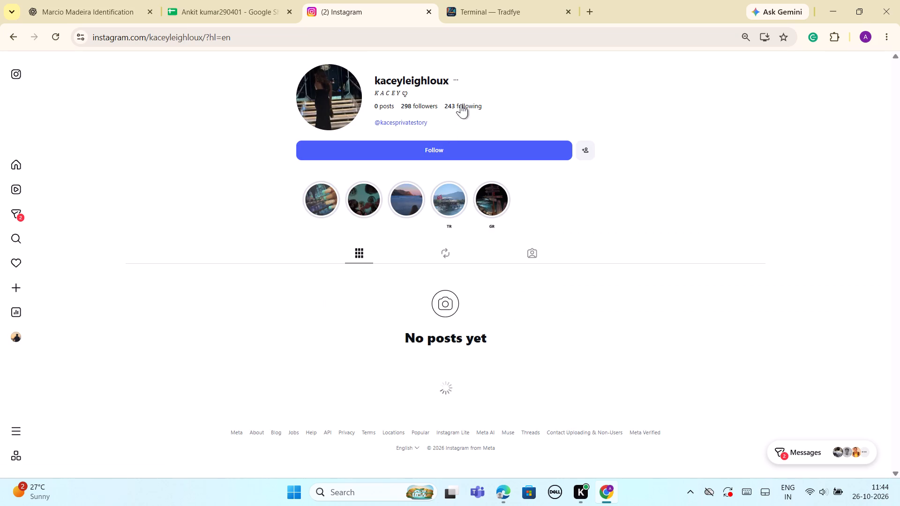
pyautogui.click(458, 78)
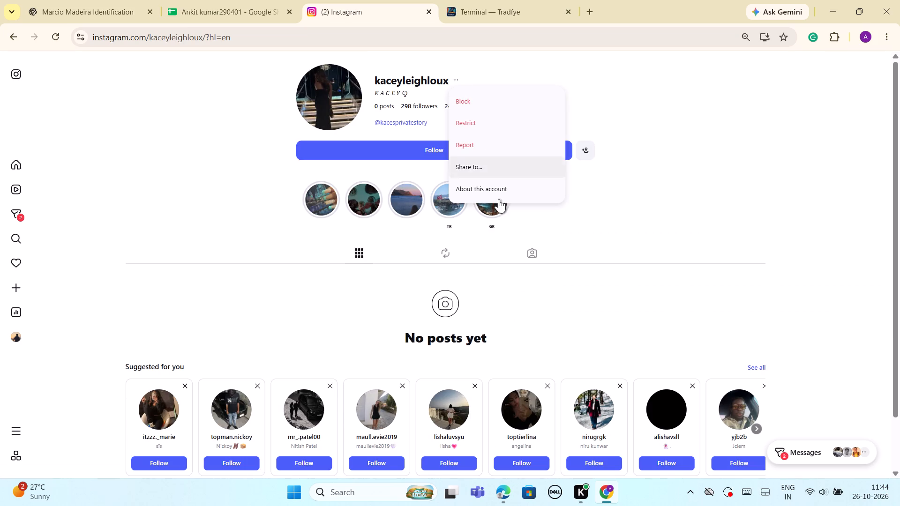
pyautogui.click(500, 189)
pyautogui.click(638, 211)
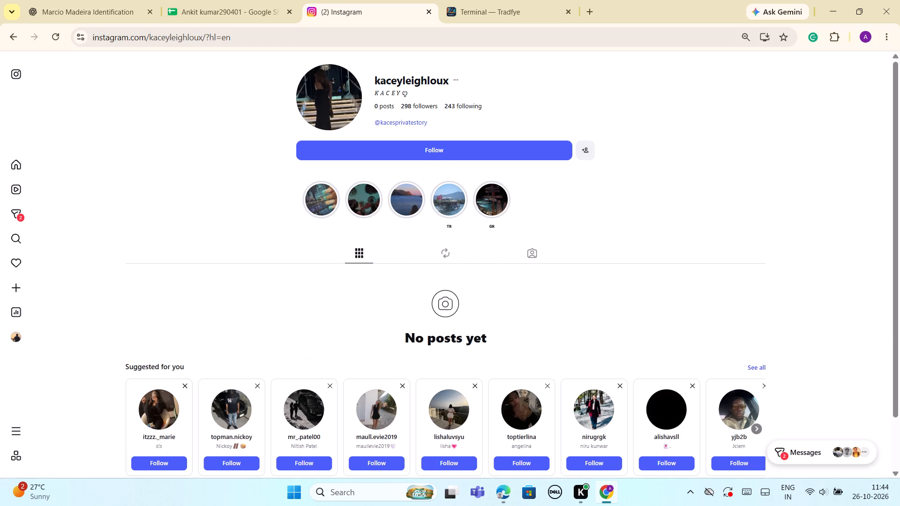
# Enter "united state" as the country for row 384 in the contact sheet.
pyautogui.click(221, 19)
pyautogui.click(142, 318)
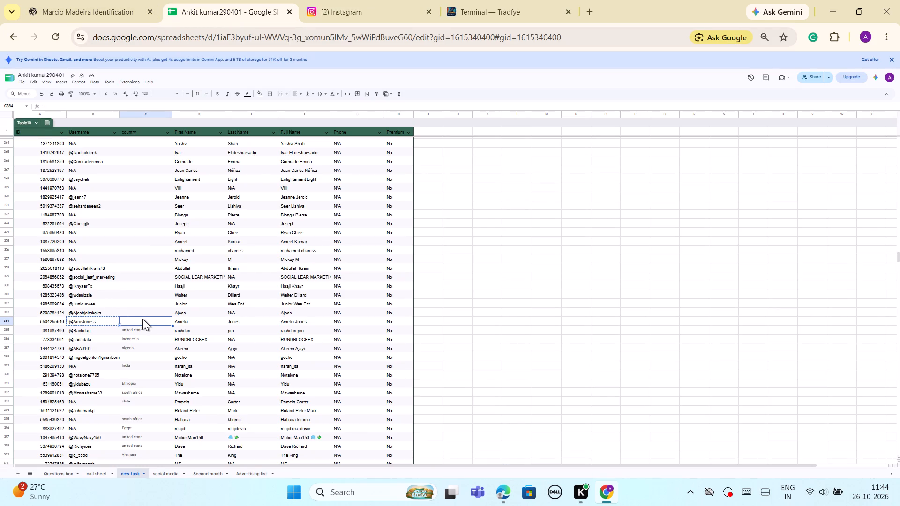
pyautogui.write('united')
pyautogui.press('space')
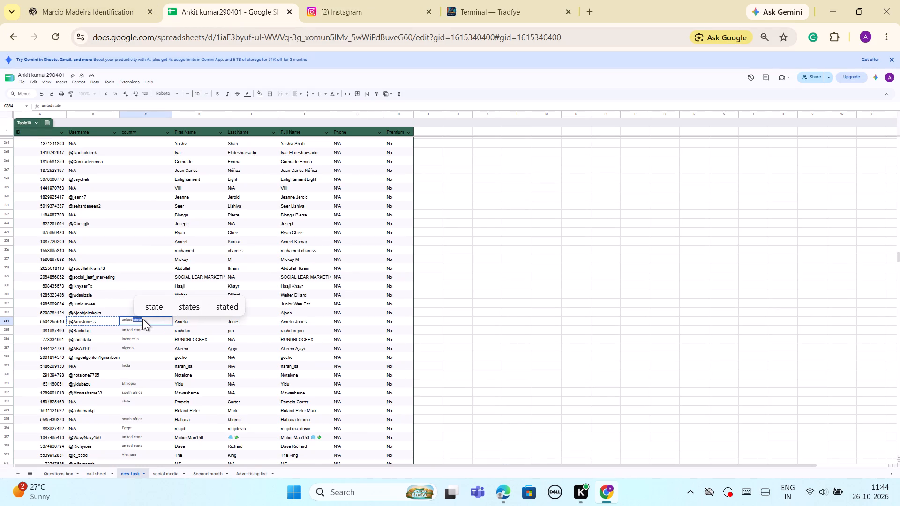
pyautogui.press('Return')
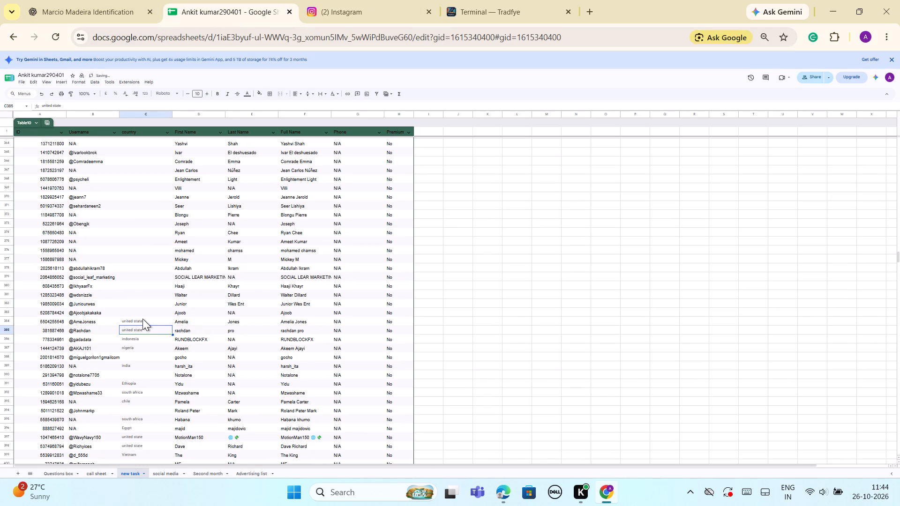
# Copy the row 383 username from the sheet and search Instagram for it.
pyautogui.click(143, 314)
pyautogui.click(84, 313)
pyautogui.rightClick(84, 313)
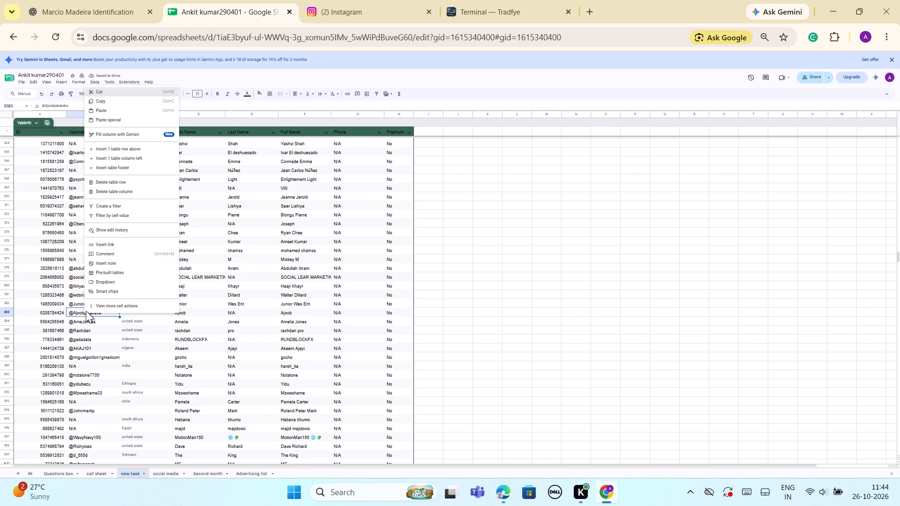
pyautogui.click(105, 101)
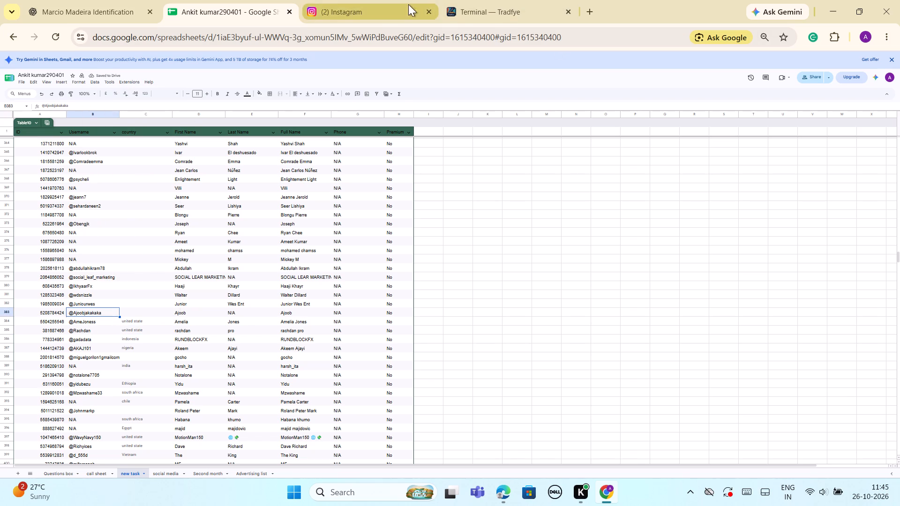
pyautogui.click(337, 5)
pyautogui.click(29, 240)
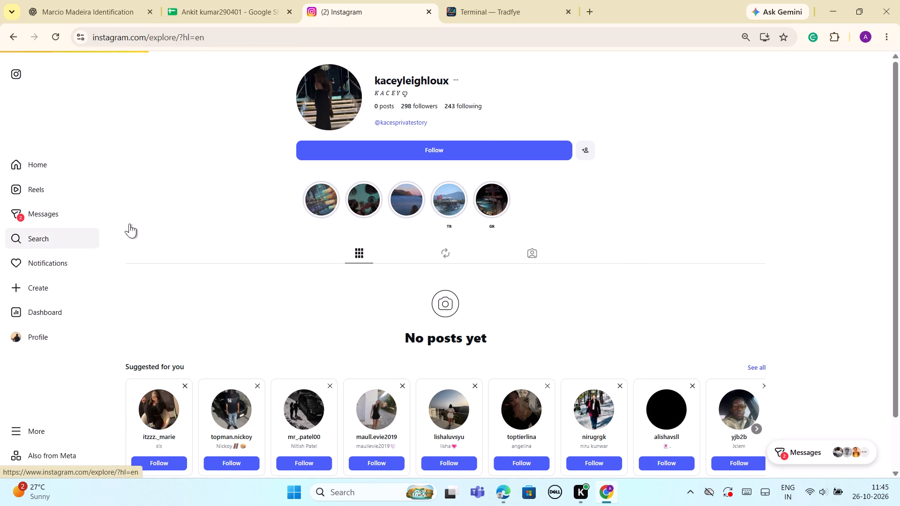
pyautogui.click(352, 75)
pyautogui.rightClick(352, 75)
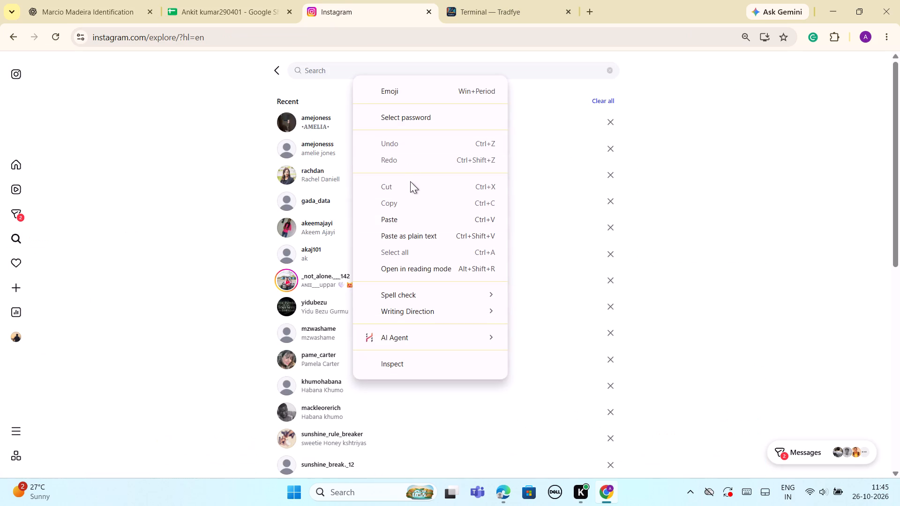
pyautogui.click(403, 213)
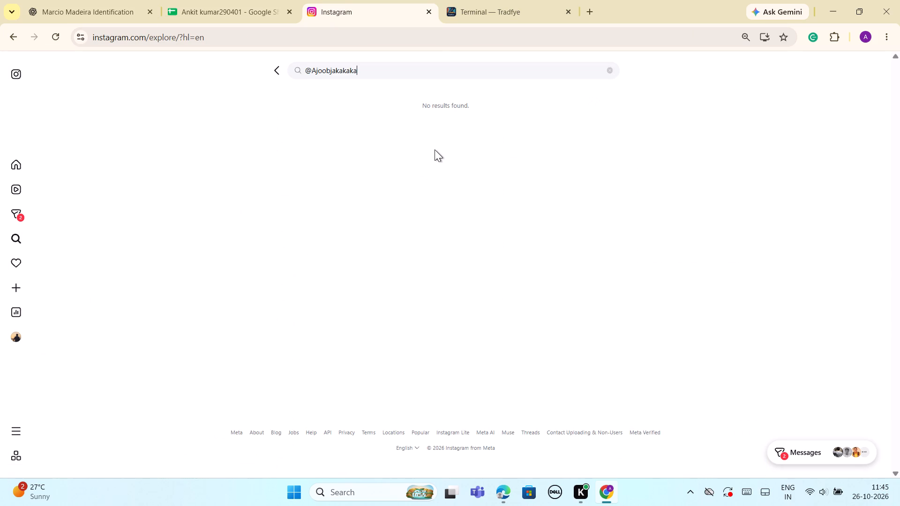
# Search Instagram for the full name copied from row 383 instead, and compare the suggested accounts with that row in the sheet.
pyautogui.click(228, 0)
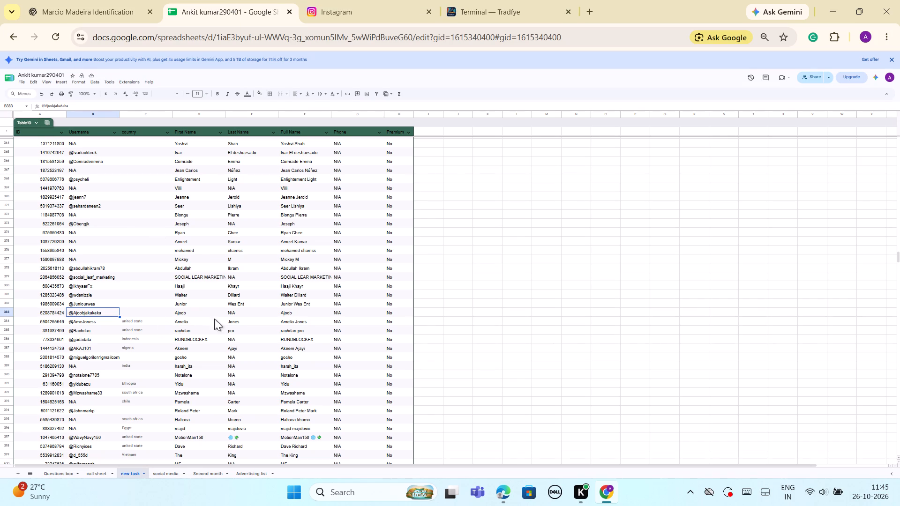
pyautogui.click(288, 316)
pyautogui.rightClick(288, 316)
pyautogui.click(332, 106)
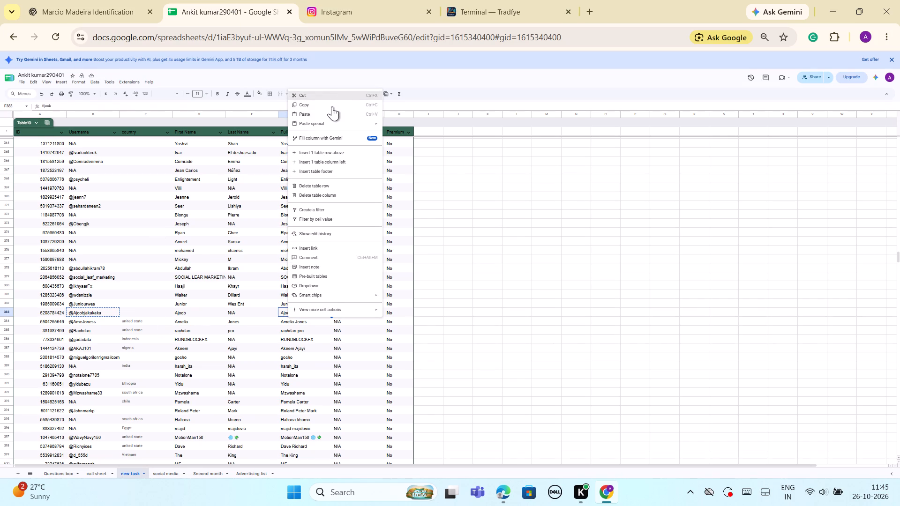
pyautogui.click(379, 15)
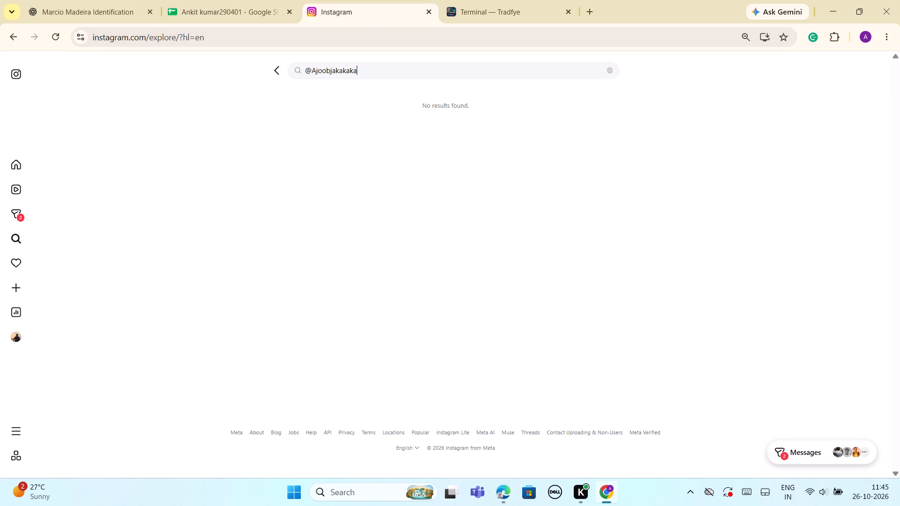
pyautogui.click(612, 69)
pyautogui.click(323, 72)
pyautogui.rightClick(323, 72)
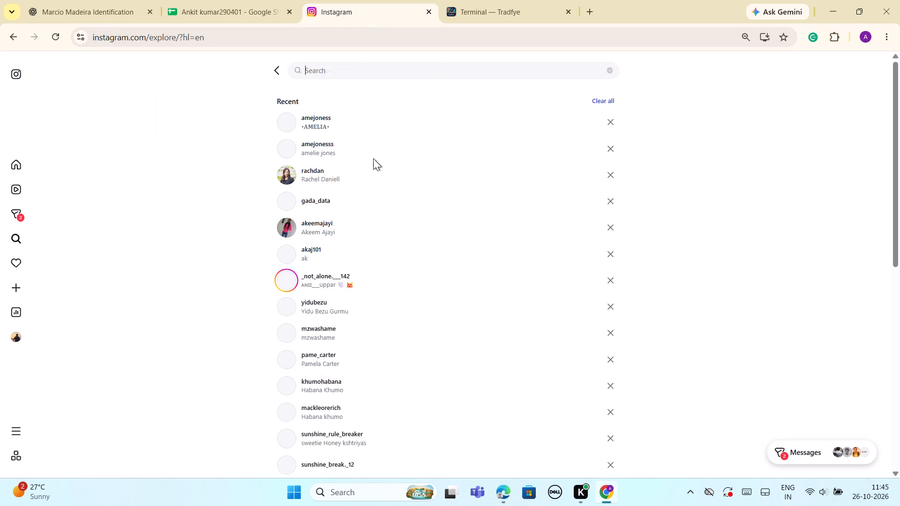
pyautogui.click(381, 211)
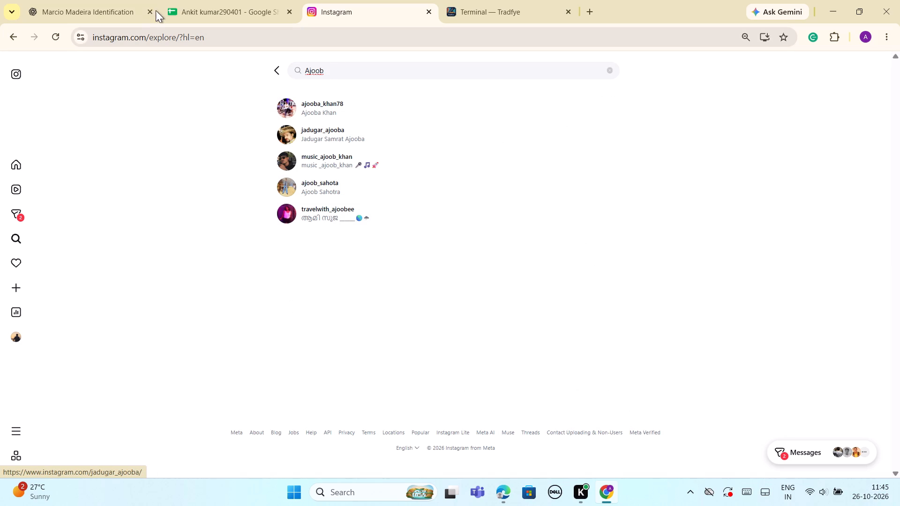
pyautogui.click(192, 15)
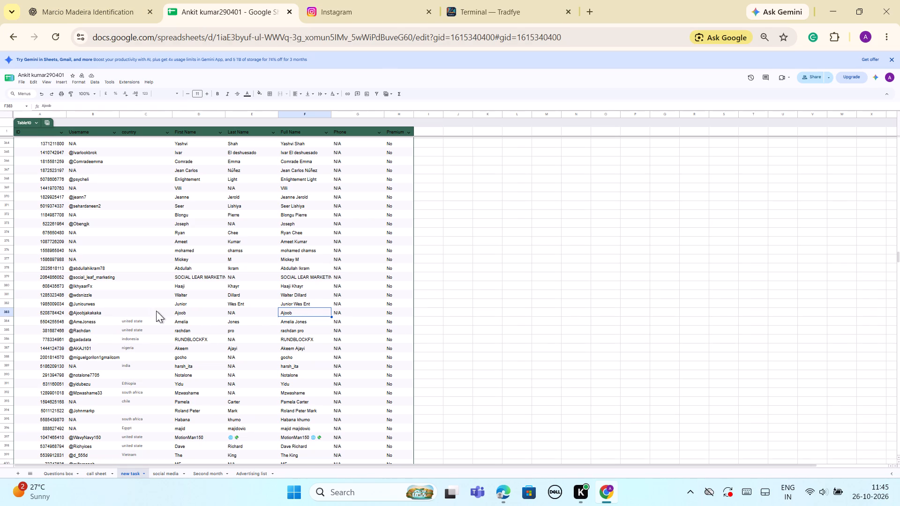
pyautogui.click(380, 8)
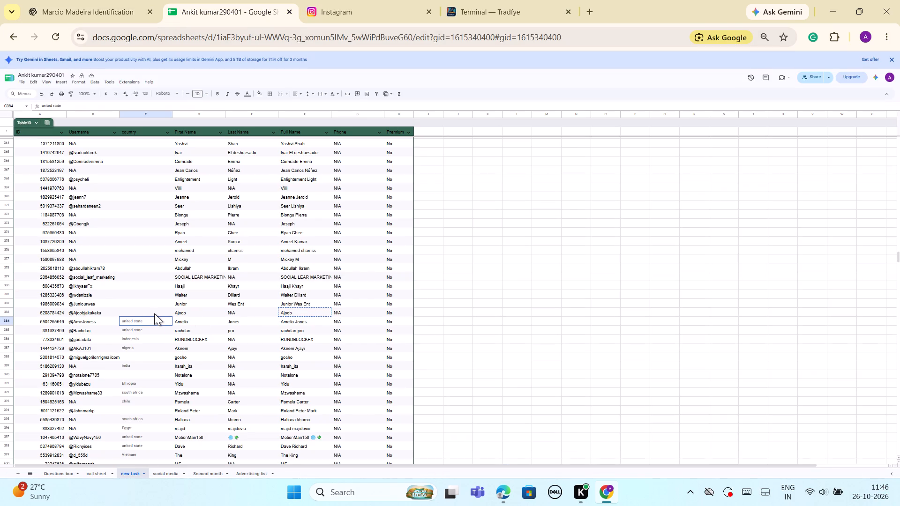
# Enter Ethiopia as the country for the contact in row 383.
pyautogui.click(154, 313)
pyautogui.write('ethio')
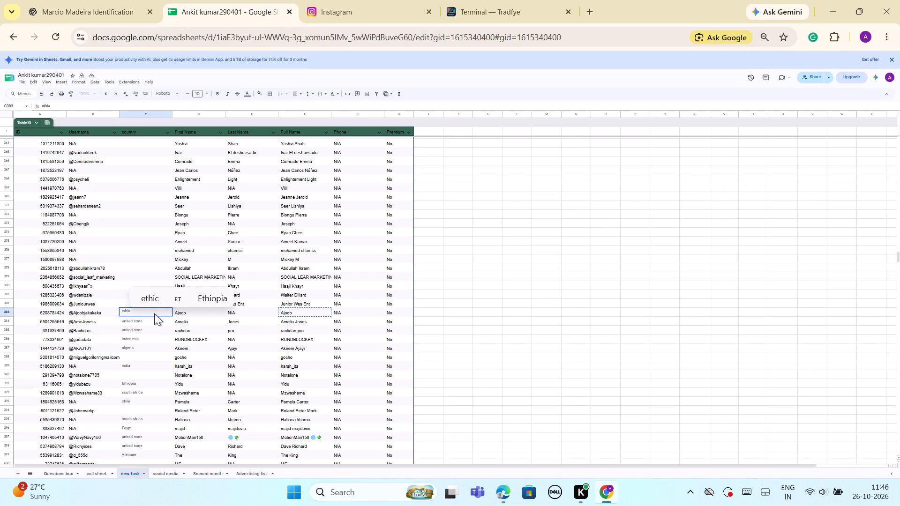
pyautogui.click(204, 300)
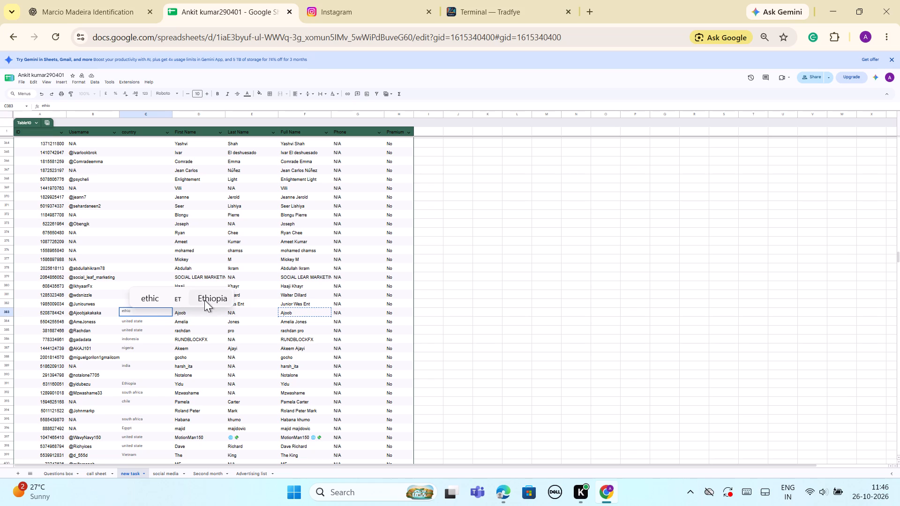
pyautogui.click(115, 299)
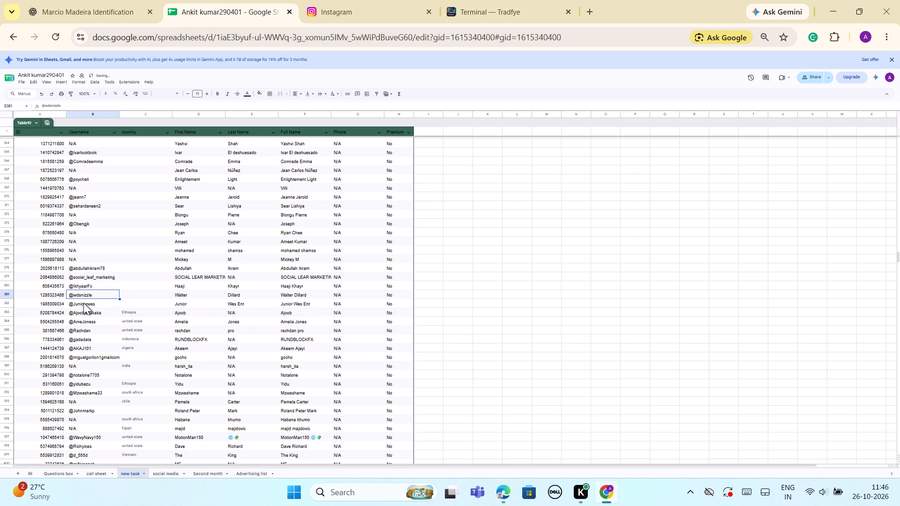
# Search Instagram for the username copied from row 382 and open the first matching profile's account information.
pyautogui.click(83, 303)
pyautogui.rightClick(83, 303)
pyautogui.click(104, 91)
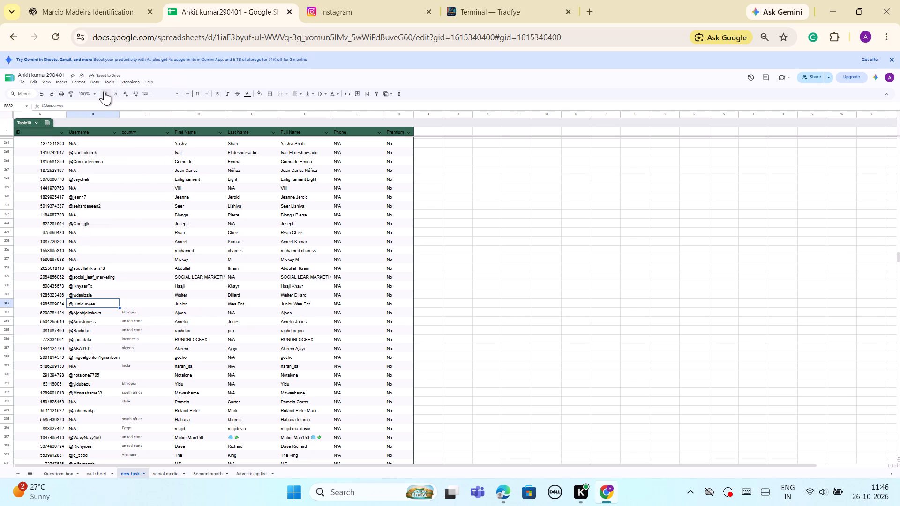
pyautogui.click(362, 15)
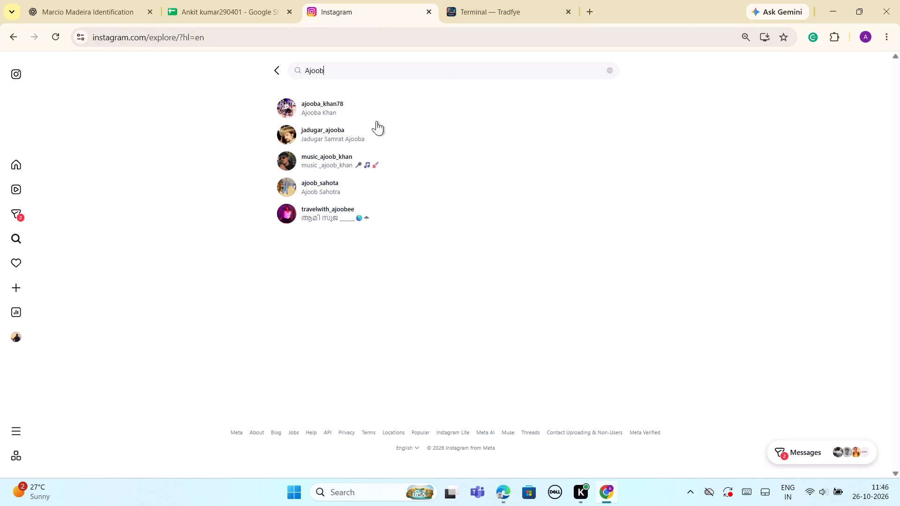
pyautogui.click(608, 68)
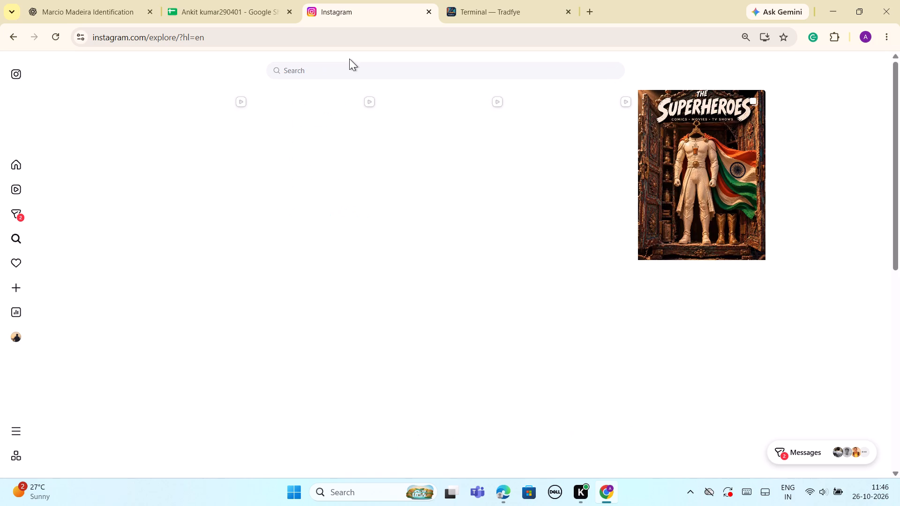
pyautogui.click(341, 58)
pyautogui.click(324, 66)
pyautogui.rightClick(324, 66)
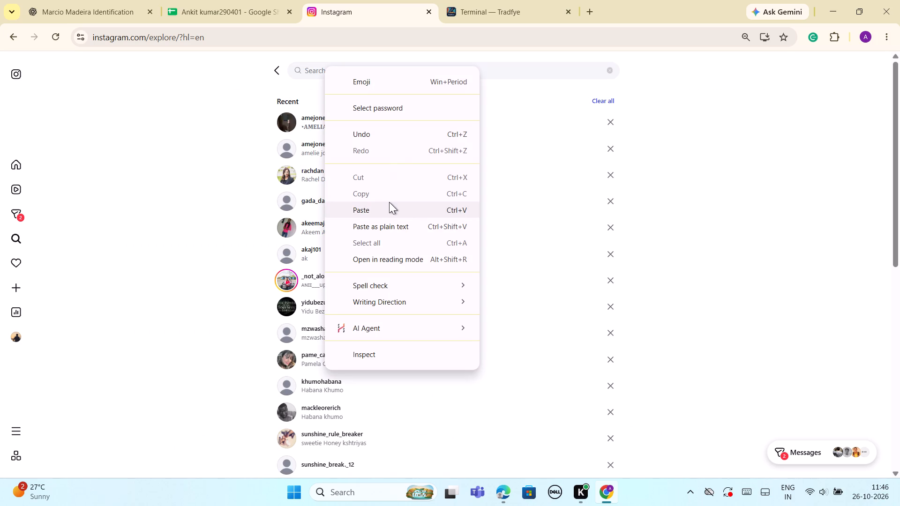
pyautogui.click(389, 204)
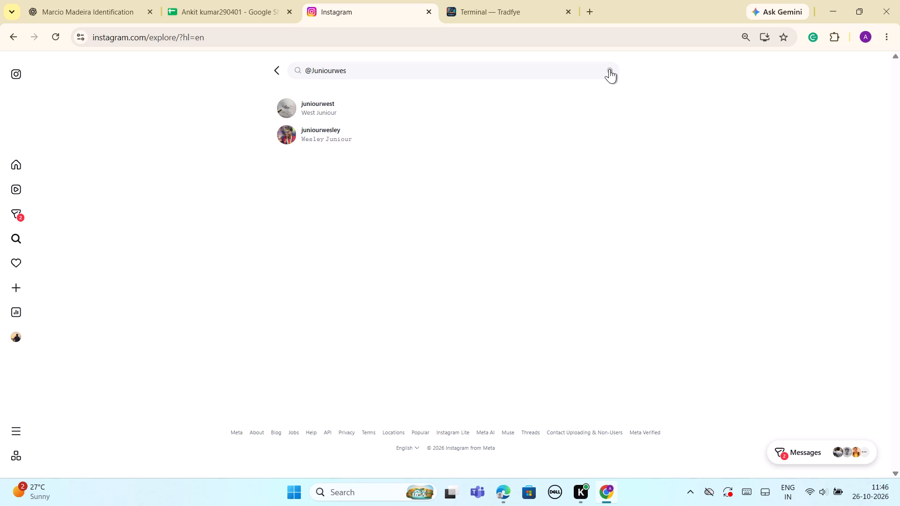
pyautogui.click(331, 104)
pyautogui.click(442, 85)
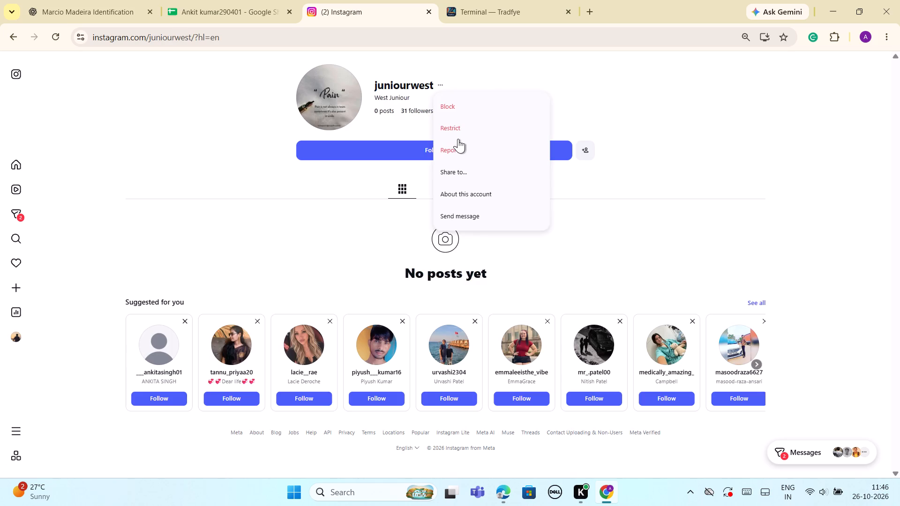
pyautogui.click(475, 202)
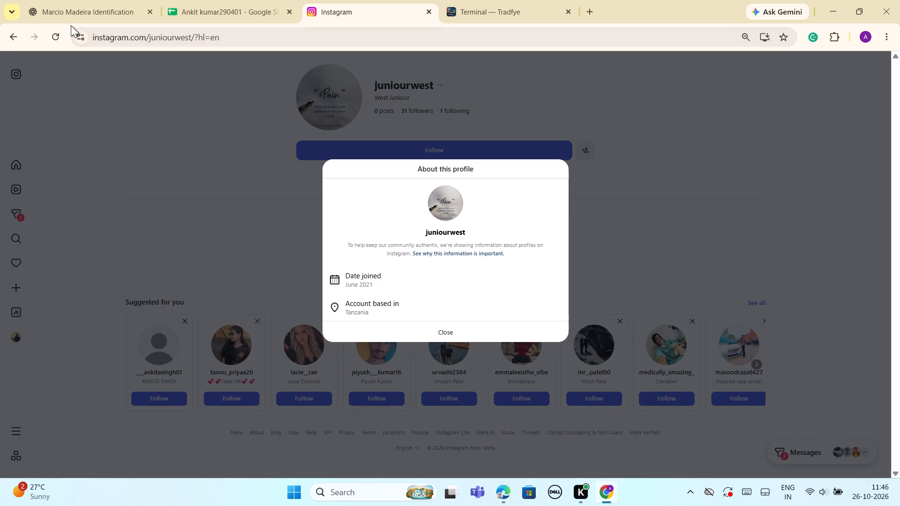
# Copy the full name from row 382 of the spreadsheet and search Instagram for it.
pyautogui.click(198, 12)
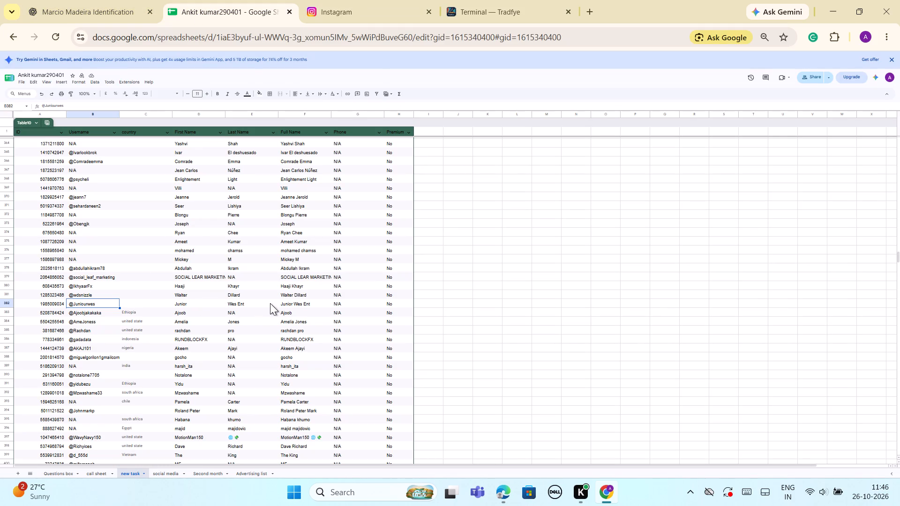
pyautogui.click(286, 303)
pyautogui.rightClick(286, 303)
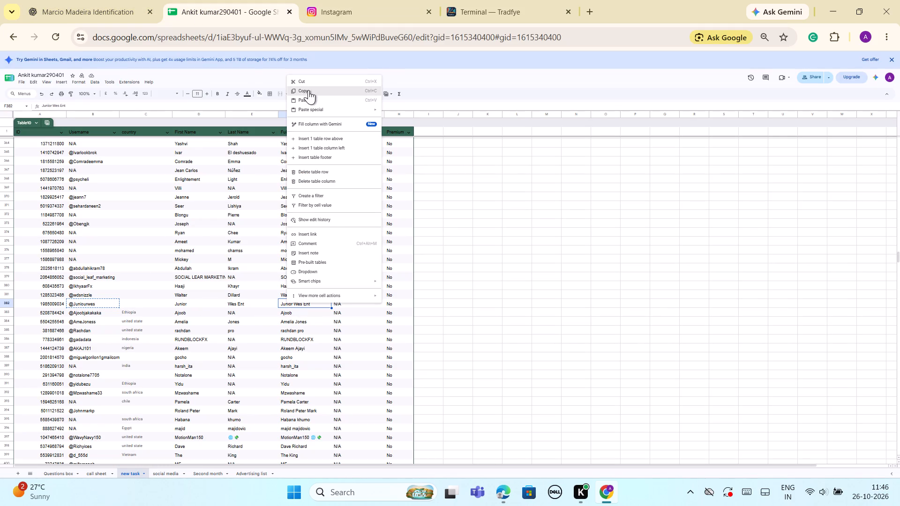
pyautogui.click(308, 90)
pyautogui.click(375, 8)
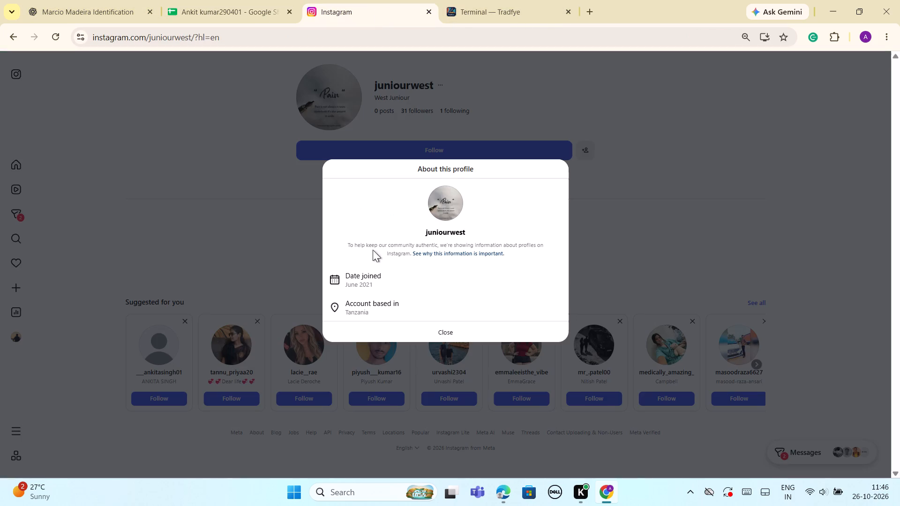
pyautogui.click(21, 241)
pyautogui.click(21, 241)
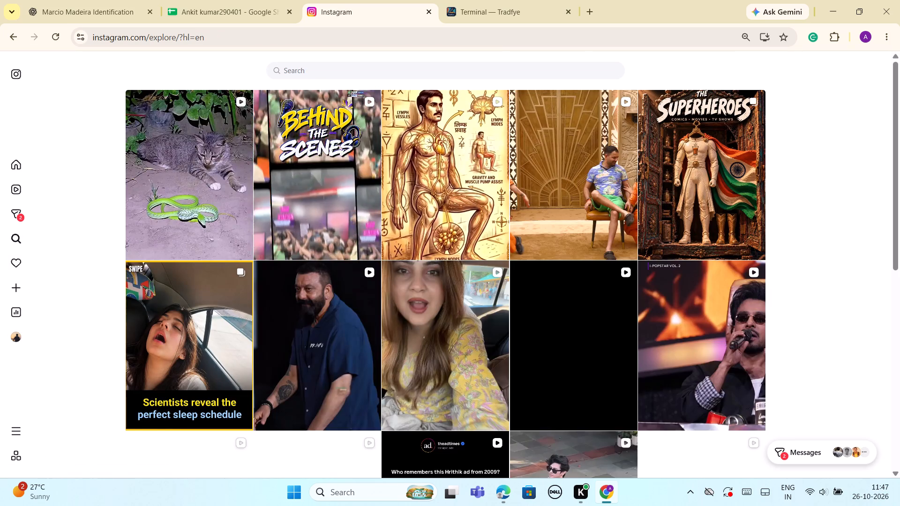
pyautogui.click(350, 64)
pyautogui.rightClick(350, 64)
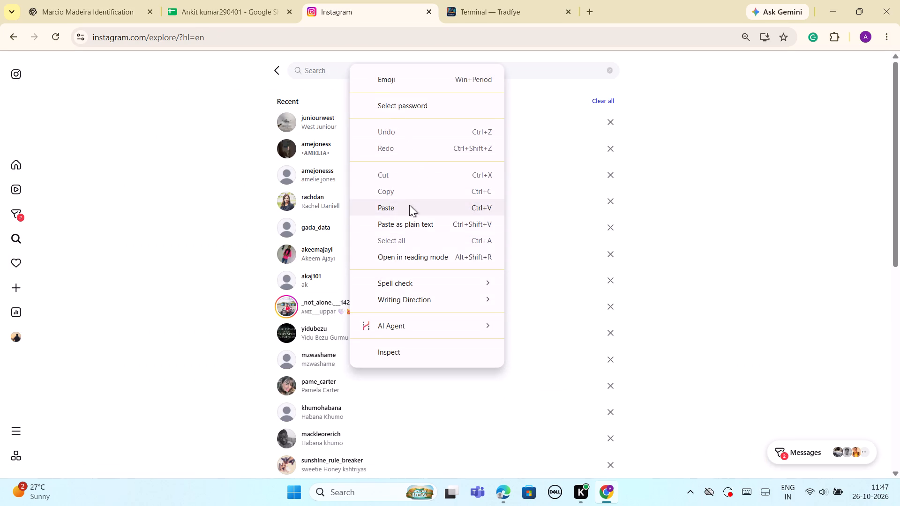
pyautogui.click(409, 205)
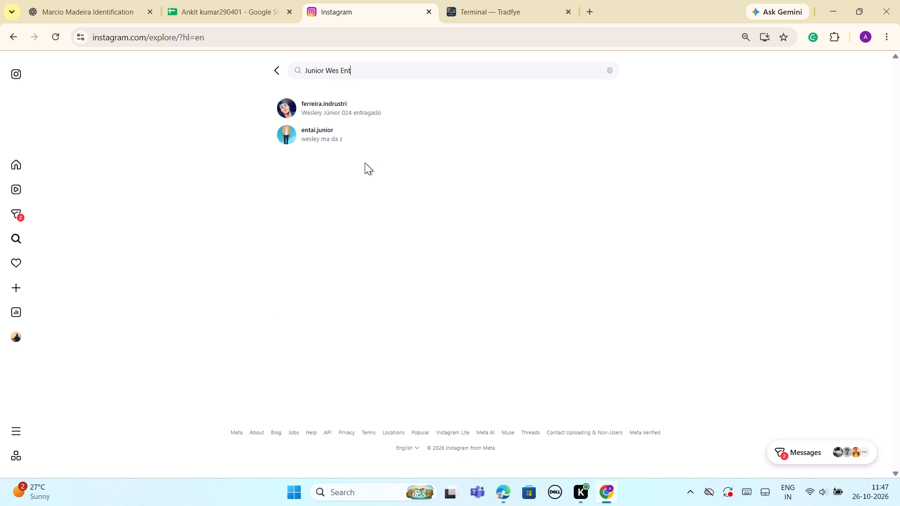
# Return to the spreadsheet and enter Tanzania as the country for the contact in row 382.
pyautogui.click(198, 16)
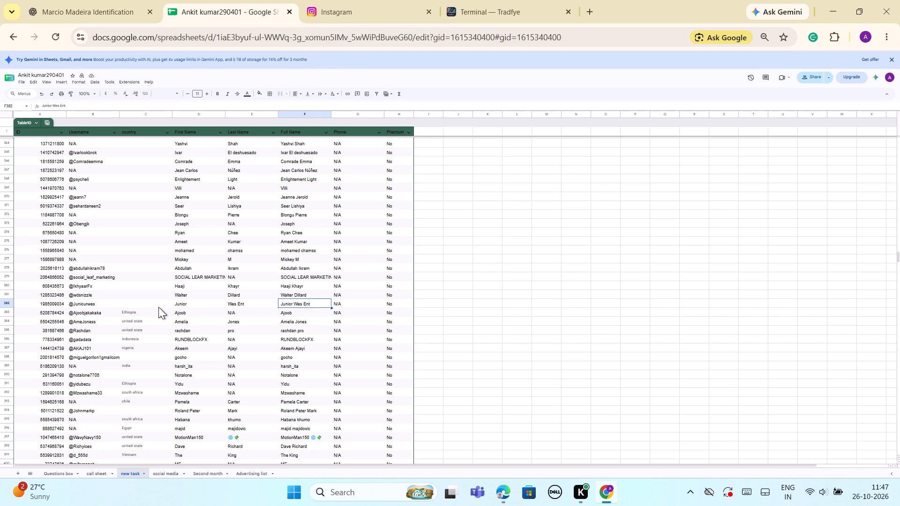
pyautogui.click(148, 303)
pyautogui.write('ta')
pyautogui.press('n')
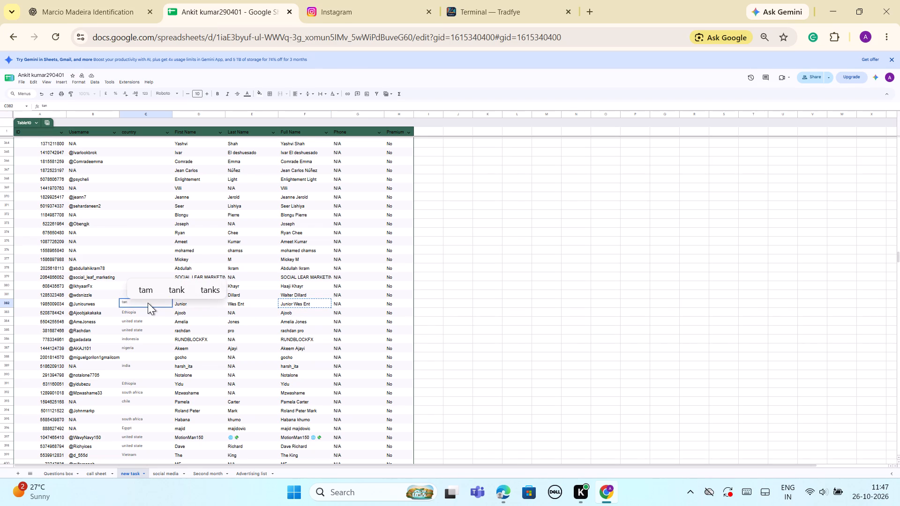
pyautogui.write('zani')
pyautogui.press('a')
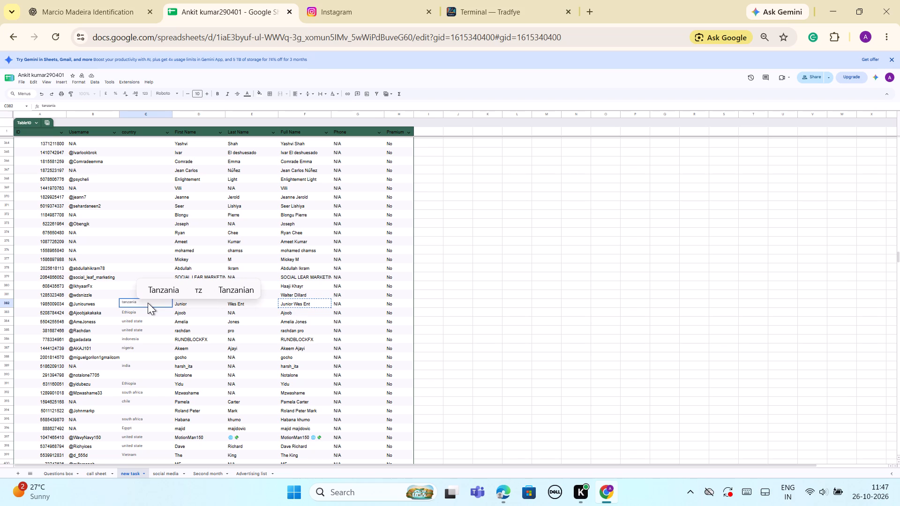
pyautogui.click(163, 290)
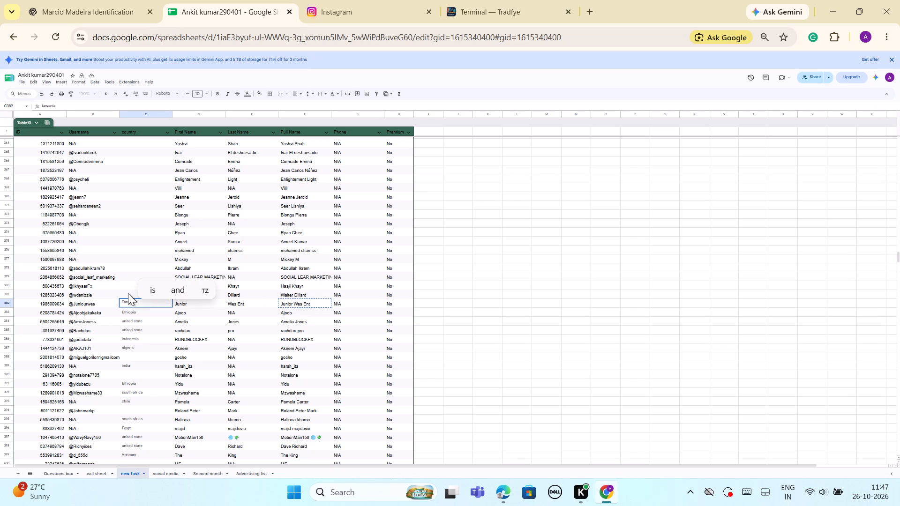
pyautogui.click(107, 294)
# Search Instagram for the username copied from row 381 and open the matching profile's account information.
pyautogui.click(85, 294)
pyautogui.rightClick(85, 294)
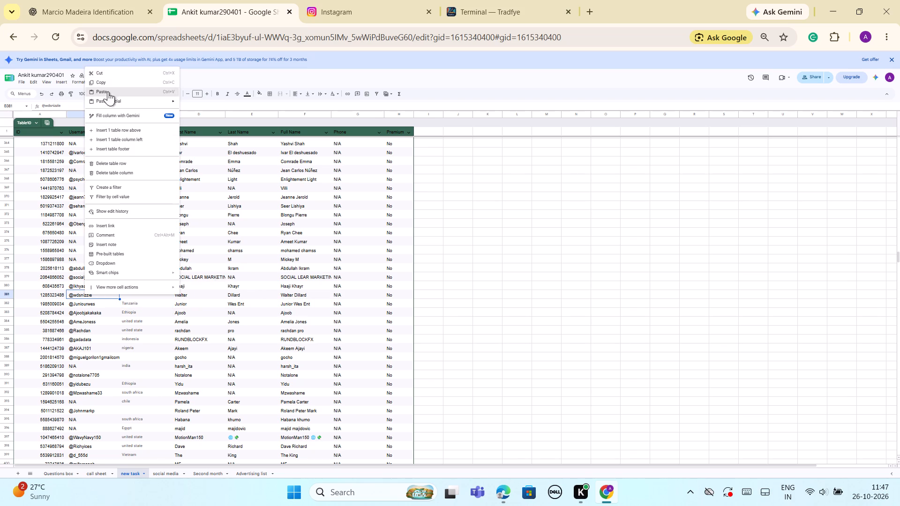
pyautogui.click(108, 78)
pyautogui.click(351, 3)
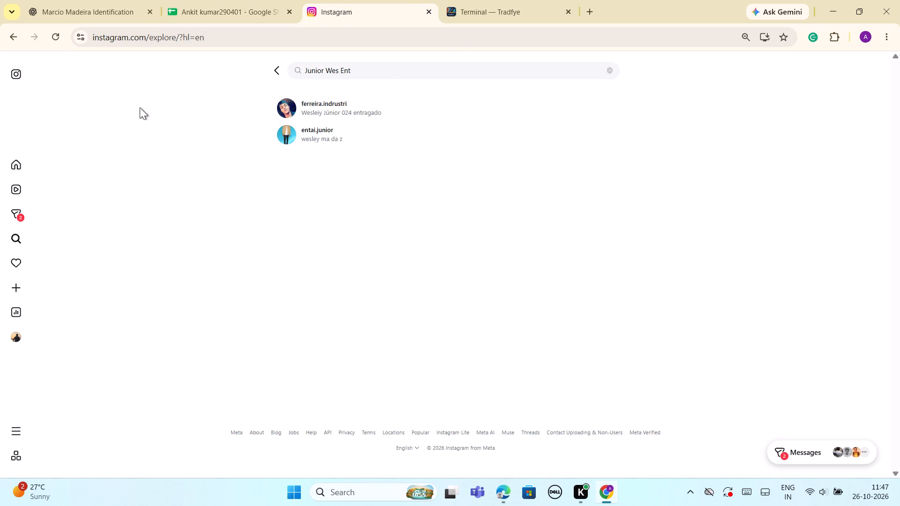
pyautogui.click(612, 72)
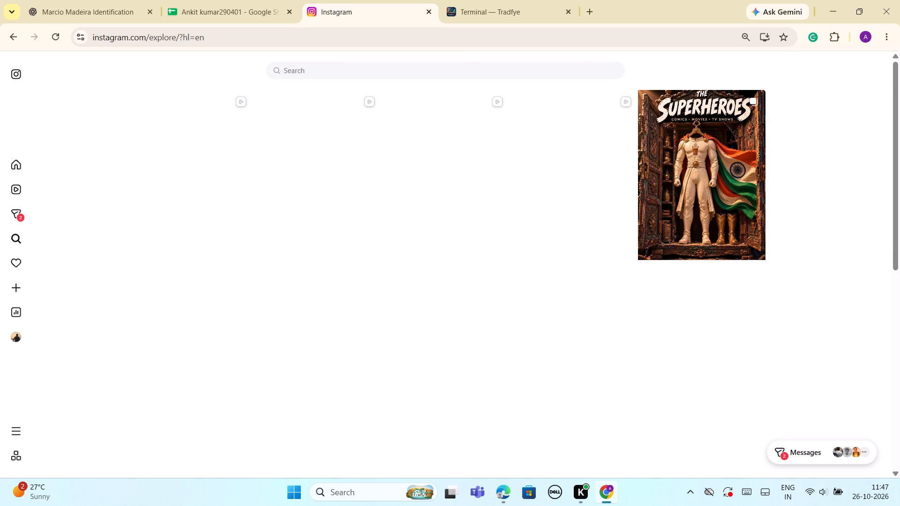
pyautogui.click(330, 70)
pyautogui.rightClick(330, 70)
pyautogui.click(390, 216)
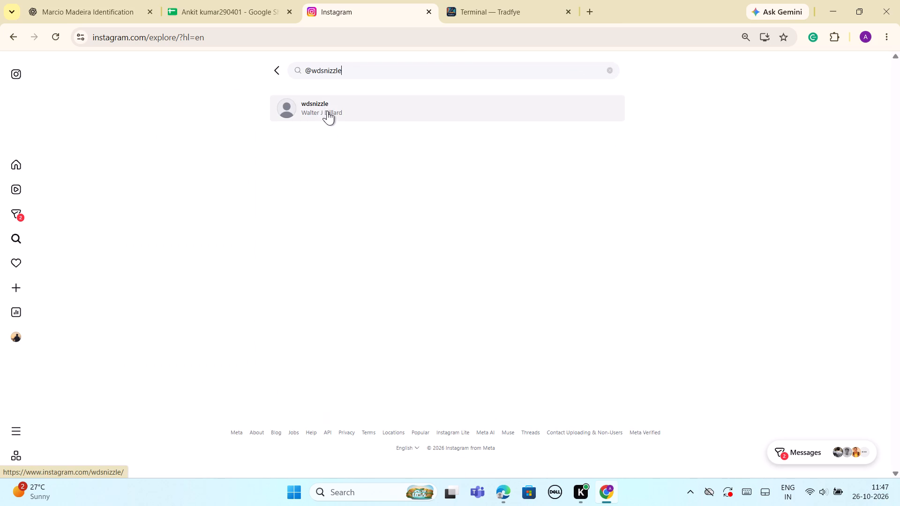
pyautogui.click(322, 104)
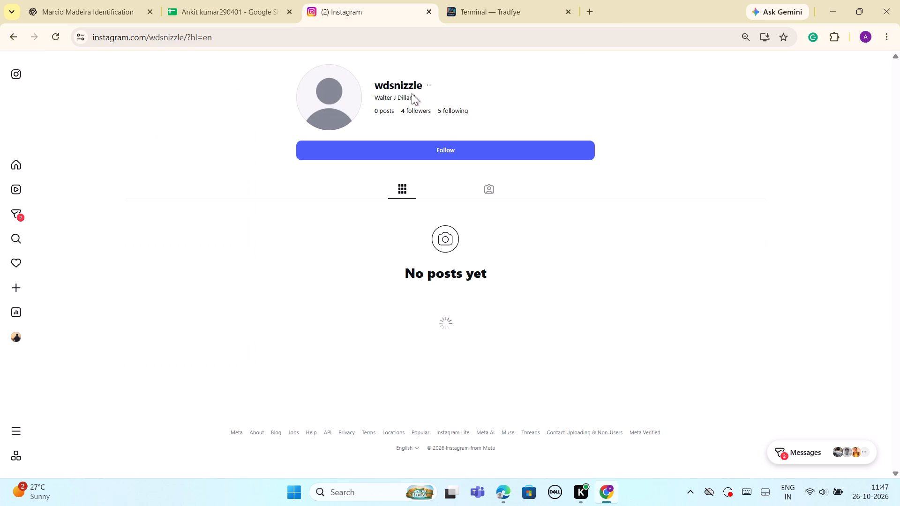
pyautogui.click(428, 84)
pyautogui.click(449, 194)
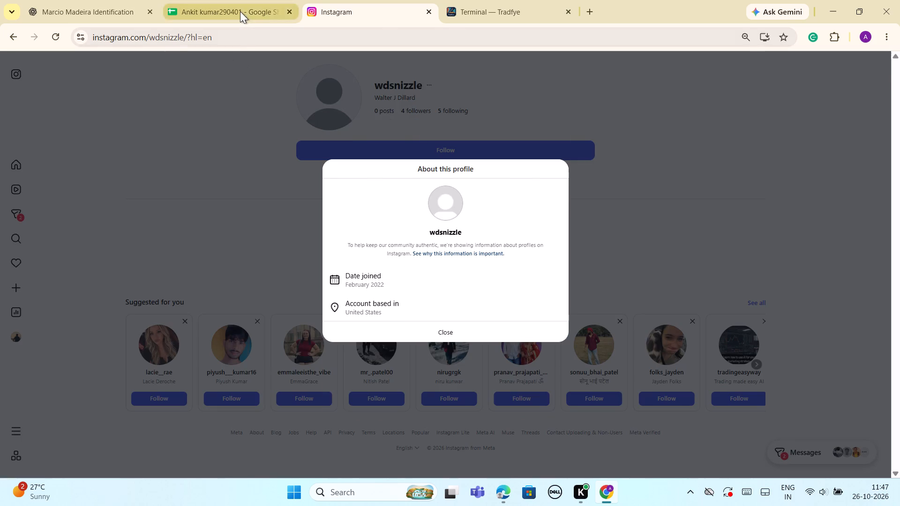
# Return to the spreadsheet and enter "united state" as the country for the contact in row 381.
pyautogui.click(240, 11)
pyautogui.click(143, 290)
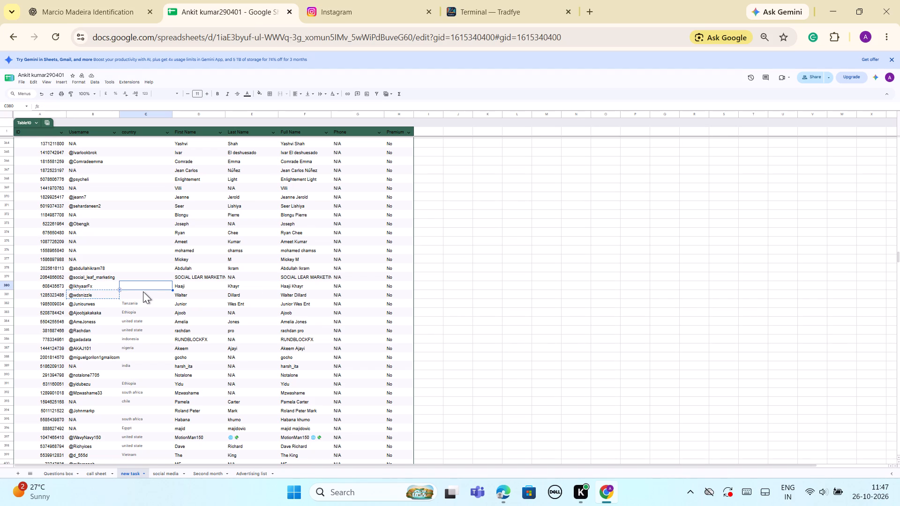
pyautogui.click(142, 295)
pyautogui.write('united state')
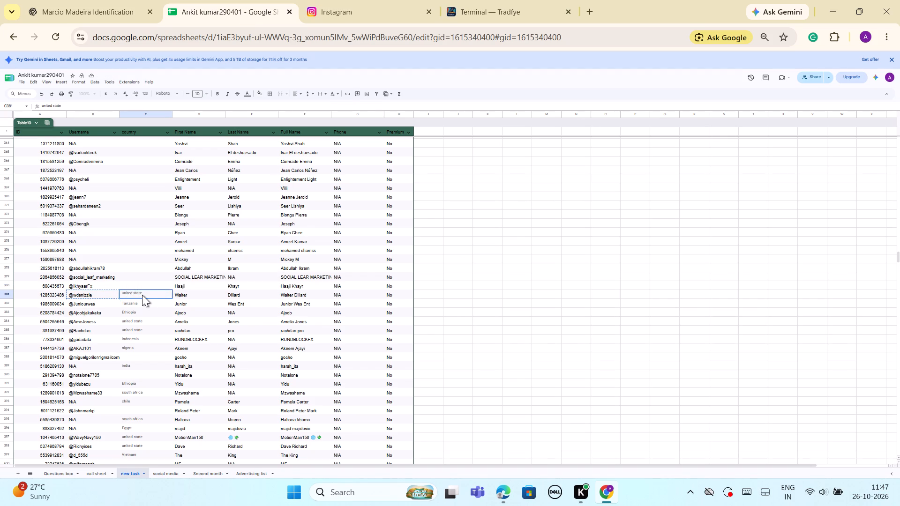
pyautogui.click(109, 288)
# Copy the username from row 380 and search Instagram for it.
pyautogui.click(86, 285)
pyautogui.rightClick(86, 285)
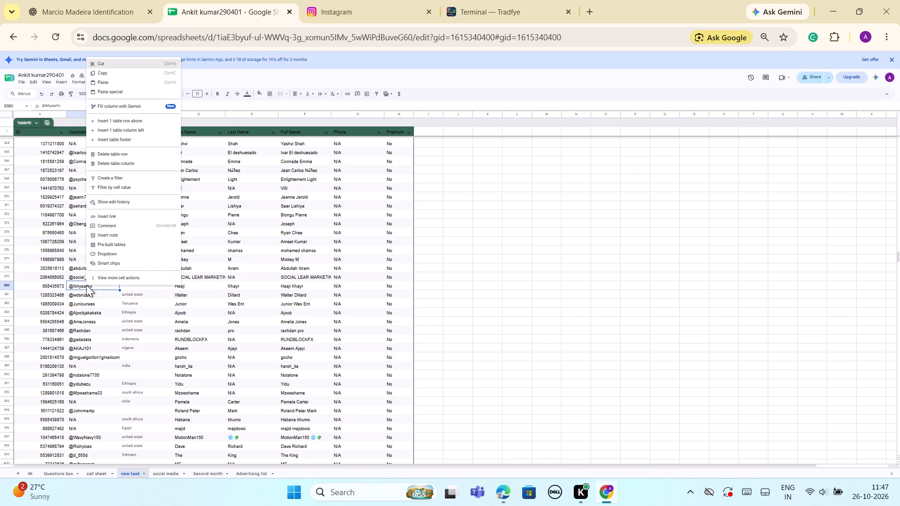
pyautogui.click(129, 73)
pyautogui.click(359, 13)
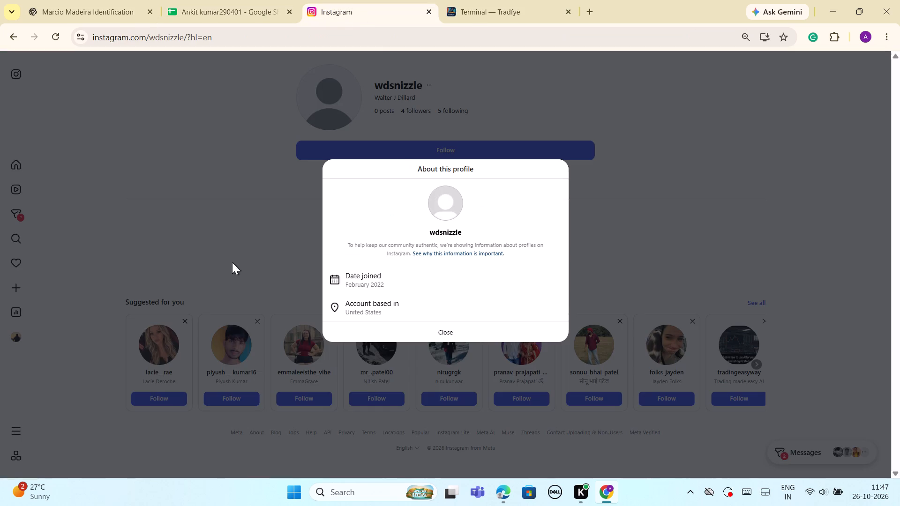
pyautogui.click(508, 110)
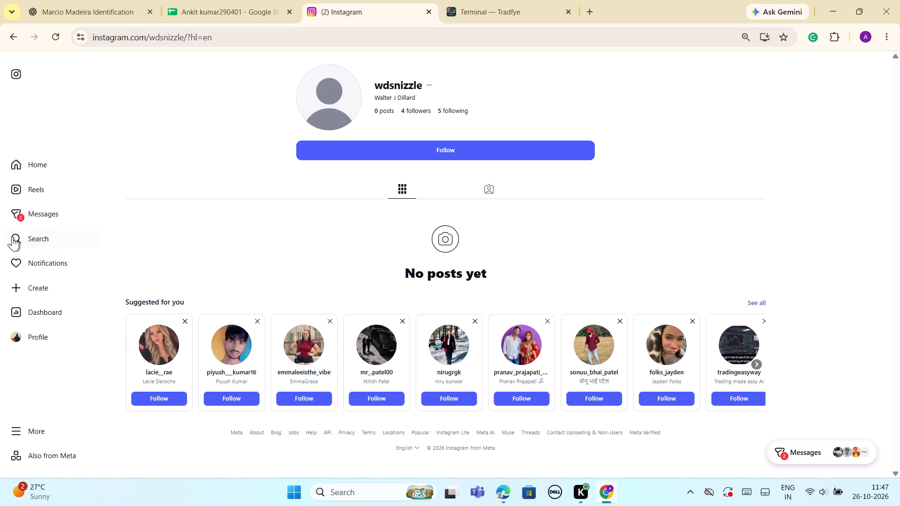
pyautogui.click(12, 237)
pyautogui.click(318, 66)
pyautogui.rightClick(317, 73)
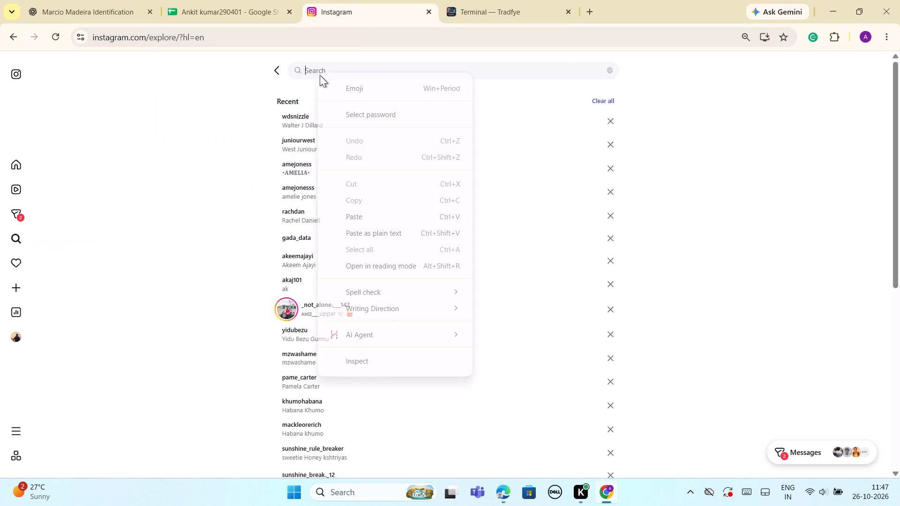
pyautogui.click(393, 218)
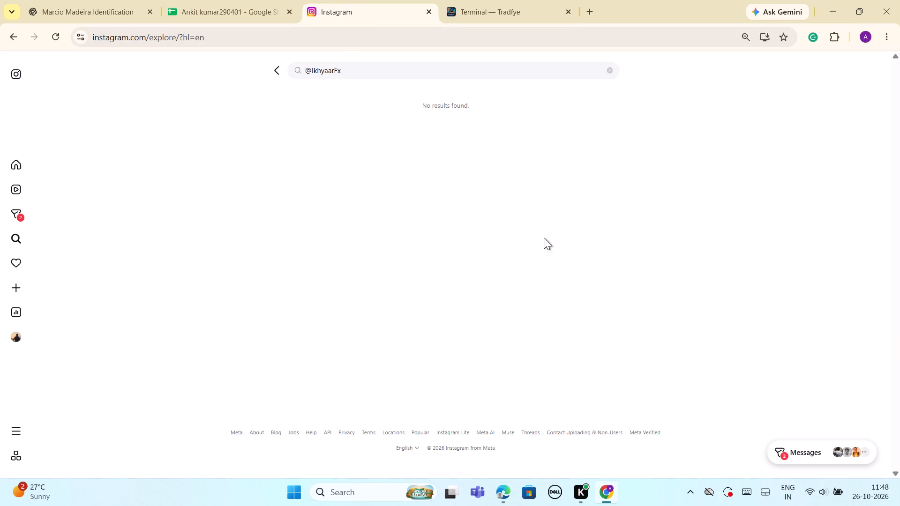
# Copy the full name from row 380 of the spreadsheet and search Instagram for it.
pyautogui.click(215, 9)
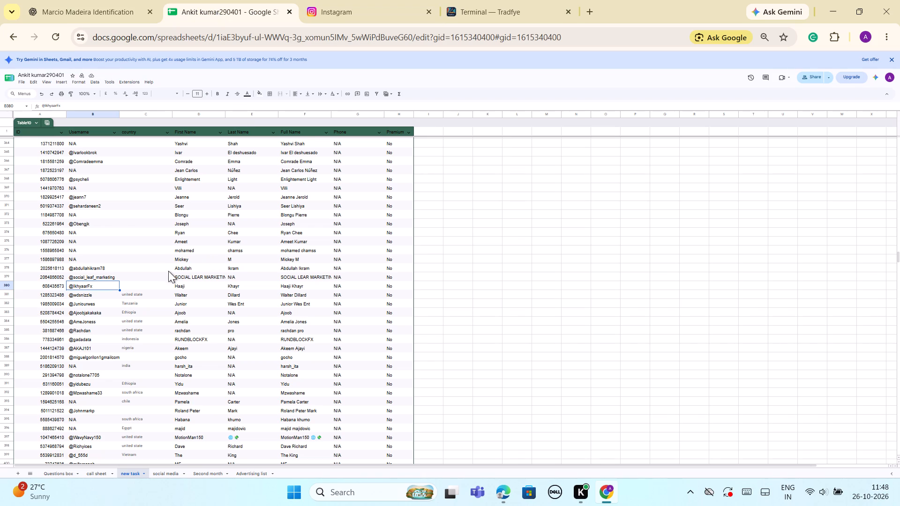
pyautogui.click(299, 284)
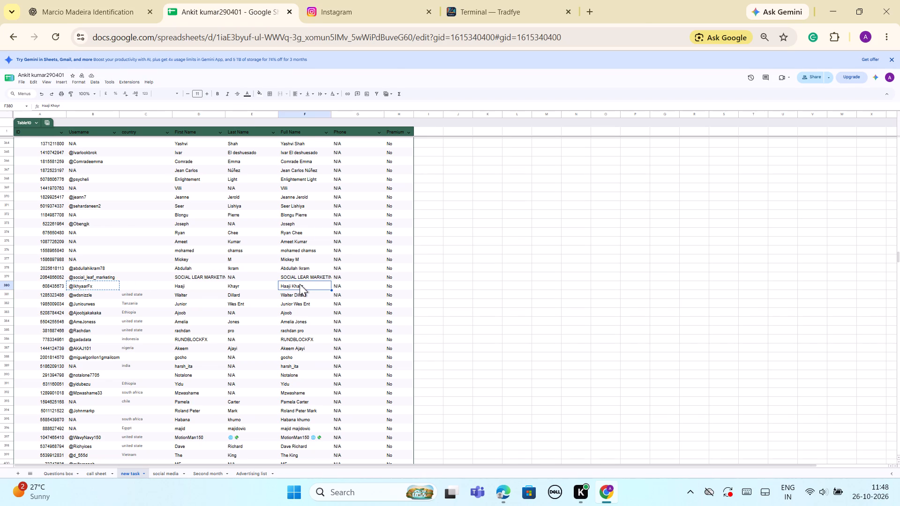
pyautogui.rightClick(300, 284)
pyautogui.click(322, 73)
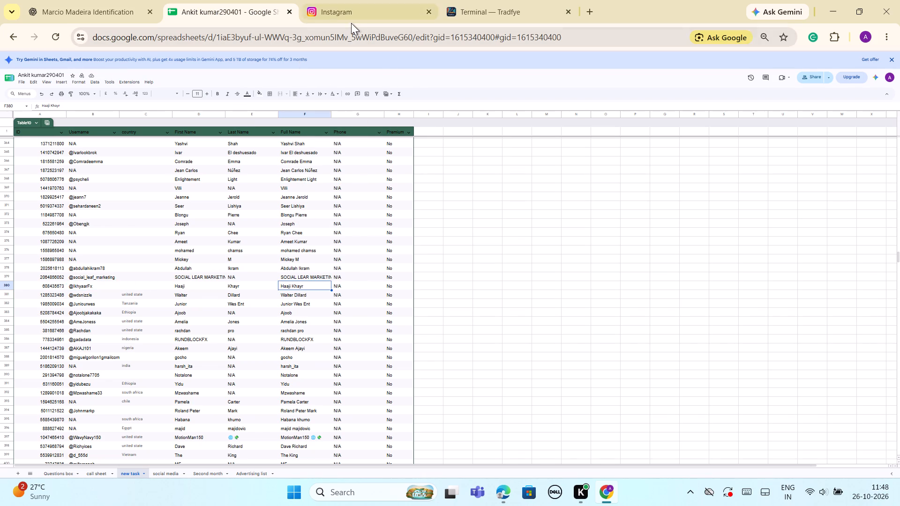
pyautogui.click(351, 23)
pyautogui.click(7, 241)
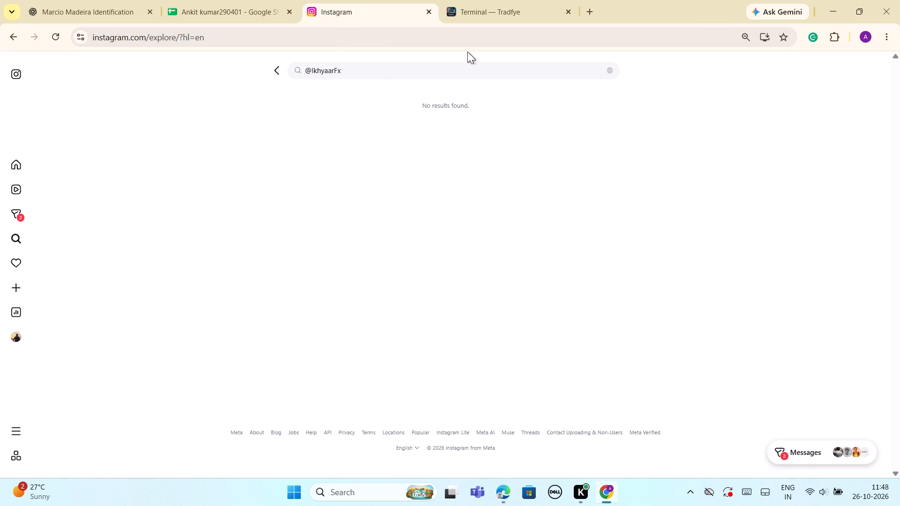
pyautogui.click(607, 70)
pyautogui.click(348, 74)
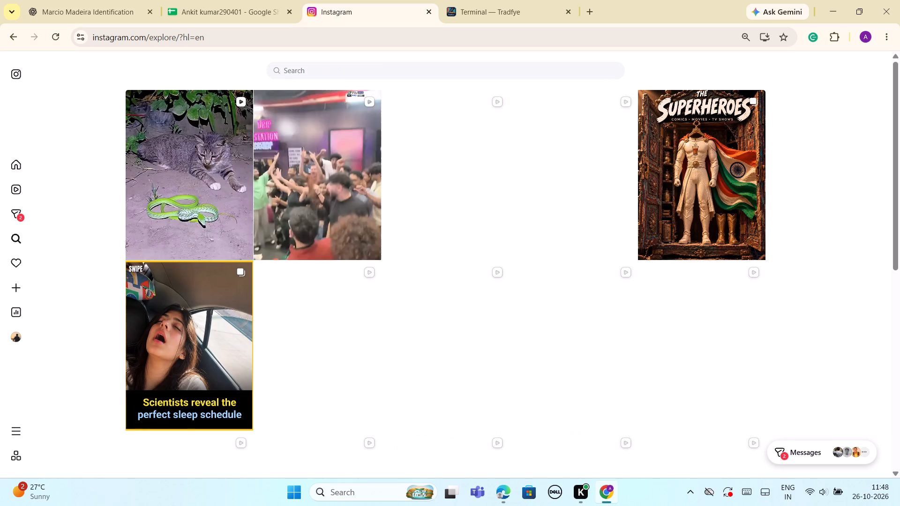
pyautogui.rightClick(348, 74)
pyautogui.click(390, 215)
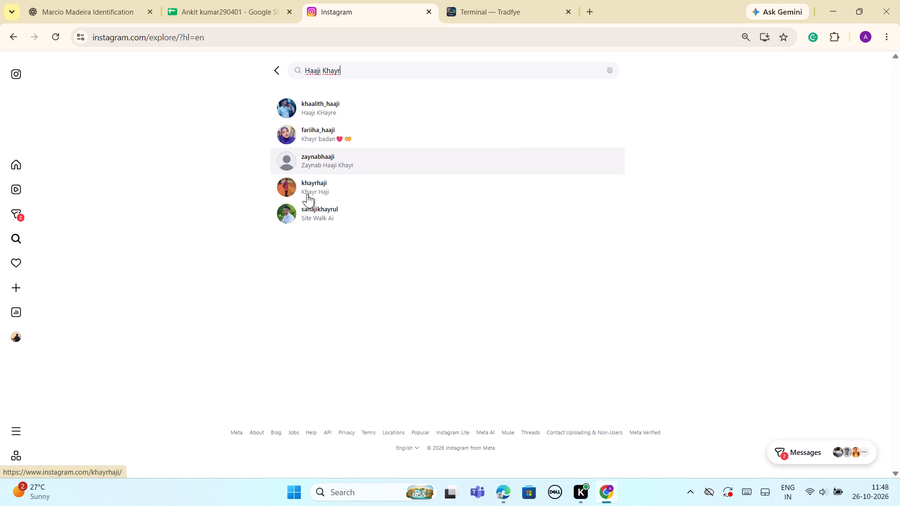
# Open the first profile in the search results and view its account information for the country.
pyautogui.click(323, 102)
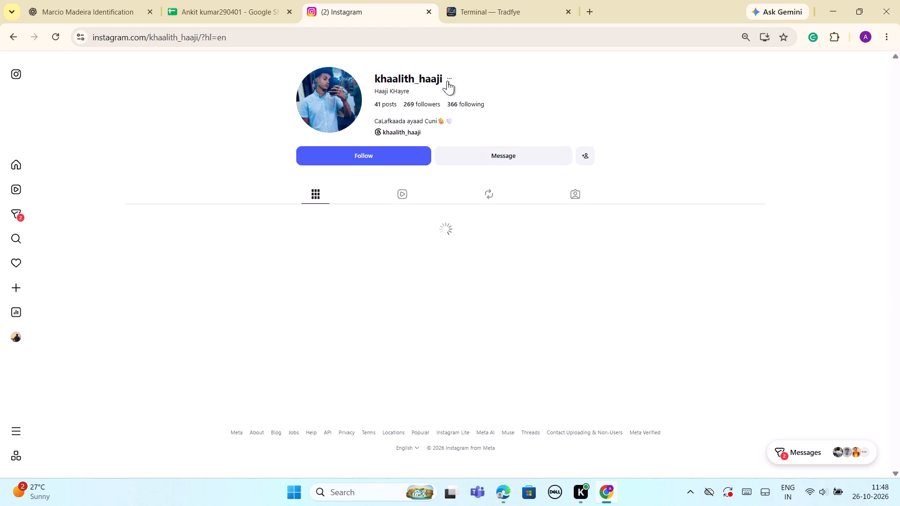
pyautogui.click(450, 77)
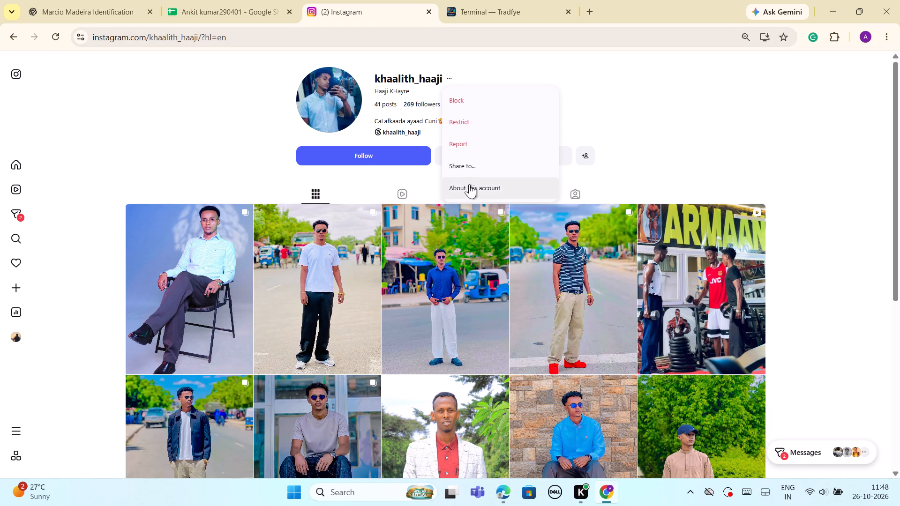
pyautogui.click(468, 186)
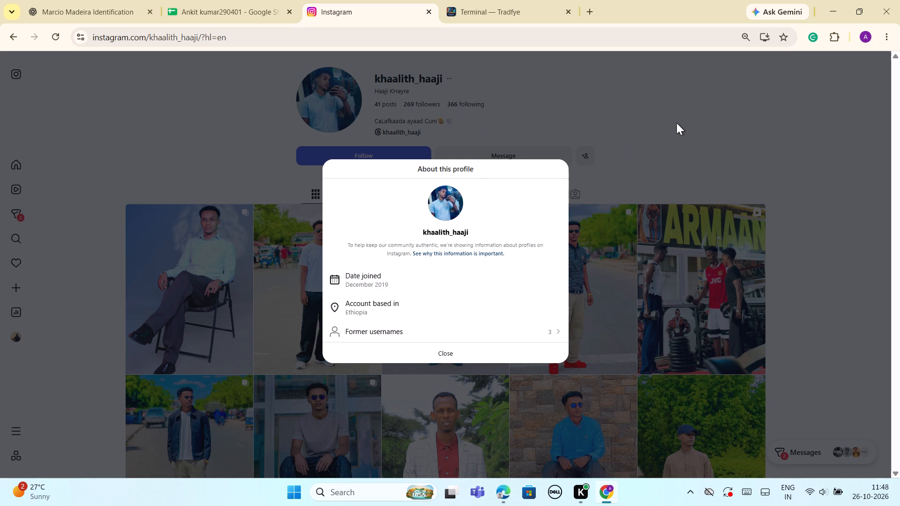
pyautogui.click(676, 123)
# Copy the username from row 380 of the spreadsheet again and repeat the Instagram search for it.
pyautogui.click(232, 15)
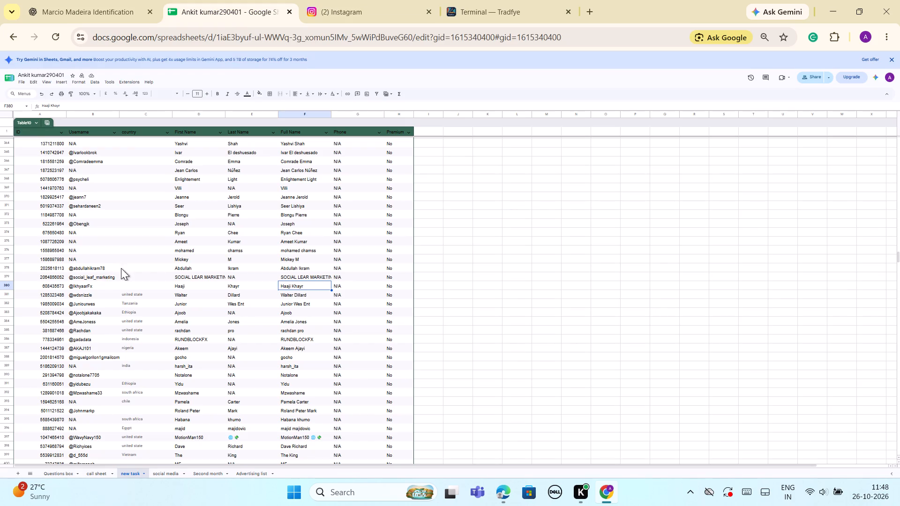
pyautogui.click(150, 286)
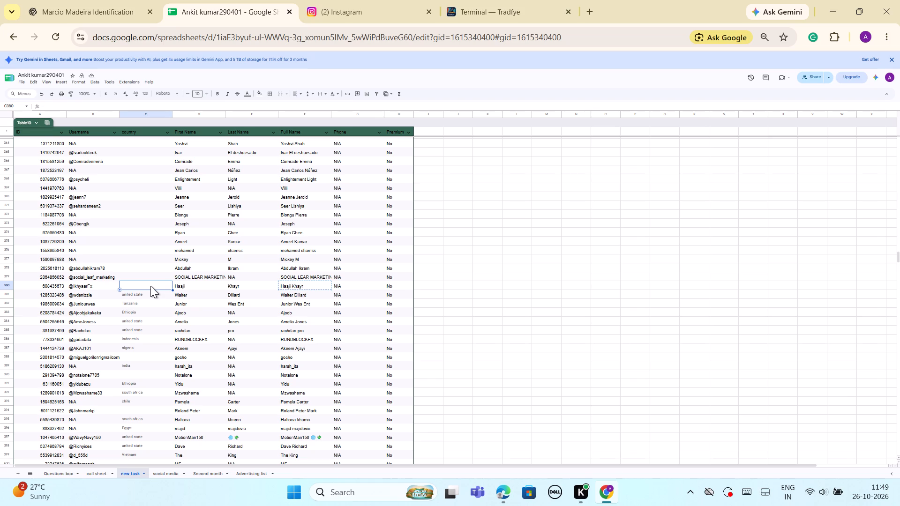
pyautogui.click(90, 287)
pyautogui.rightClick(90, 287)
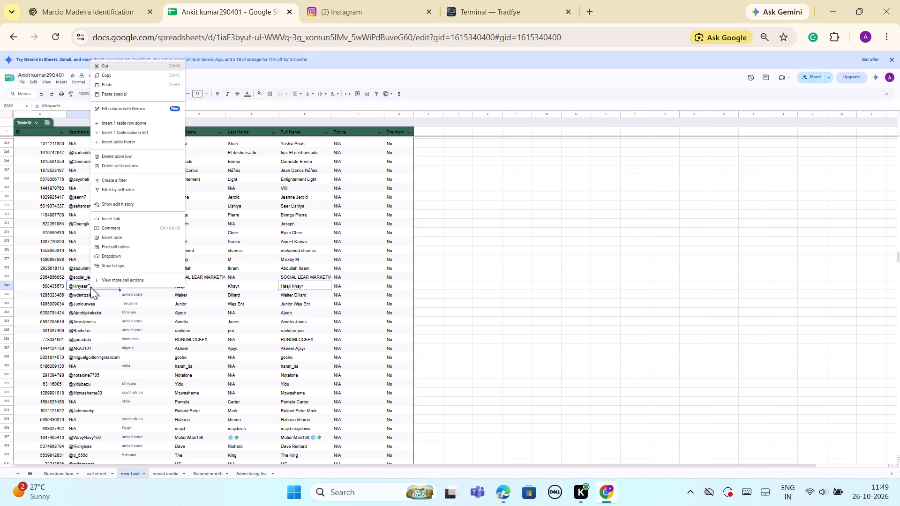
pyautogui.click(118, 76)
pyautogui.click(381, 14)
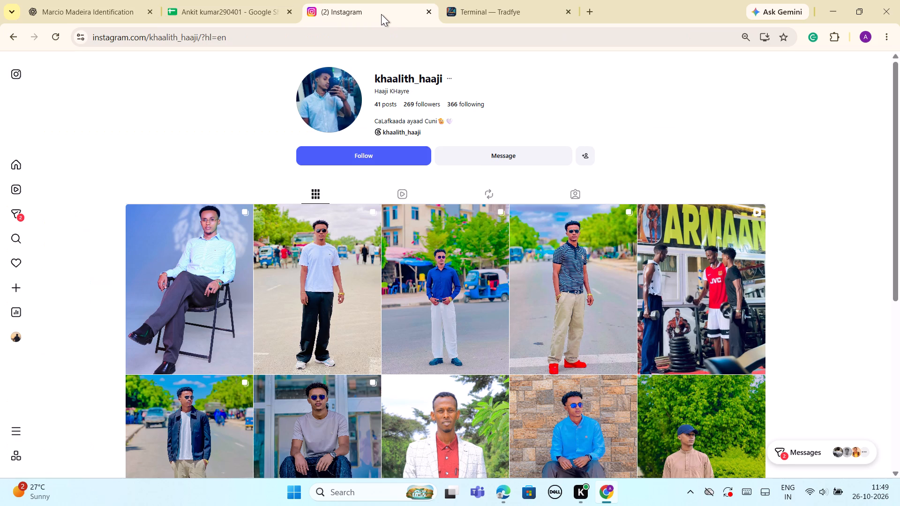
pyautogui.click(18, 238)
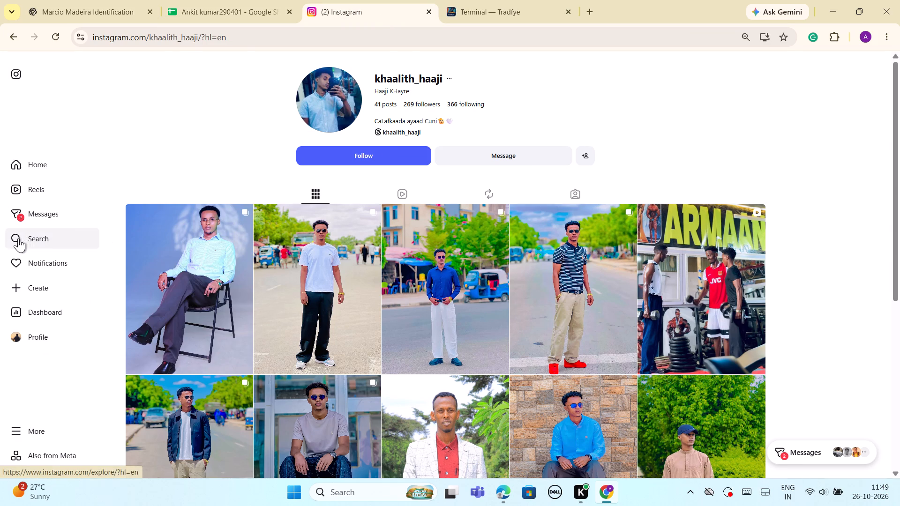
pyautogui.click(325, 70)
pyautogui.rightClick(325, 69)
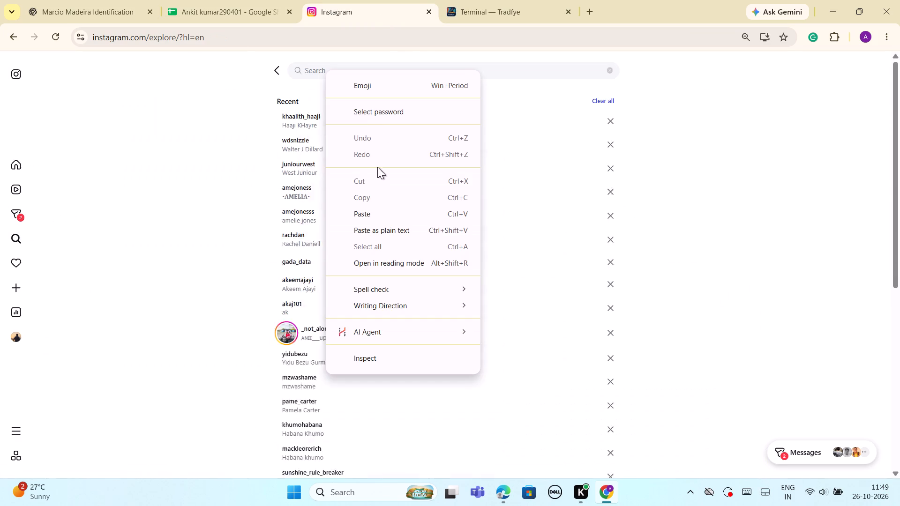
pyautogui.click(368, 202)
pyautogui.click(368, 207)
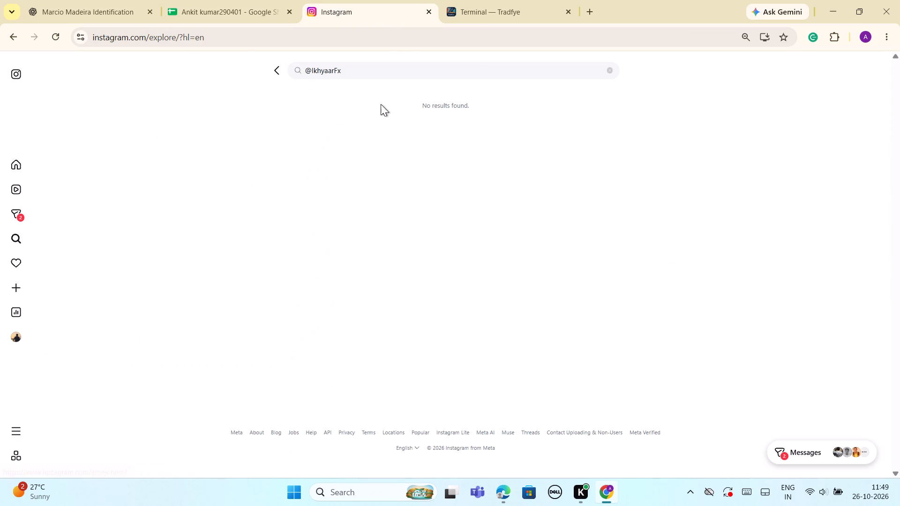
# Return to the spreadsheet and enter Ethiopia as the country for the contact in row 380.
pyautogui.click(234, 14)
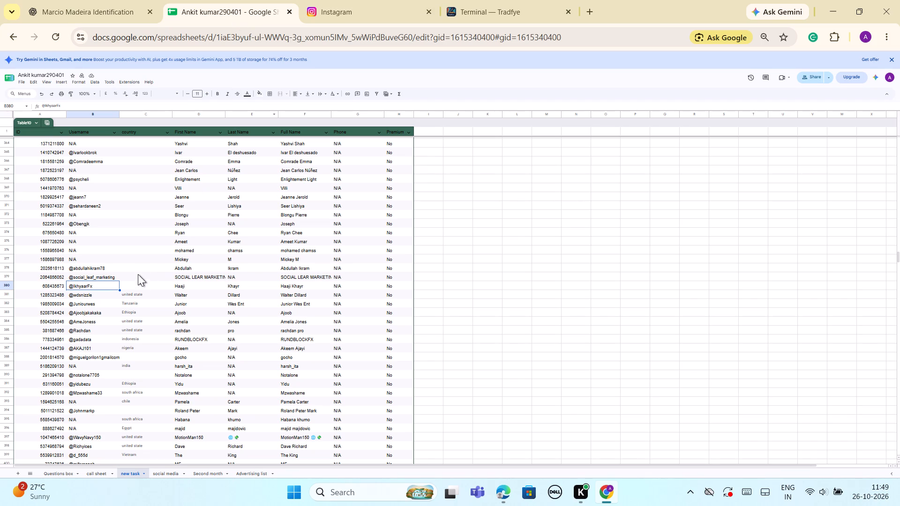
pyautogui.click(136, 283)
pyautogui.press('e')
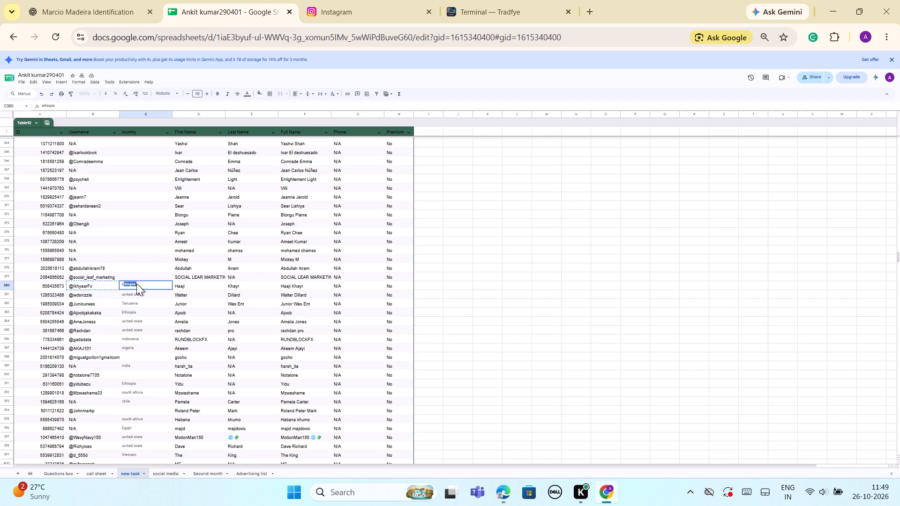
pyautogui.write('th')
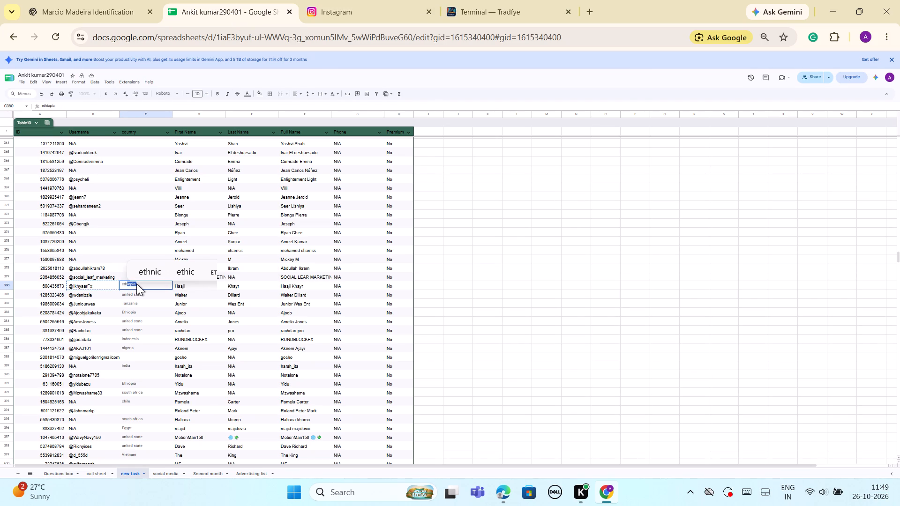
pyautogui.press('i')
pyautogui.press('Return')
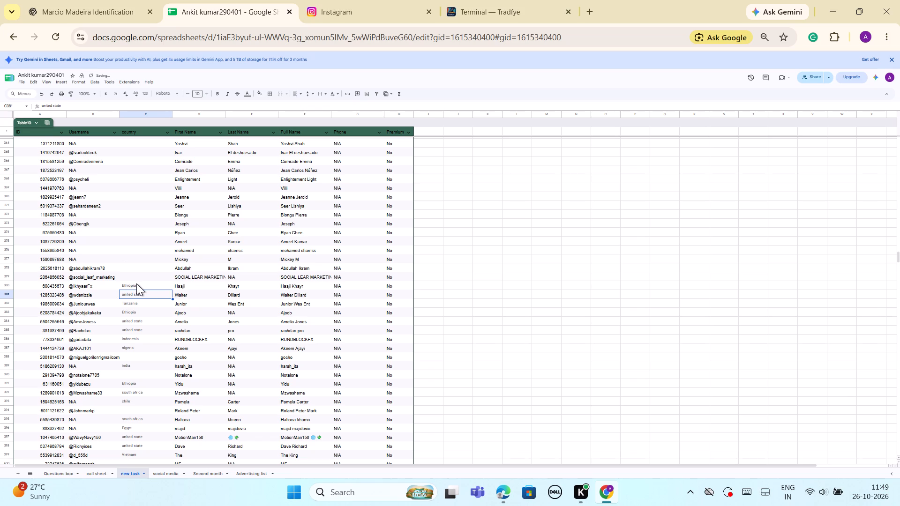
# Copy the username from row 379 and search Instagram for it.
pyautogui.click(97, 276)
pyautogui.rightClick(97, 276)
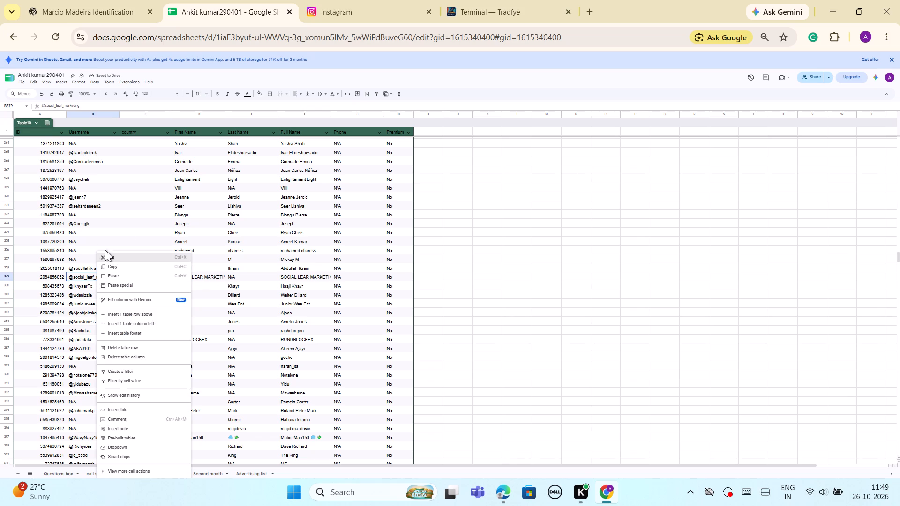
pyautogui.click(114, 266)
pyautogui.click(387, 14)
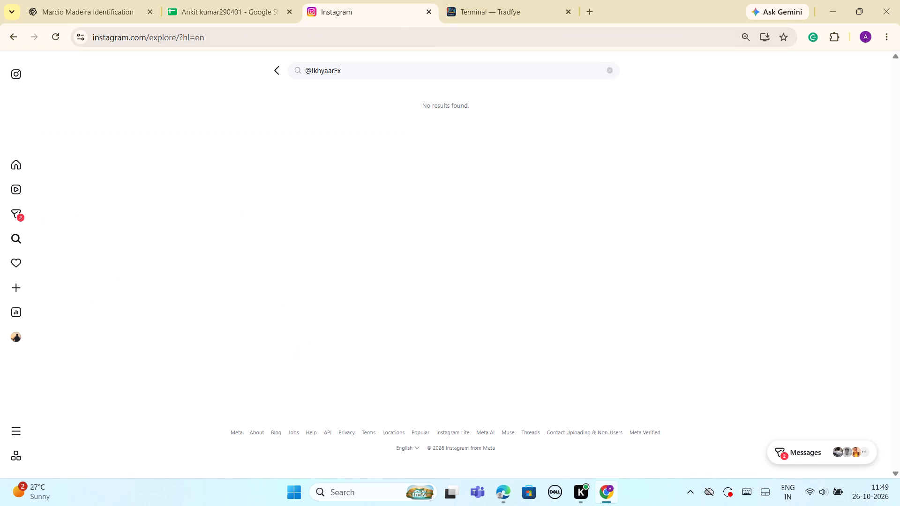
pyautogui.click(609, 74)
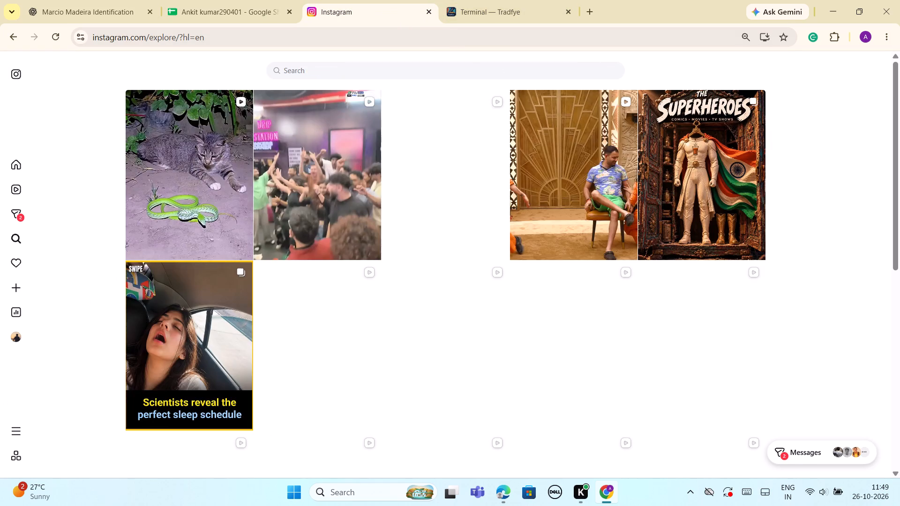
pyautogui.click(324, 73)
pyautogui.rightClick(325, 72)
pyautogui.click(364, 215)
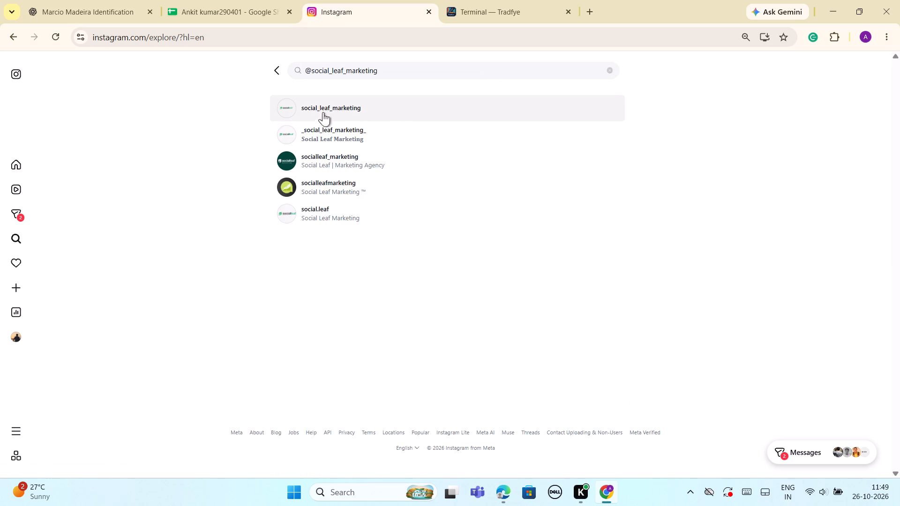
# Open the social_leaf_marketing profile and check its account information for the country.
pyautogui.click(360, 111)
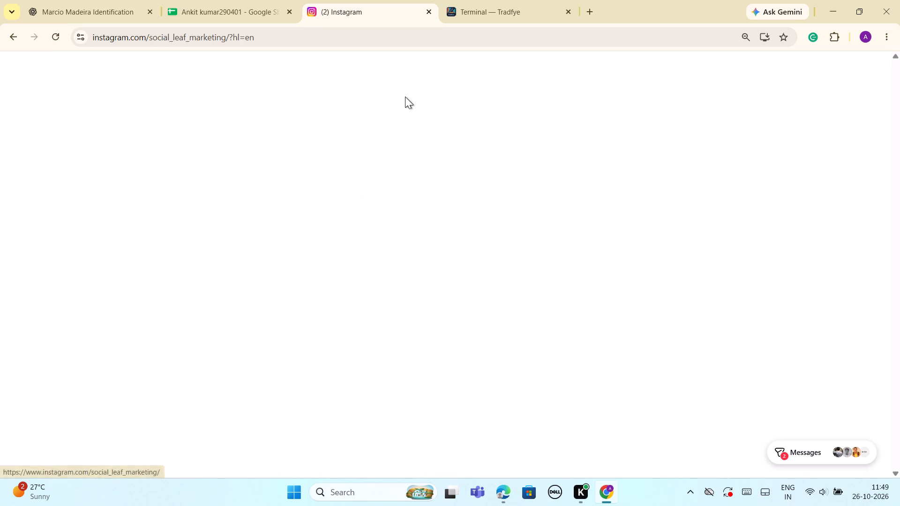
pyautogui.click(483, 81)
pyautogui.click(513, 189)
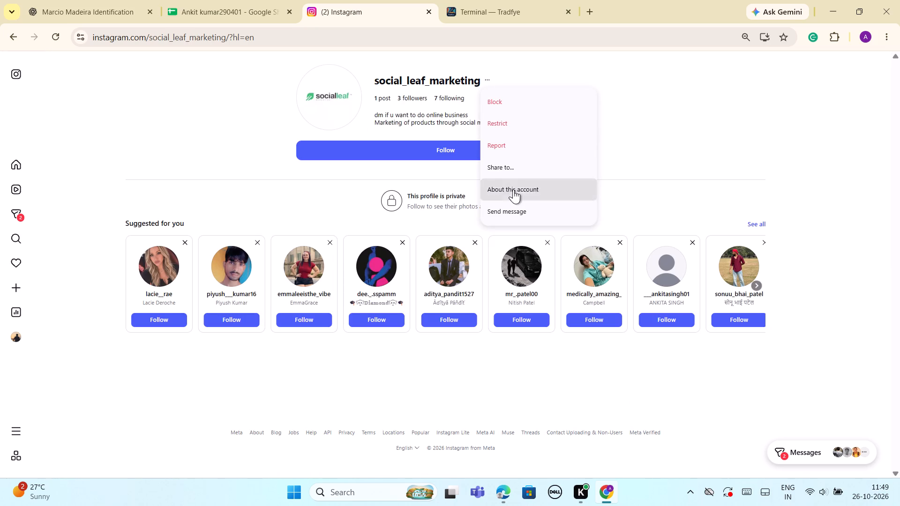
pyautogui.click(615, 146)
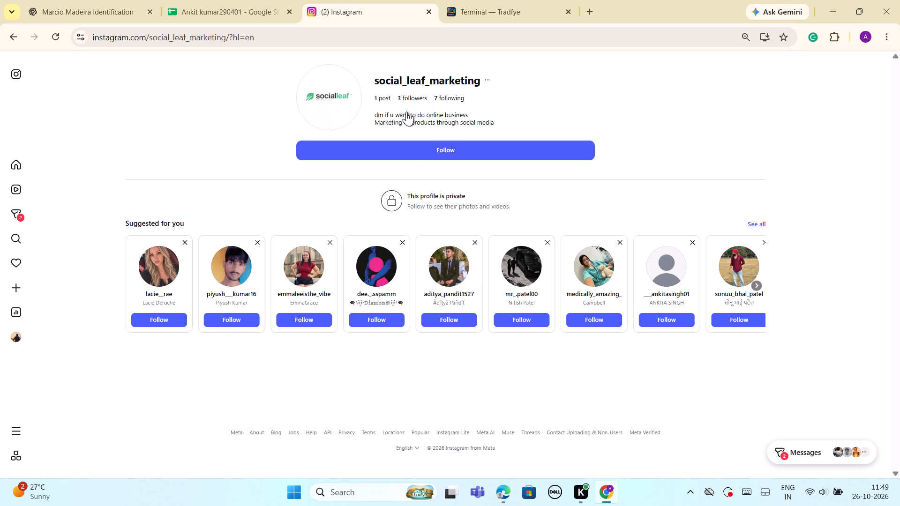
# Examine the social_leaf_marketing profile's following, followers, posts and profile picture for clues to its country.
pyautogui.click(453, 100)
pyautogui.click(452, 96)
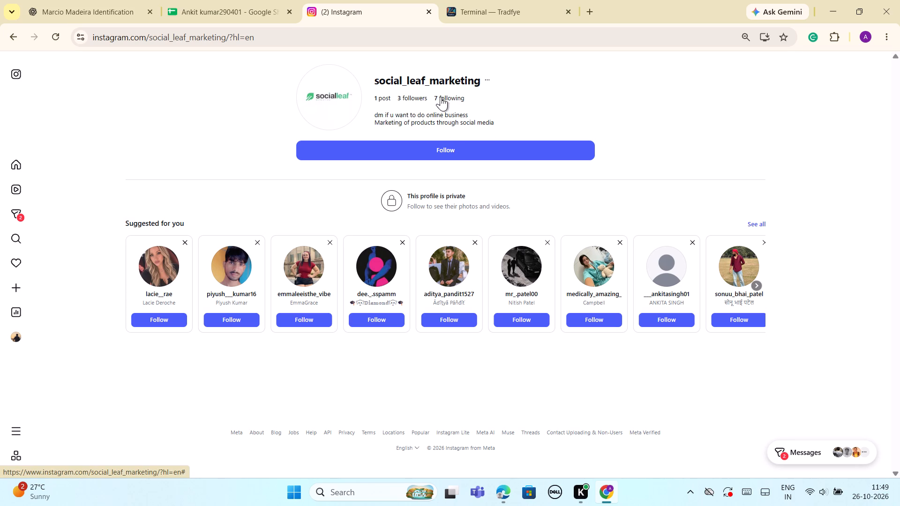
pyautogui.click(441, 97)
pyautogui.click(408, 93)
pyautogui.click(386, 98)
pyautogui.click(318, 98)
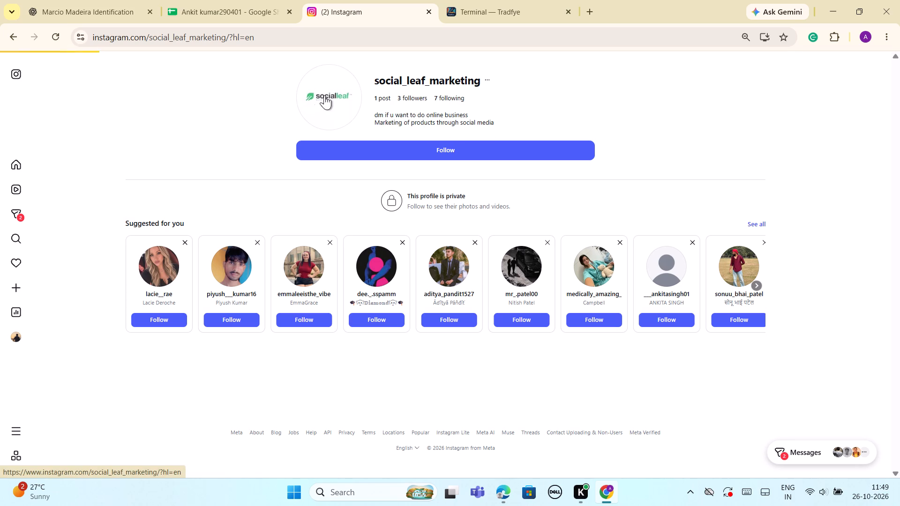
pyautogui.click(344, 90)
pyautogui.rightClick(344, 91)
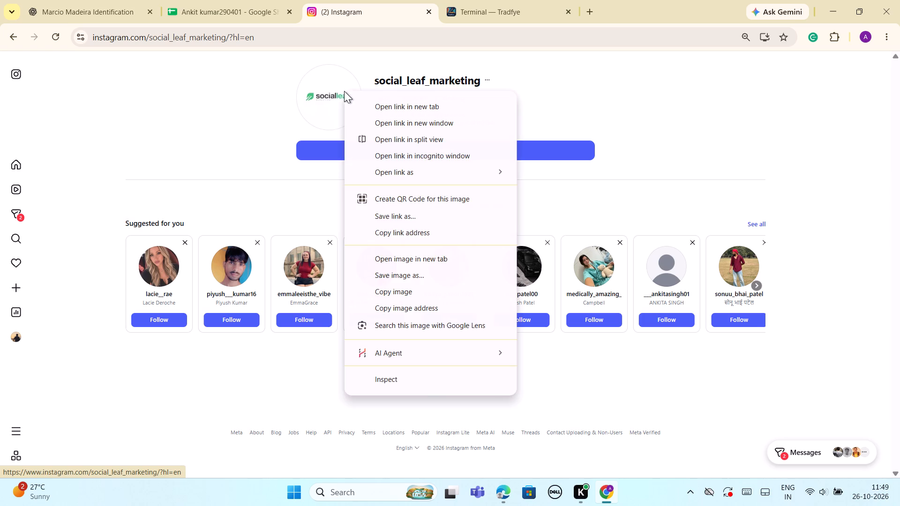
pyautogui.click(577, 78)
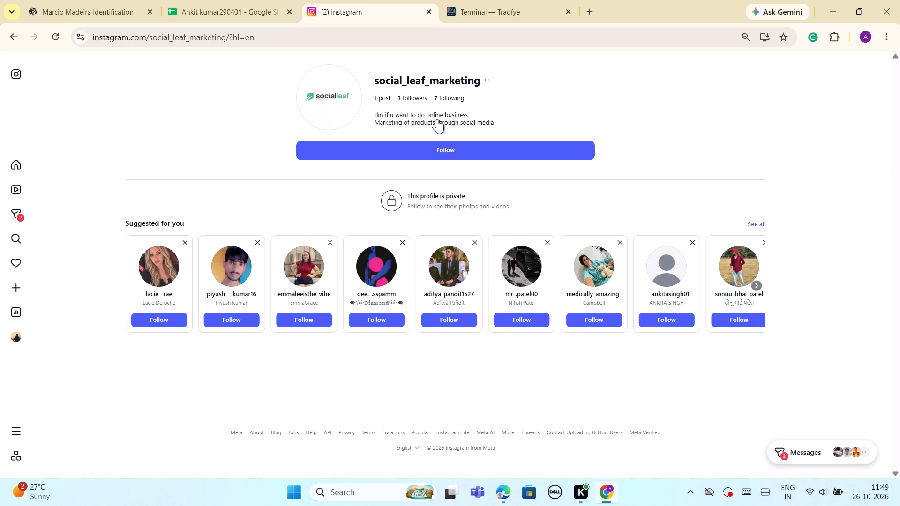
# Copy the full name SOCIAL LEAR MARKETING from row 379 of the spreadsheet and search Instagram for it.
pyautogui.click(245, 14)
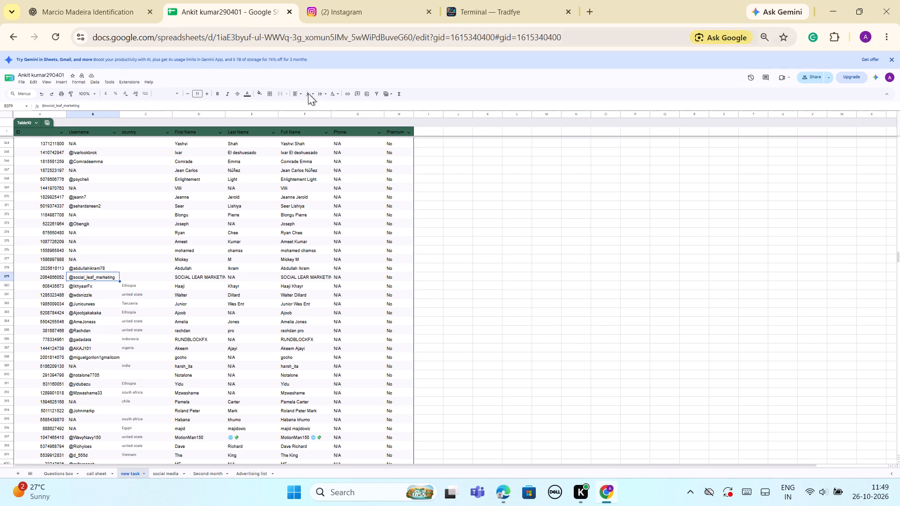
pyautogui.click(313, 277)
pyautogui.rightClick(313, 277)
pyautogui.click(332, 269)
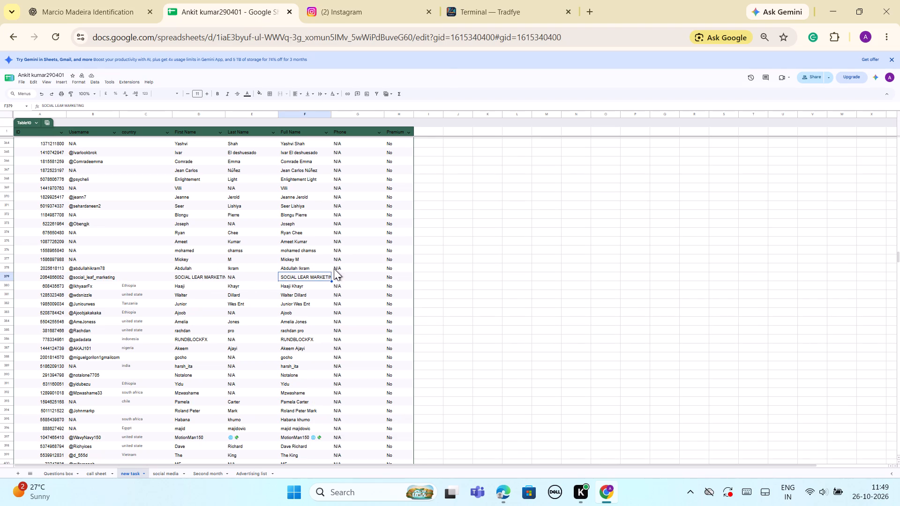
pyautogui.click(337, 13)
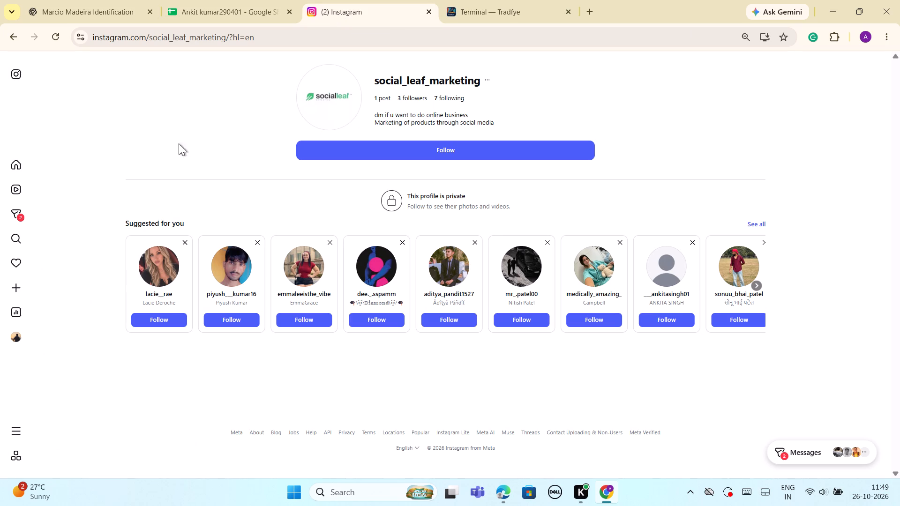
pyautogui.click(24, 236)
pyautogui.click(352, 67)
pyautogui.rightClick(352, 67)
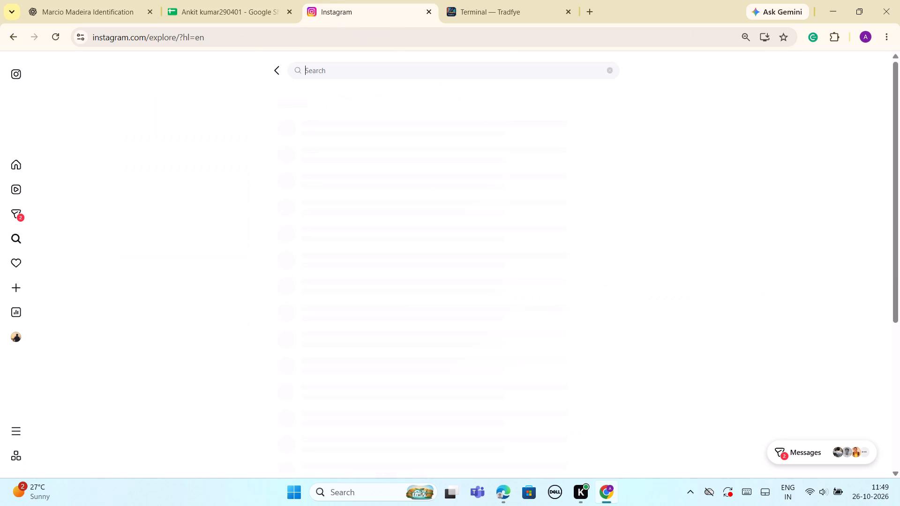
pyautogui.click(405, 206)
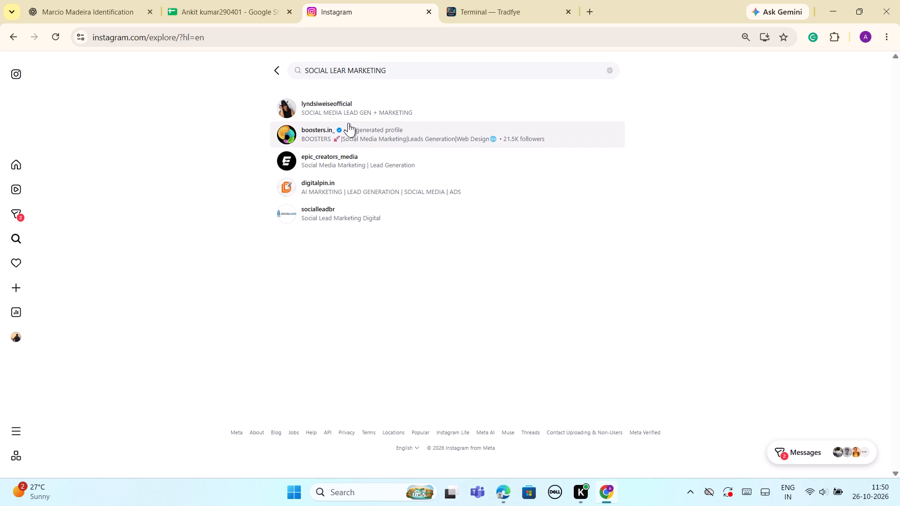
# Open the socialleadbr profile from the search results and check its account information for the country.
pyautogui.click(325, 219)
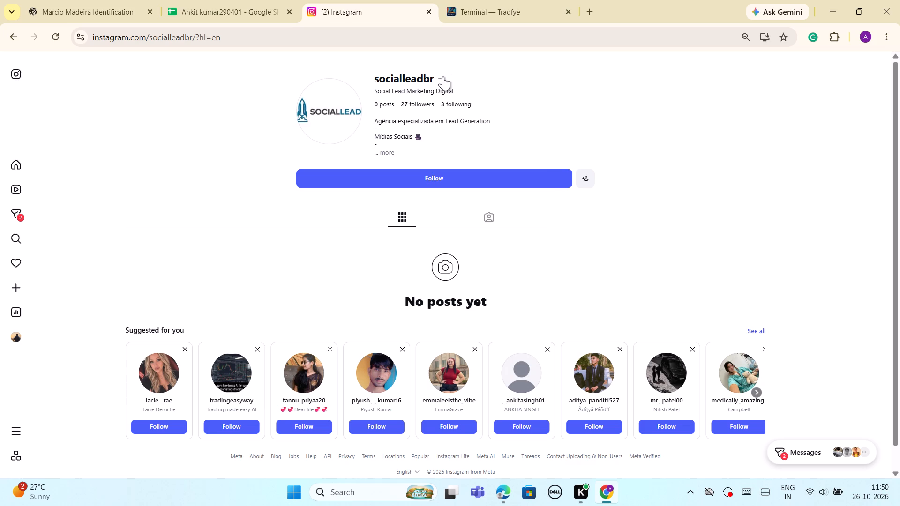
pyautogui.click(443, 76)
pyautogui.click(466, 190)
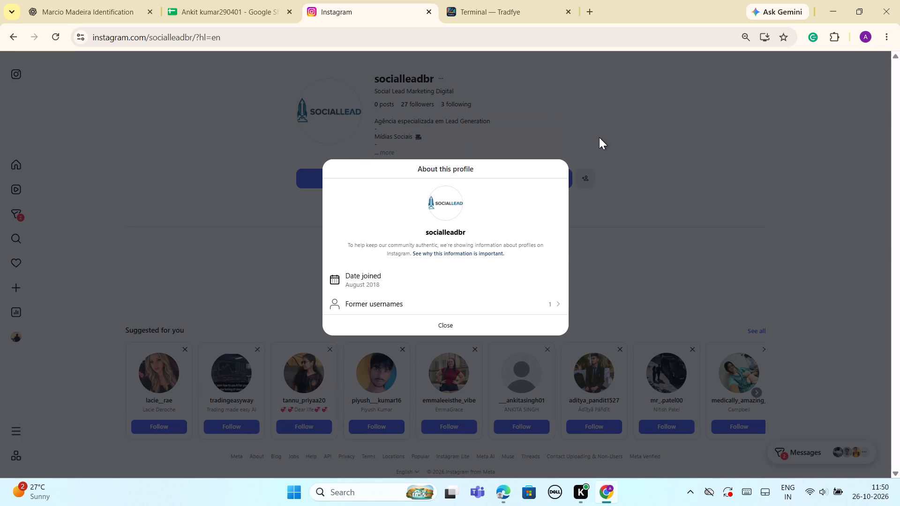
pyautogui.click(621, 133)
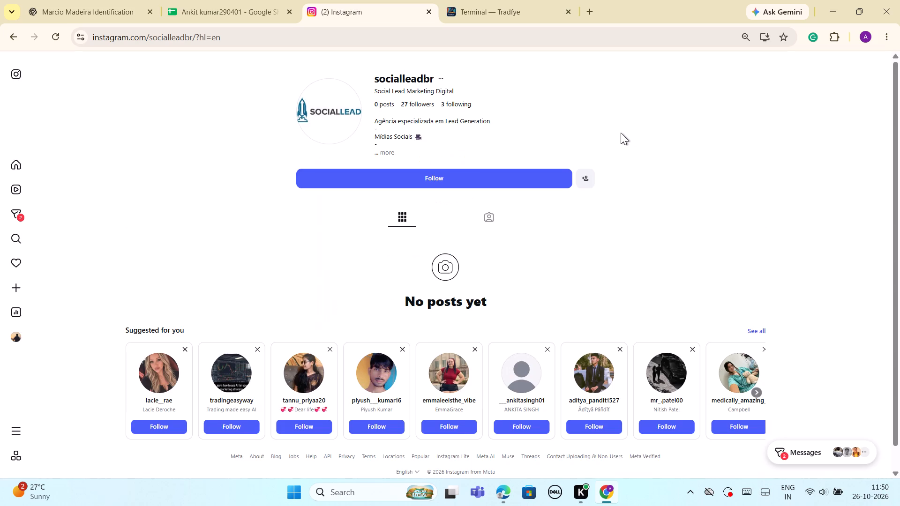
pyautogui.click(234, 7)
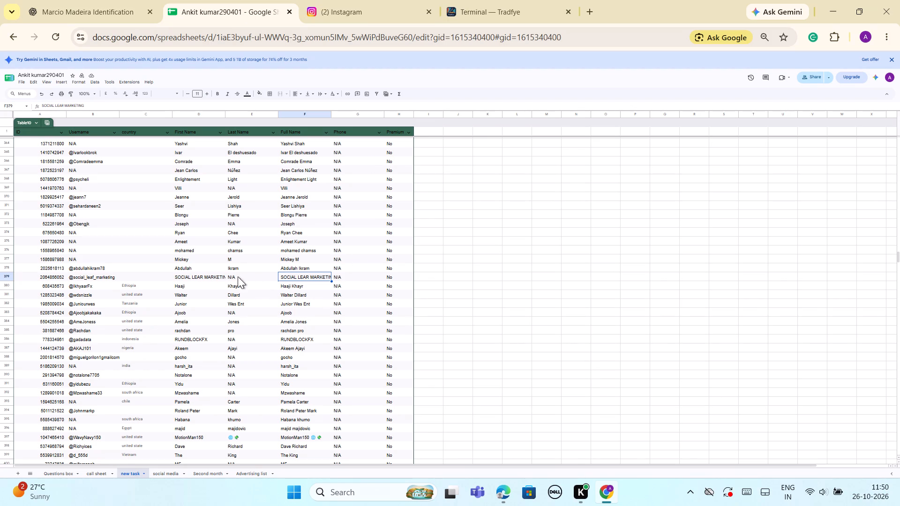
pyautogui.click(105, 276)
pyautogui.rightClick(105, 276)
pyautogui.click(134, 267)
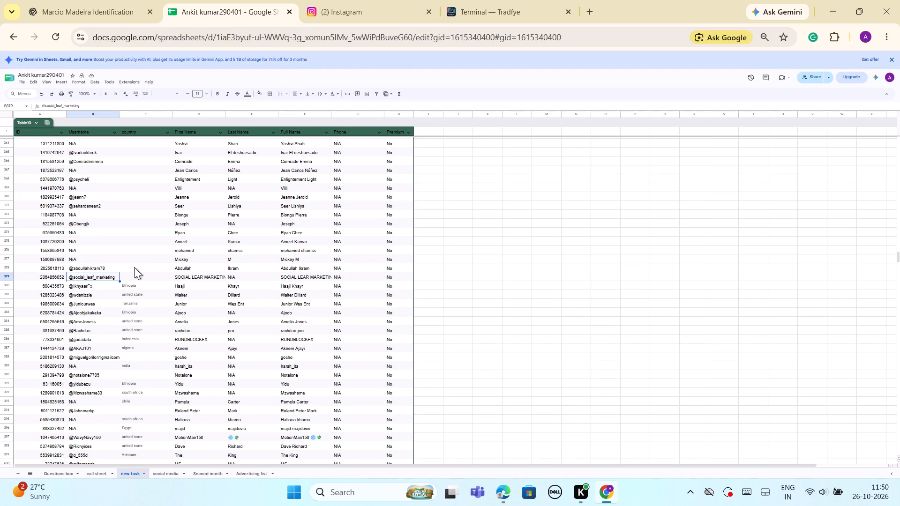
pyautogui.click(398, 16)
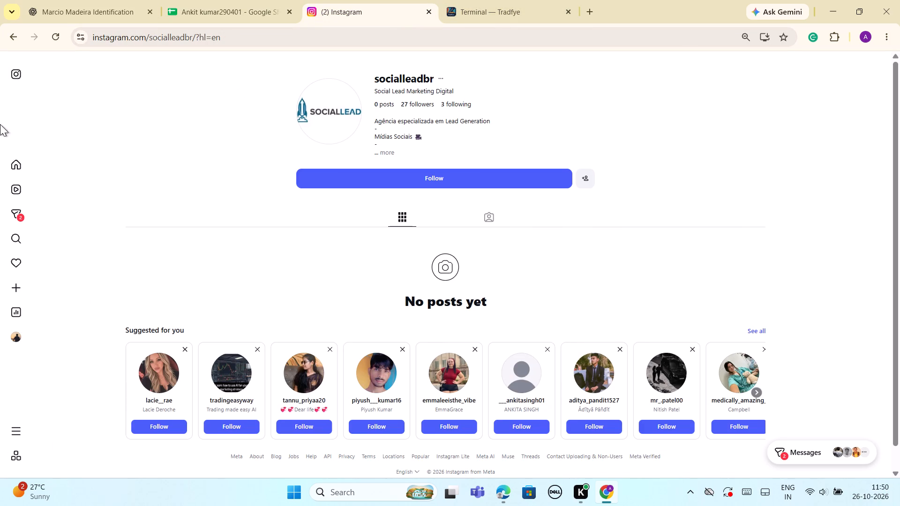
pyautogui.click(17, 242)
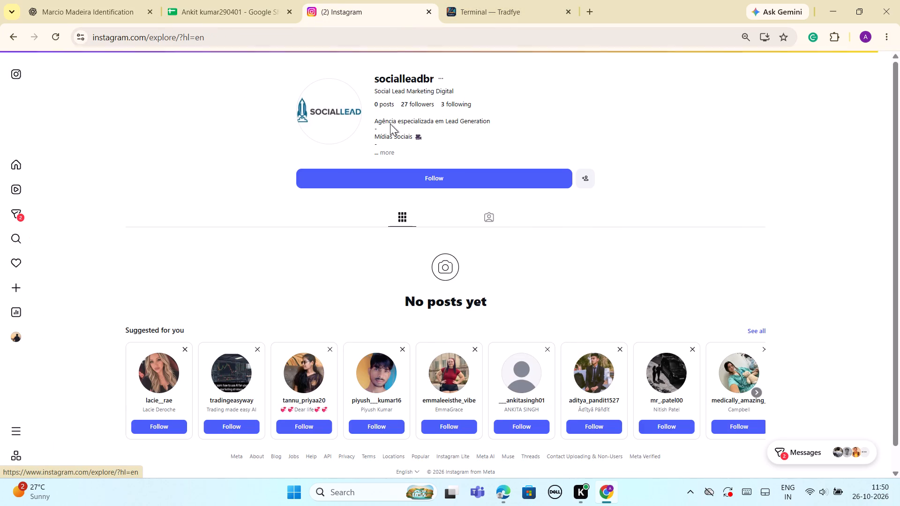
pyautogui.click(348, 69)
pyautogui.rightClick(348, 69)
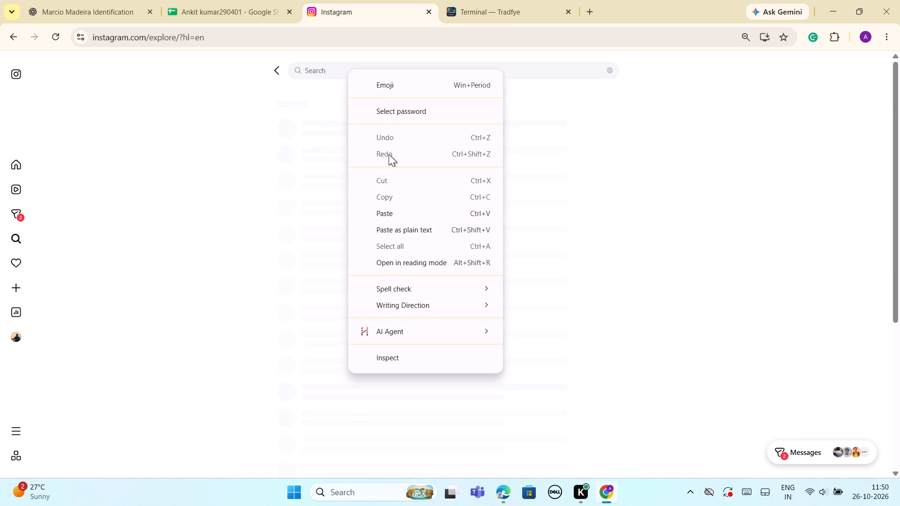
pyautogui.click(389, 219)
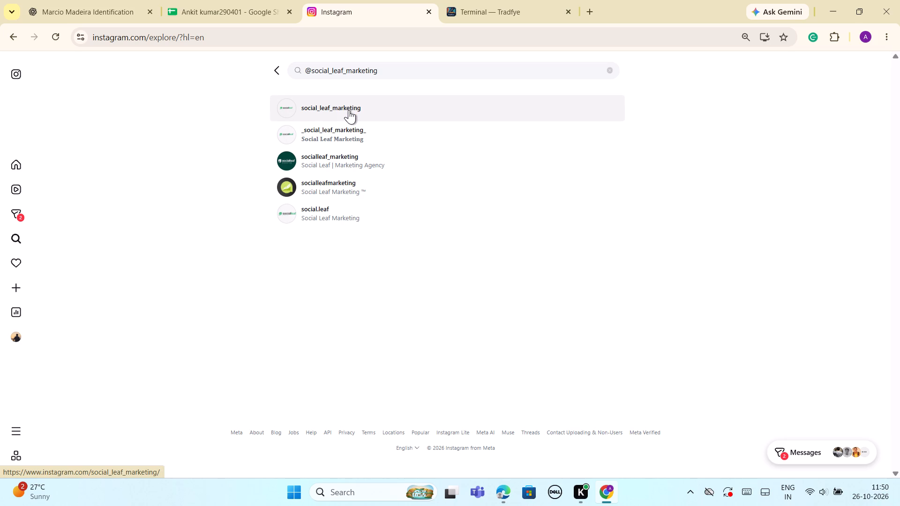
pyautogui.click(335, 212)
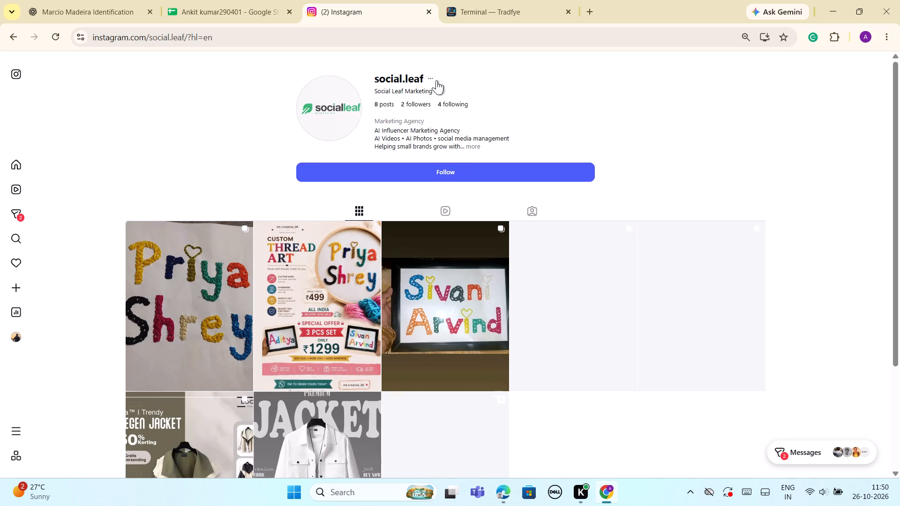
pyautogui.click(431, 79)
pyautogui.click(449, 187)
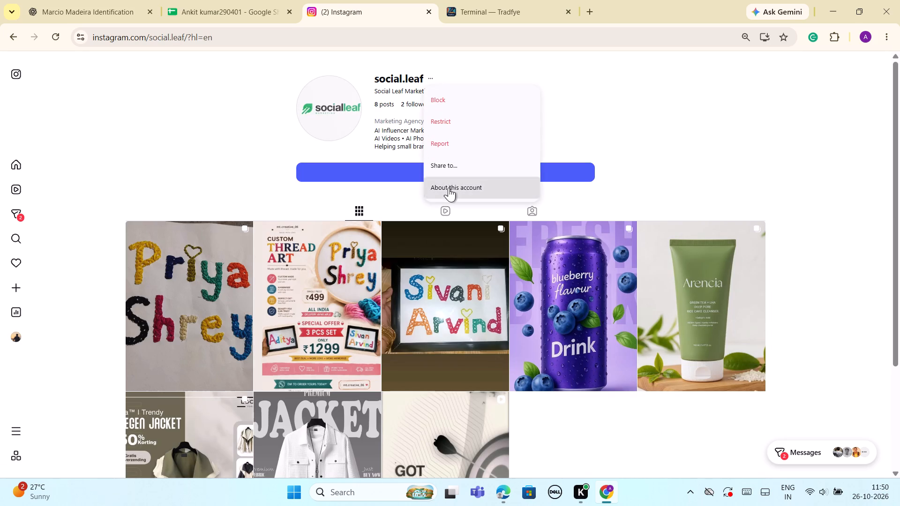
pyautogui.click(591, 132)
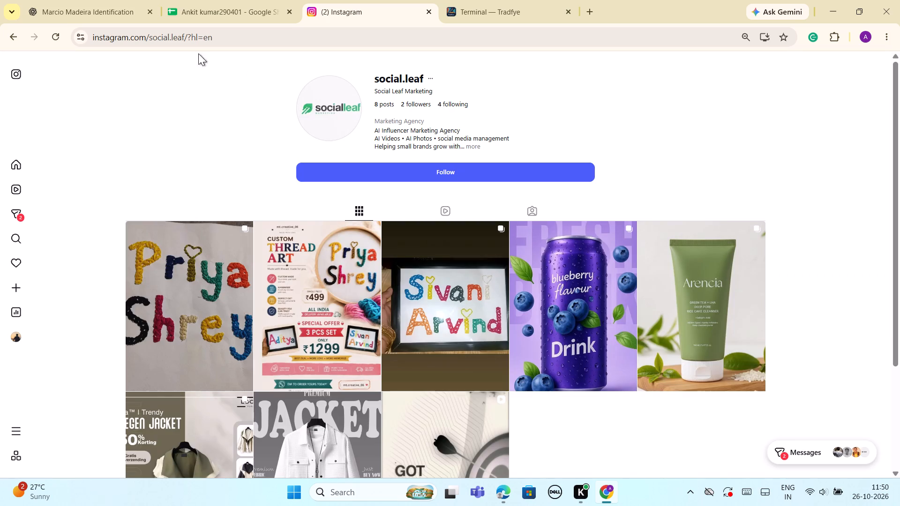
# Return to the spreadsheet and enter india as the country for the contact in row 379.
pyautogui.click(234, 10)
pyautogui.click(146, 276)
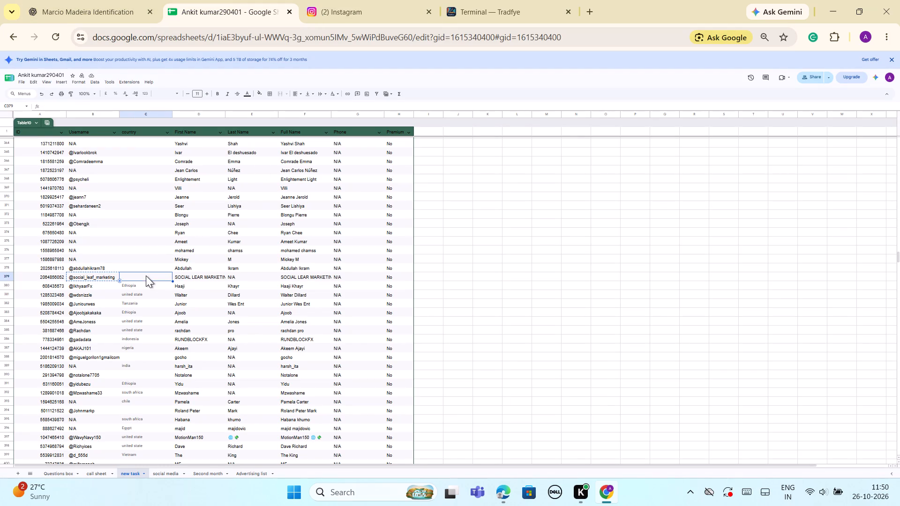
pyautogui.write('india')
# Copy the username from row 378 of the spreadsheet and search Instagram for it.
pyautogui.click(110, 265)
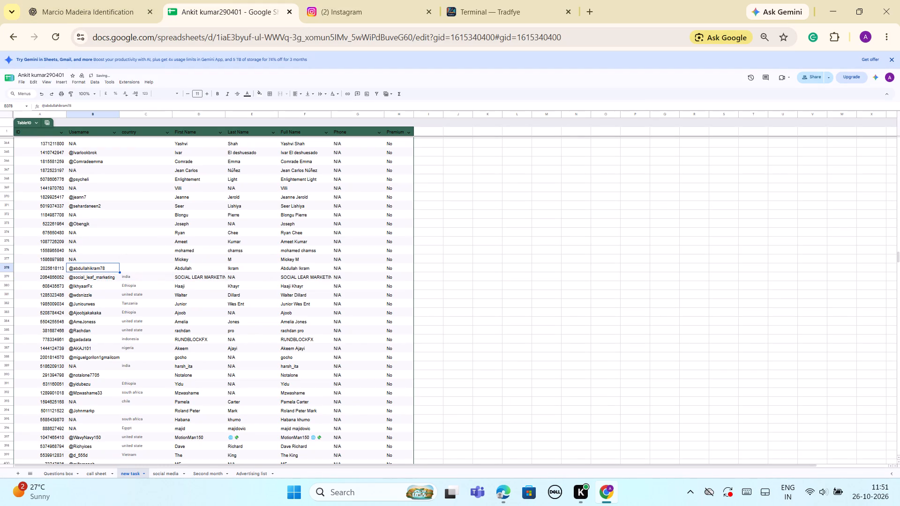
pyautogui.rightClick(101, 269)
pyautogui.click(119, 265)
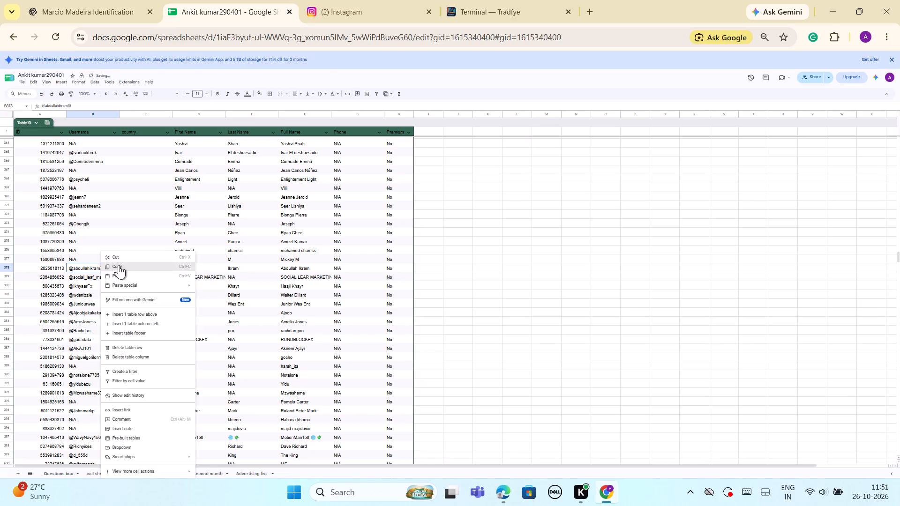
pyautogui.click(334, 11)
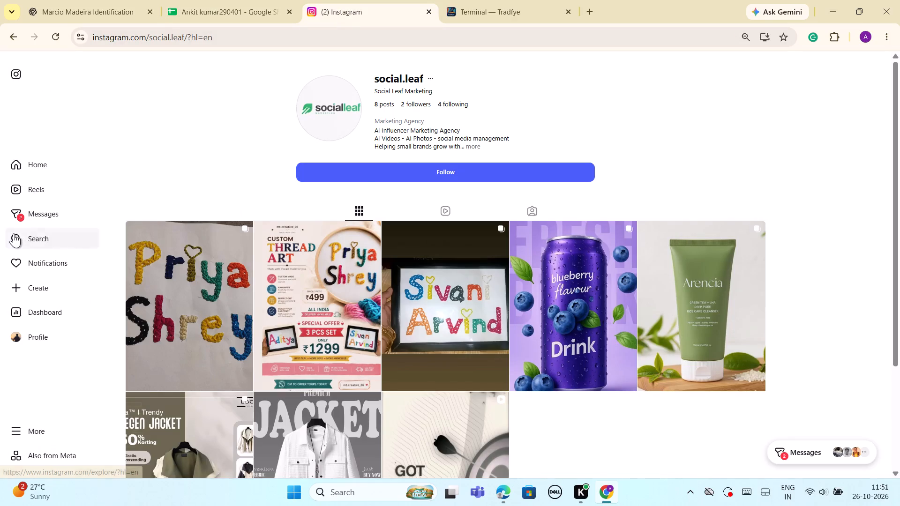
pyautogui.click(14, 233)
pyautogui.click(331, 67)
pyautogui.rightClick(331, 67)
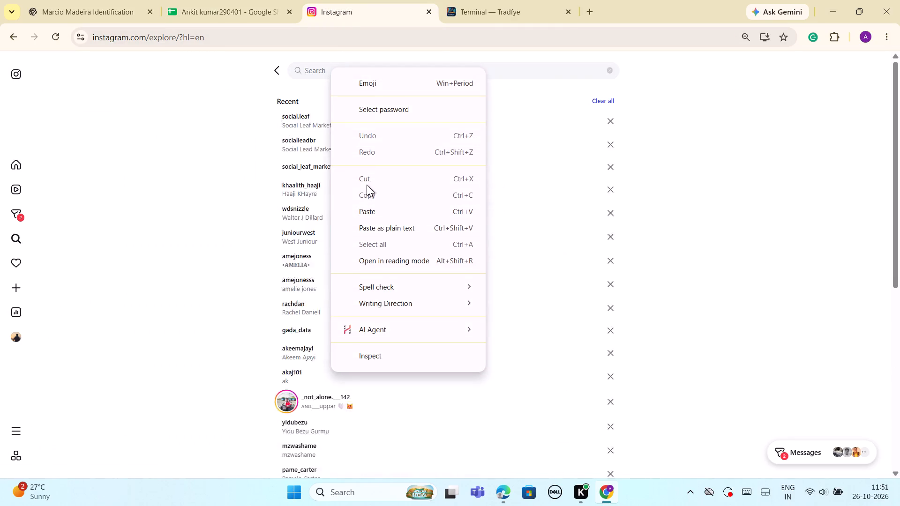
pyautogui.click(371, 214)
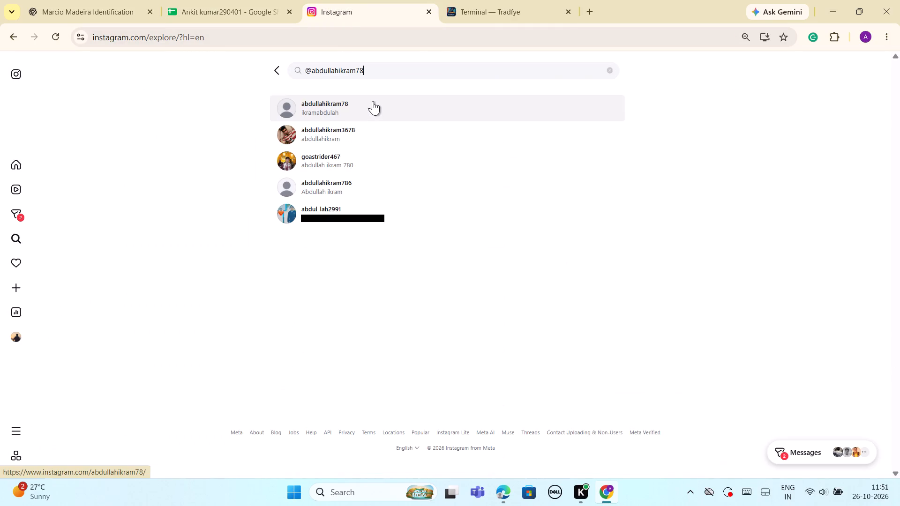
# Open the profile that exactly matches the row 378 username and check its account information for the country.
pyautogui.click(332, 107)
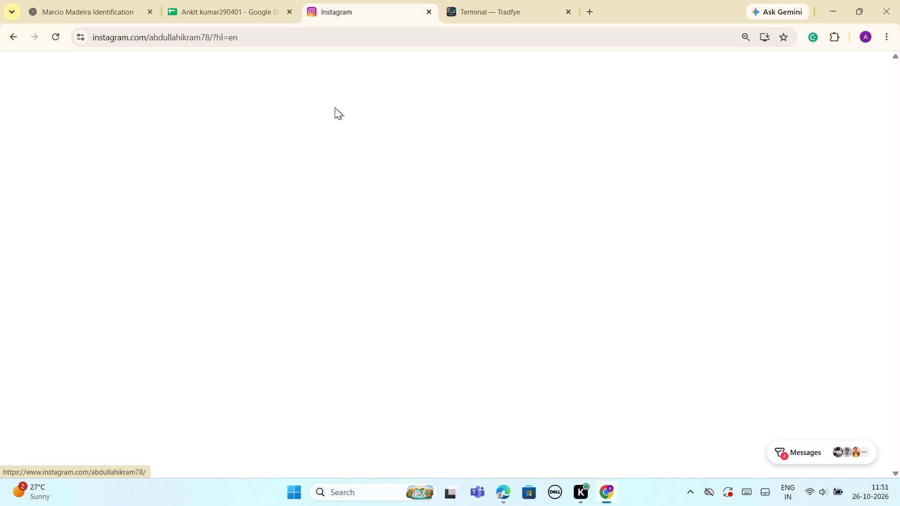
pyautogui.click(462, 82)
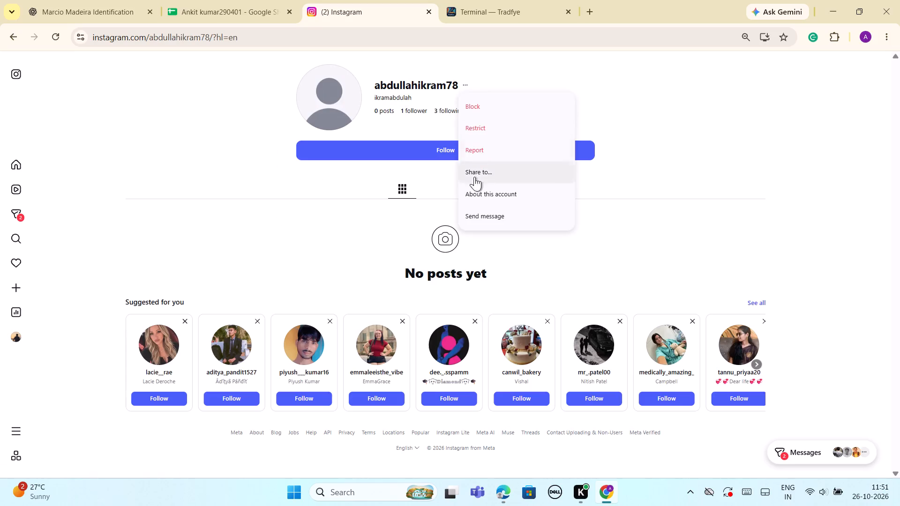
pyautogui.click(479, 190)
pyautogui.click(608, 104)
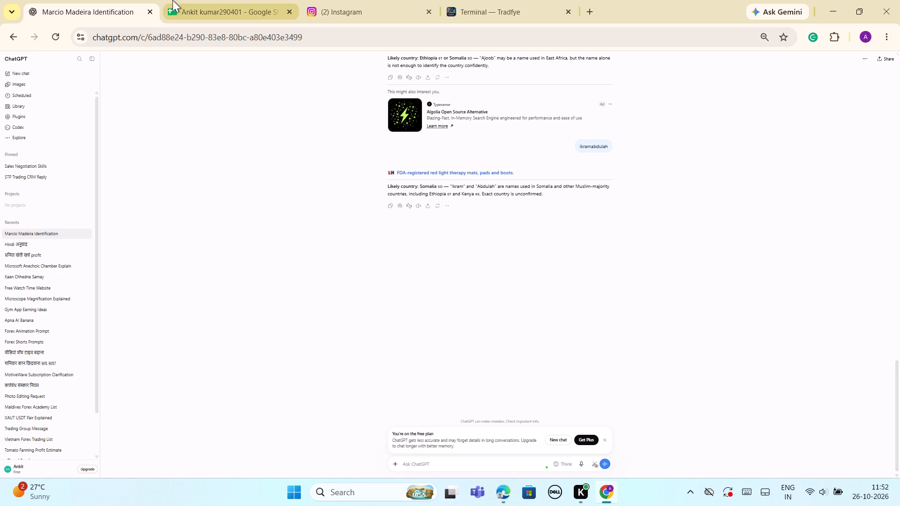
# Switch to the Google Sheets contact list and enter Ethiopia as the country in row 378.
pyautogui.click(195, 11)
pyautogui.click(151, 269)
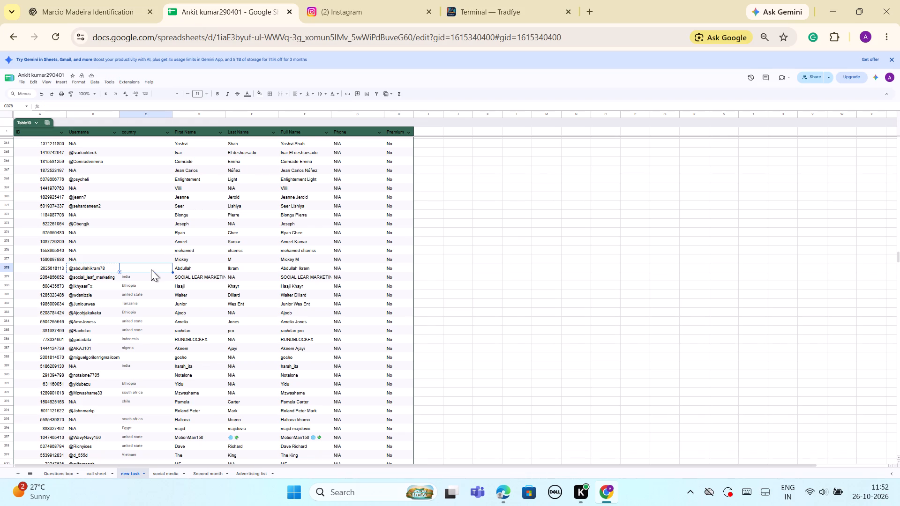
pyautogui.press('e')
pyautogui.write('thip')
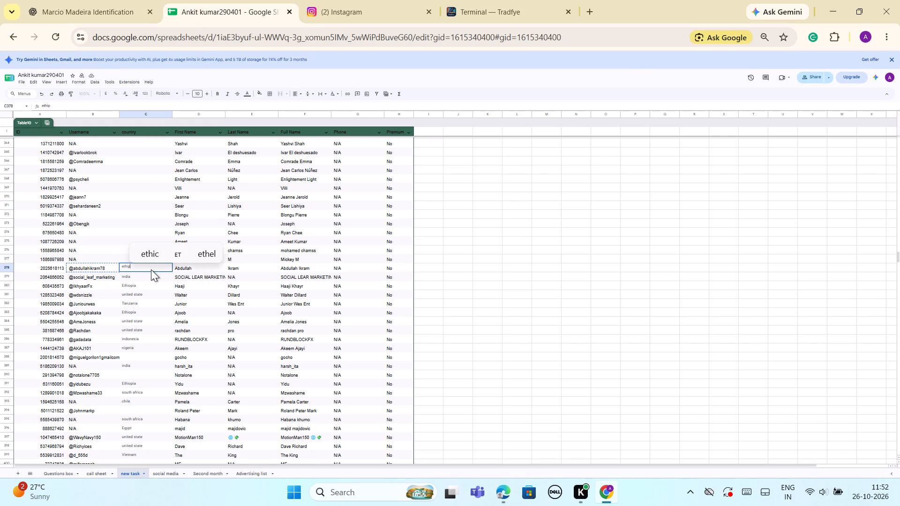
pyautogui.press('BackSpace')
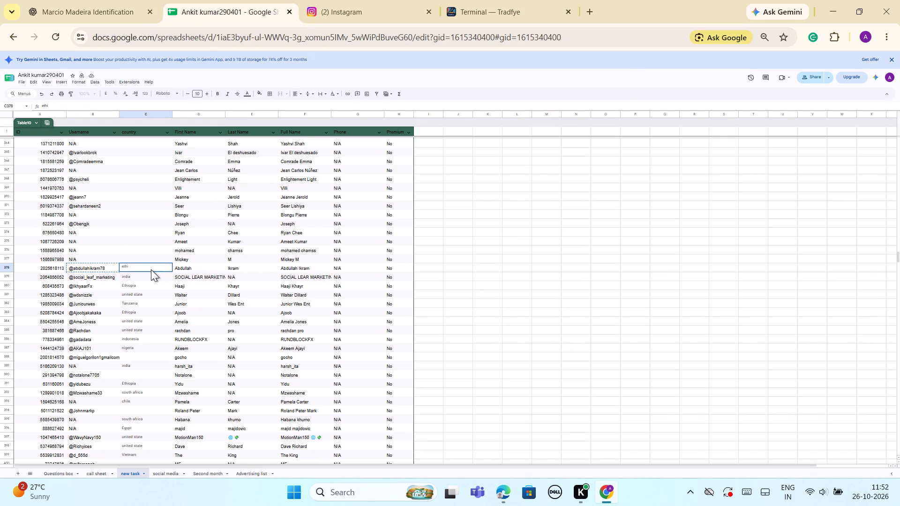
pyautogui.press('o')
pyautogui.press('Return')
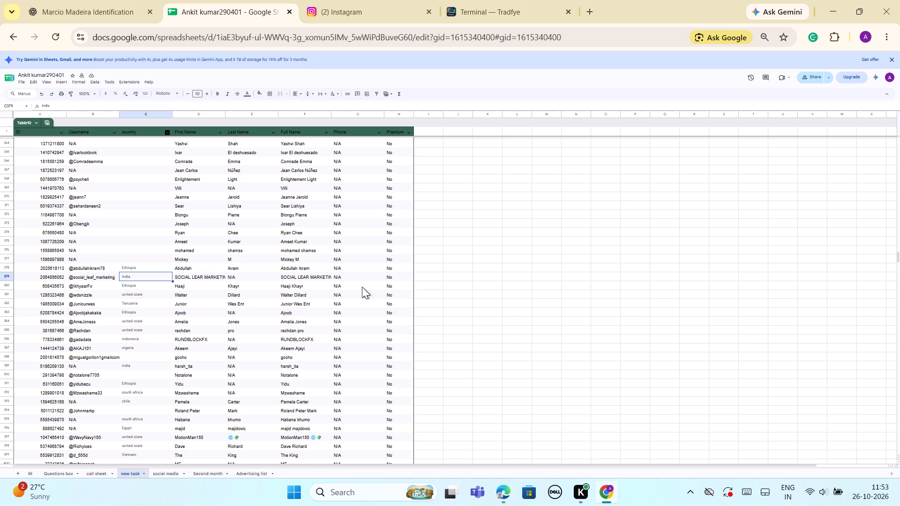
# Copy the full name in row 377 and search for it on Instagram.
pyautogui.click(286, 260)
pyautogui.rightClick(286, 260)
pyautogui.click(299, 268)
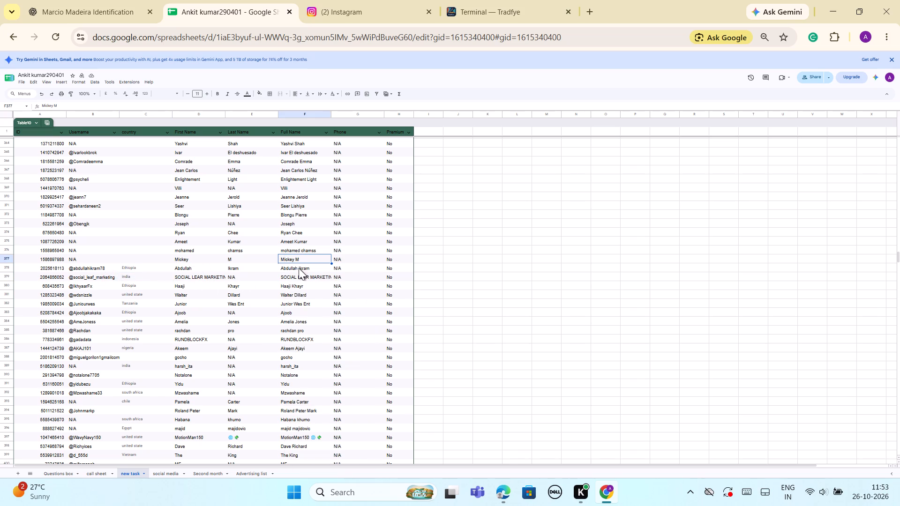
pyautogui.click(367, 0)
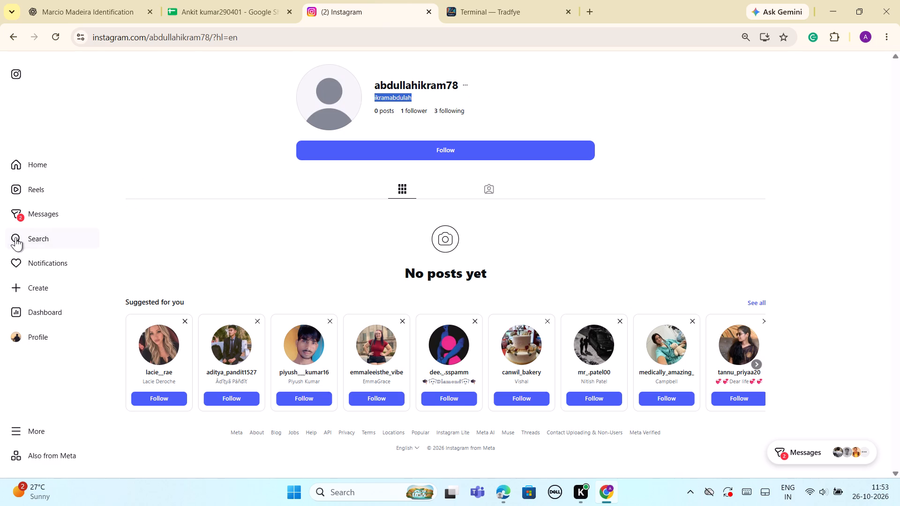
pyautogui.click(15, 237)
pyautogui.click(347, 76)
pyautogui.rightClick(348, 76)
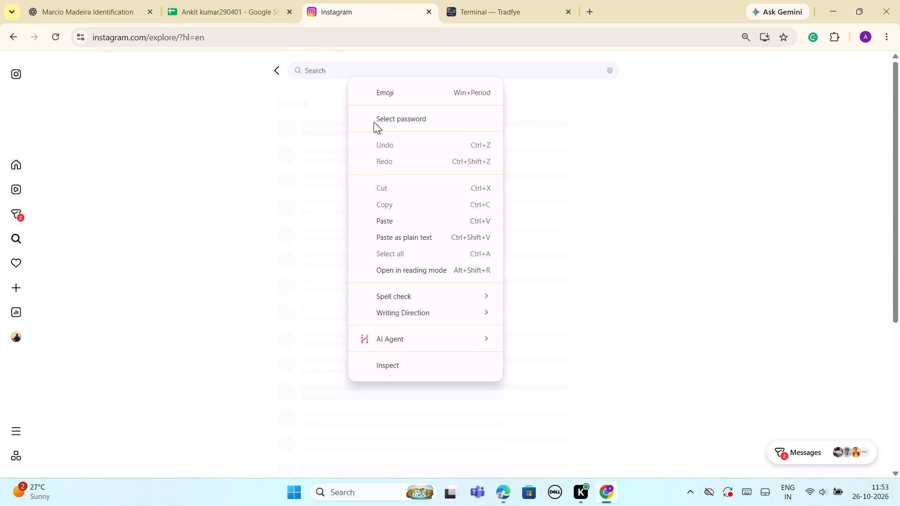
pyautogui.click(390, 222)
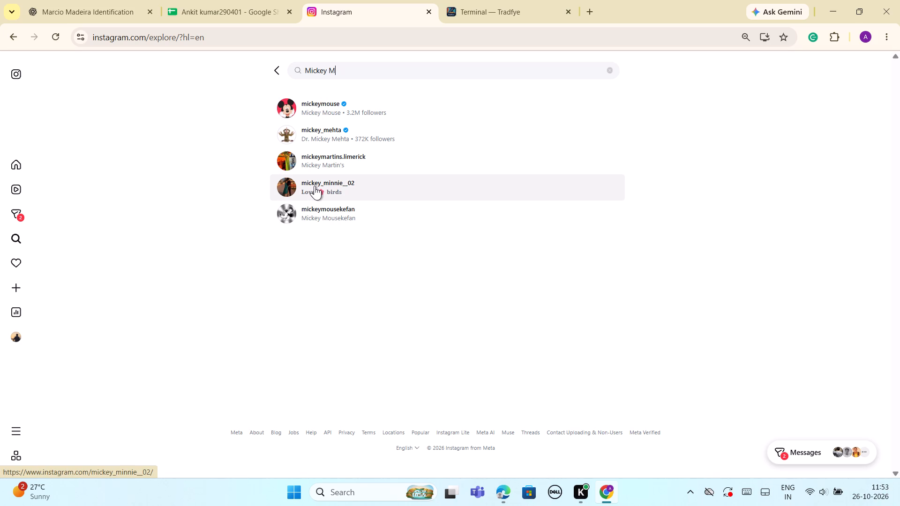
# Copy the full name in row 376 of the Google Sheets list and search for it on Instagram.
pyautogui.click(201, 19)
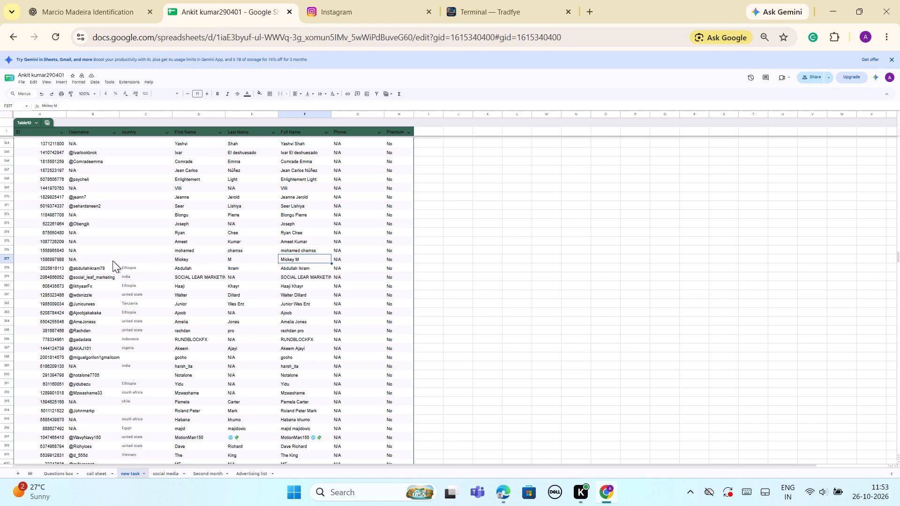
pyautogui.click(291, 250)
pyautogui.rightClick(291, 250)
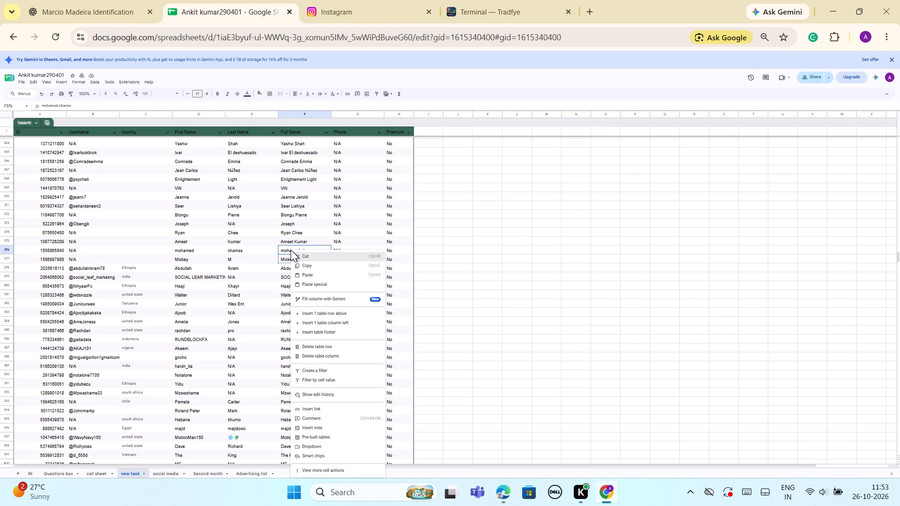
pyautogui.click(292, 263)
pyautogui.click(383, 18)
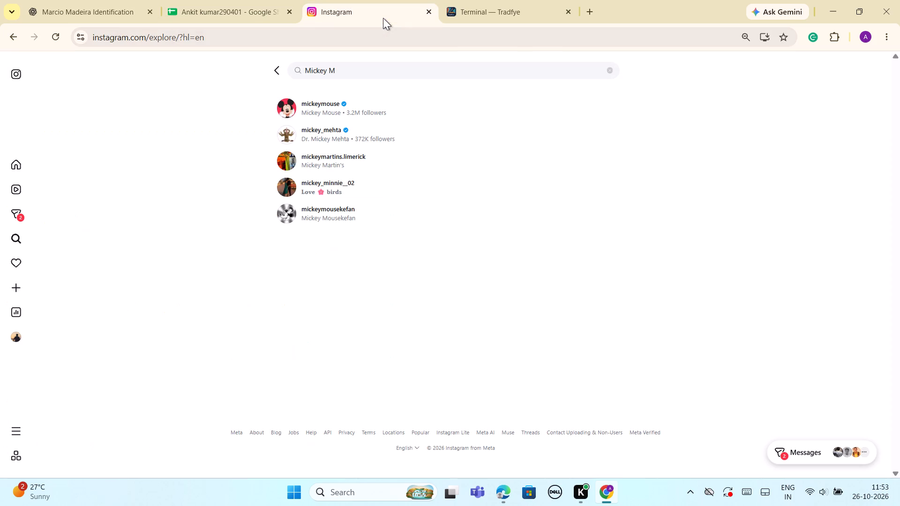
pyautogui.click(613, 71)
pyautogui.click(389, 72)
pyautogui.rightClick(389, 72)
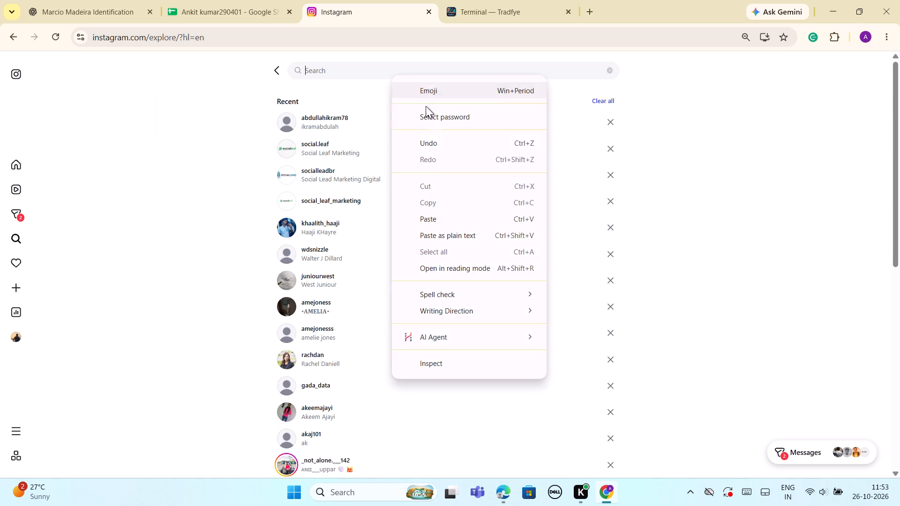
pyautogui.click(430, 215)
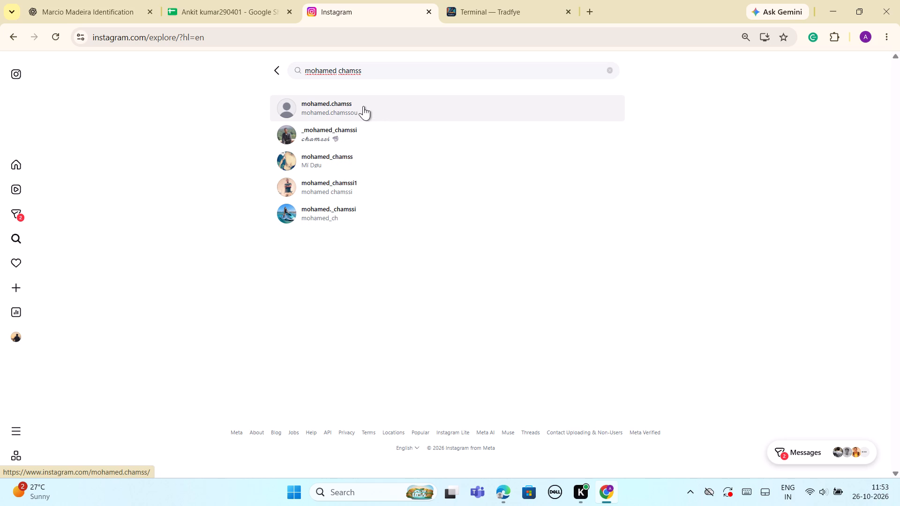
# Open the first profile matching the row 376 contact and examine its account details for a country.
pyautogui.click(349, 103)
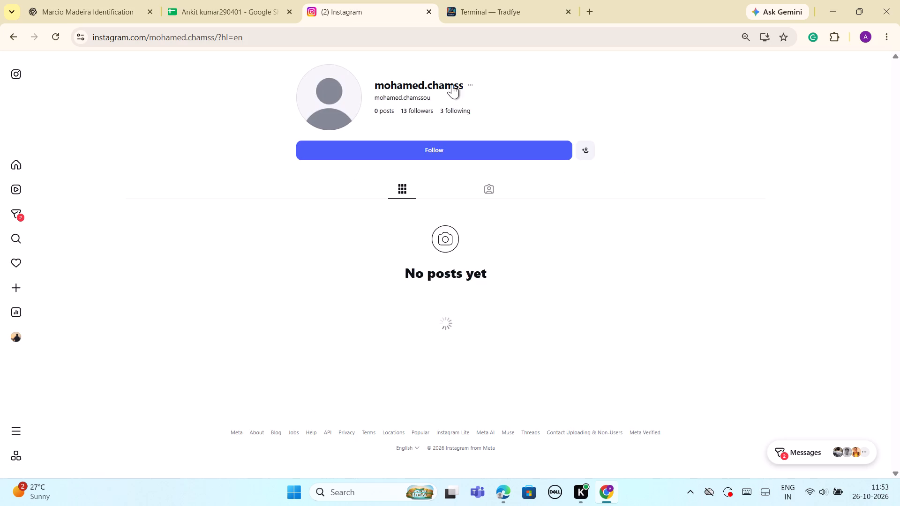
pyautogui.click(472, 83)
pyautogui.click(470, 188)
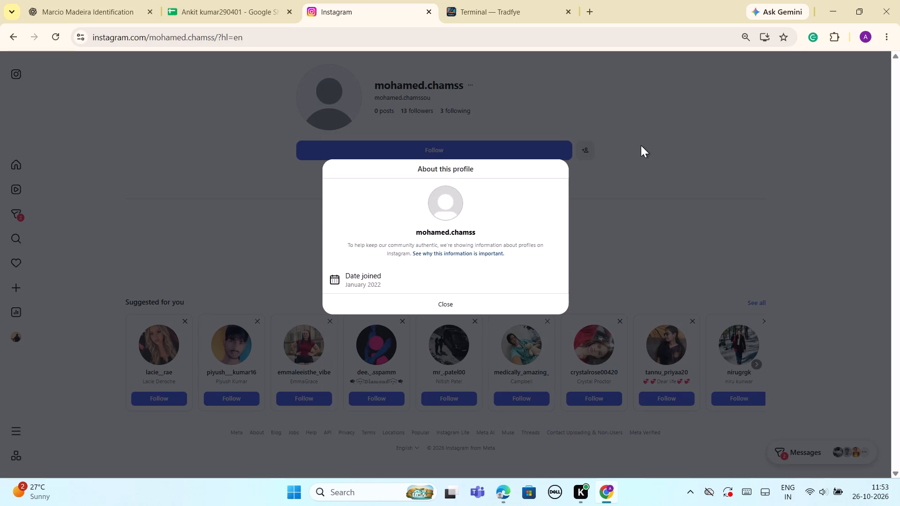
pyautogui.click(655, 141)
pyautogui.moveTo(372, 95); pyautogui.dragTo(456, 100)
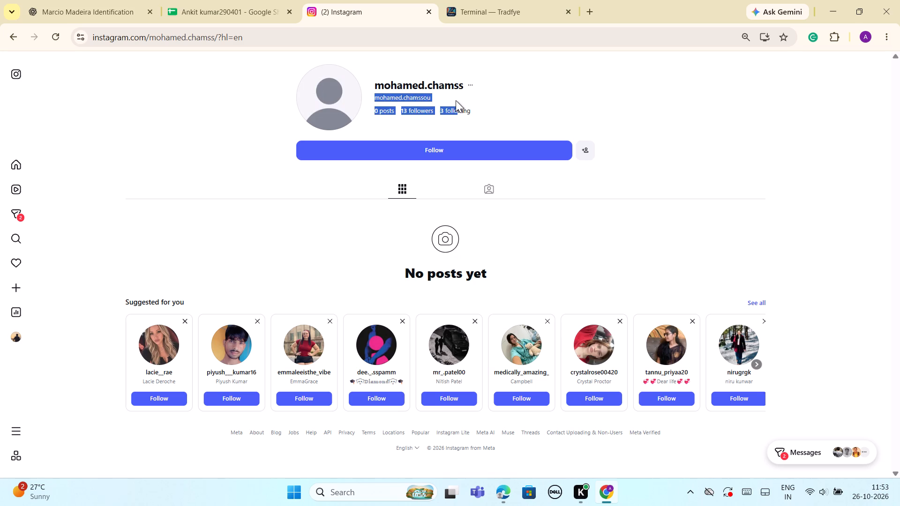
pyautogui.moveTo(456, 100); pyautogui.dragTo(442, 97)
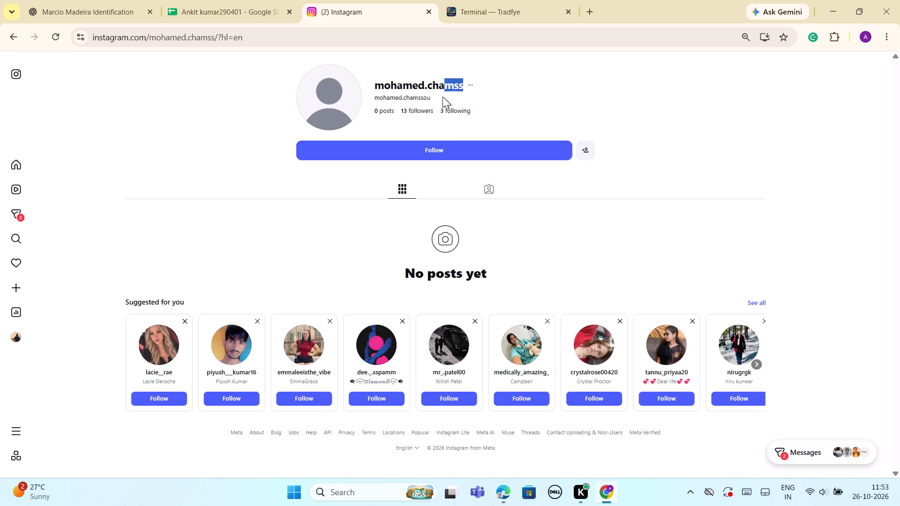
pyautogui.moveTo(442, 97); pyautogui.dragTo(442, 97)
pyautogui.click(521, 99)
# Copy the row 376 full name from the sheet again and repeat the Instagram search for it.
pyautogui.click(212, 10)
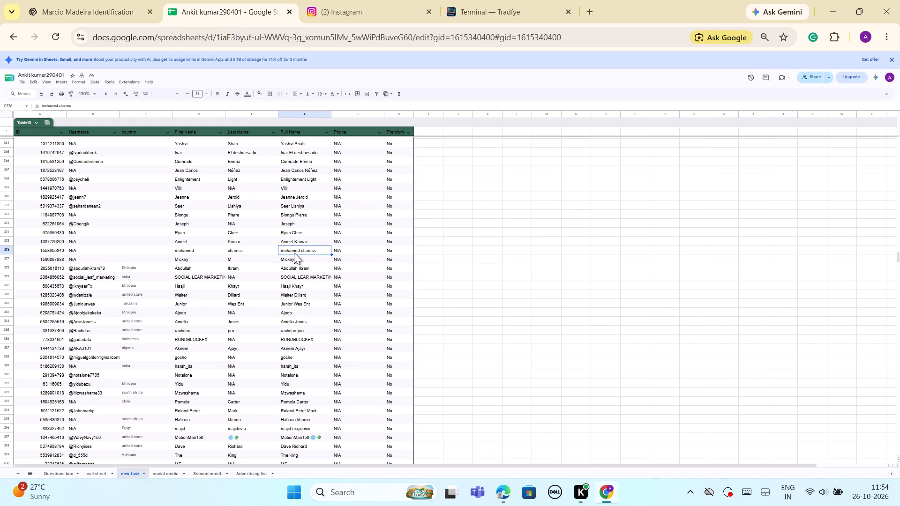
pyautogui.rightClick(294, 253)
pyautogui.click(311, 263)
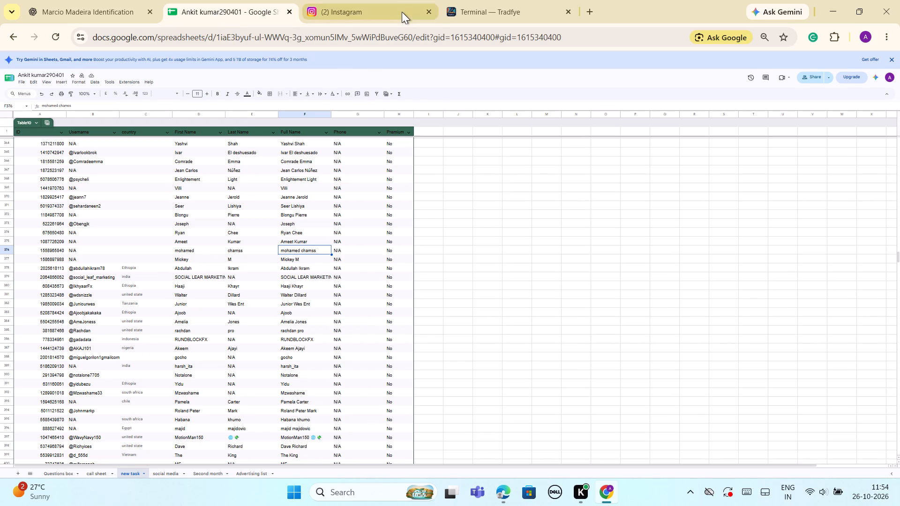
pyautogui.click(401, 7)
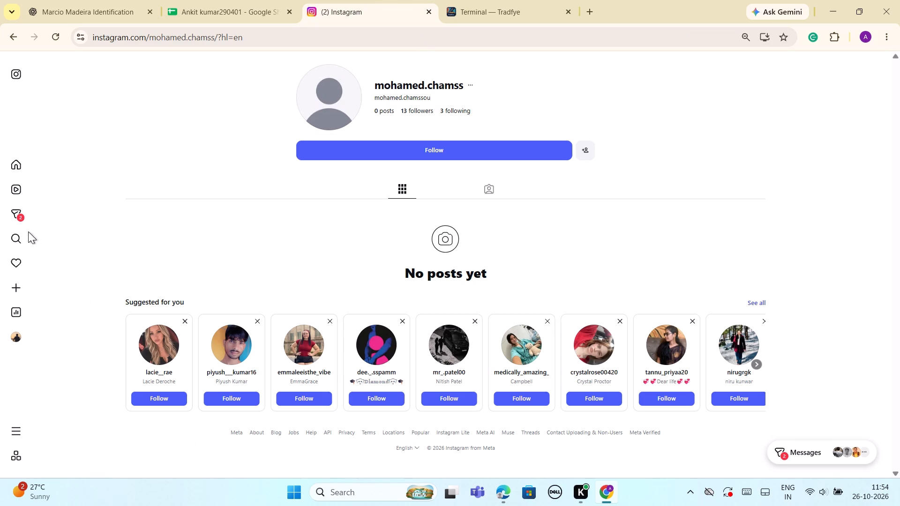
pyautogui.click(21, 239)
pyautogui.click(359, 66)
pyautogui.rightClick(359, 66)
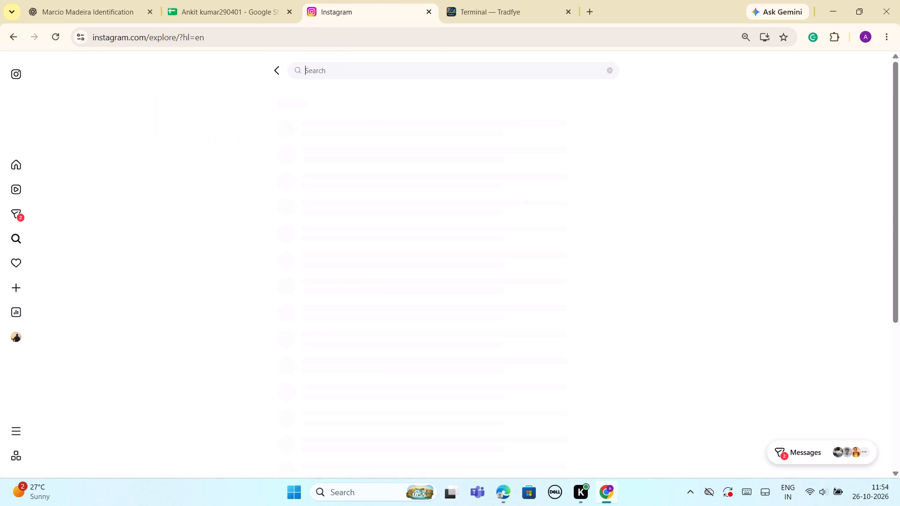
pyautogui.click(397, 204)
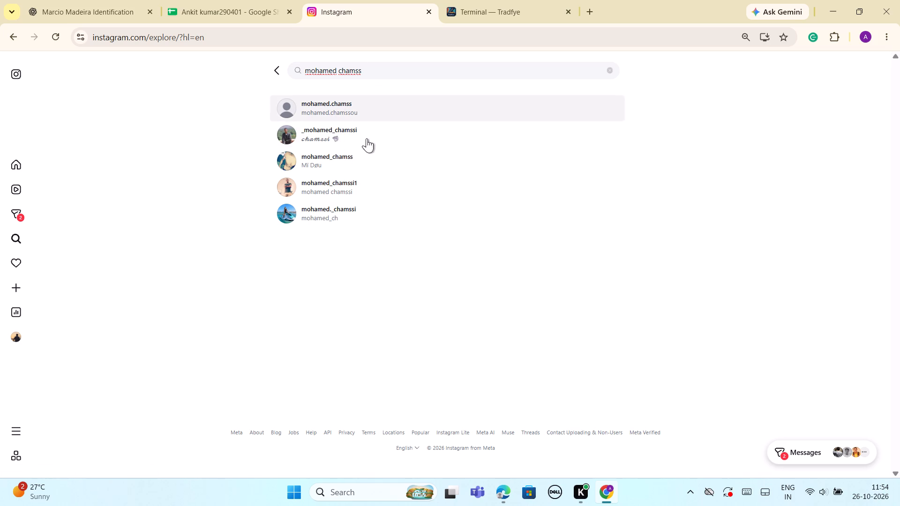
# Open the third profile matching the row 376 contact and check its account information for a country.
pyautogui.click(341, 155)
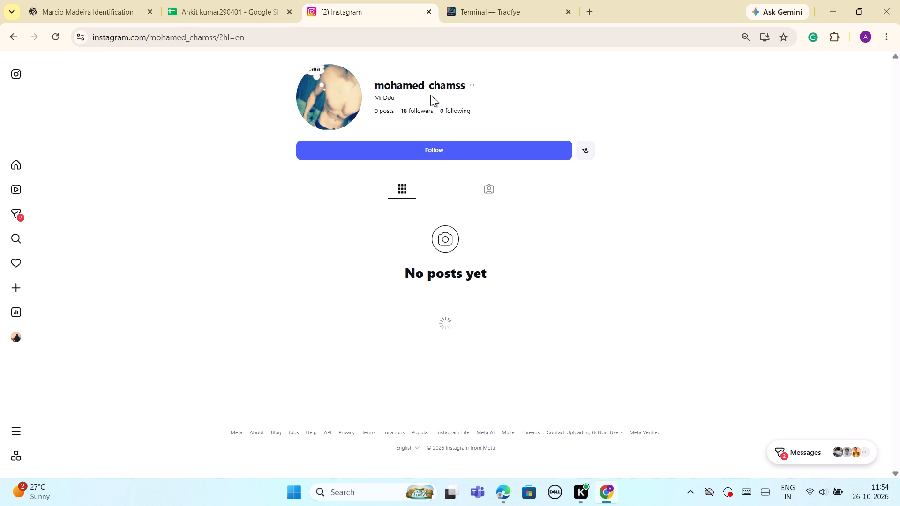
pyautogui.click(476, 88)
pyautogui.click(480, 188)
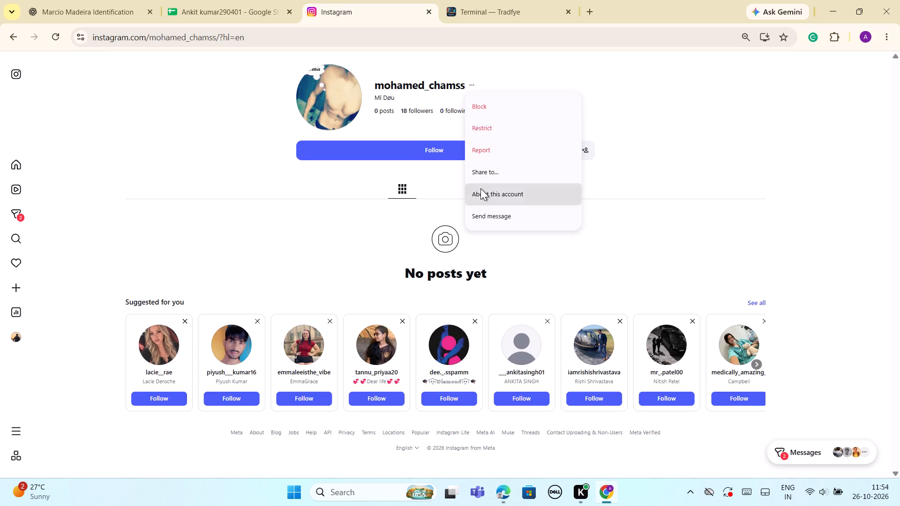
pyautogui.click(623, 121)
# Switch to the Google Sheets contact list and enter "combodia" as the country in row 376.
pyautogui.click(223, 9)
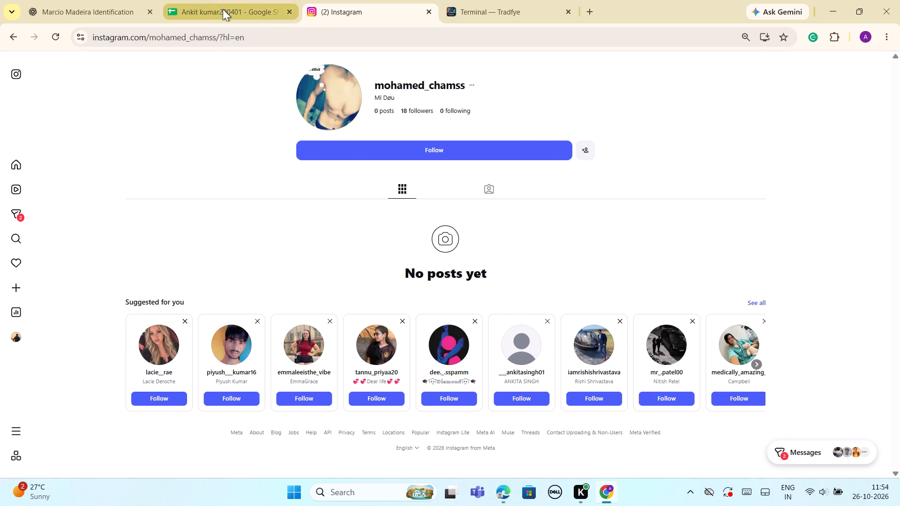
pyautogui.click(136, 250)
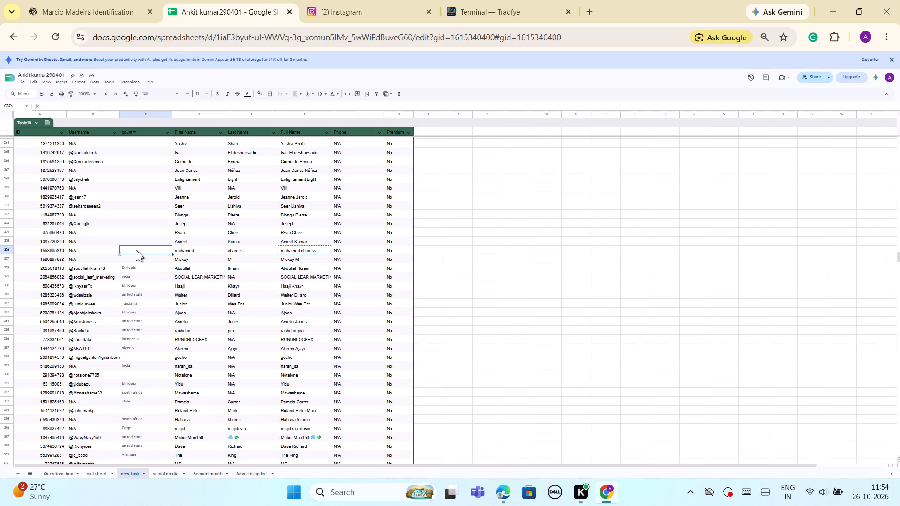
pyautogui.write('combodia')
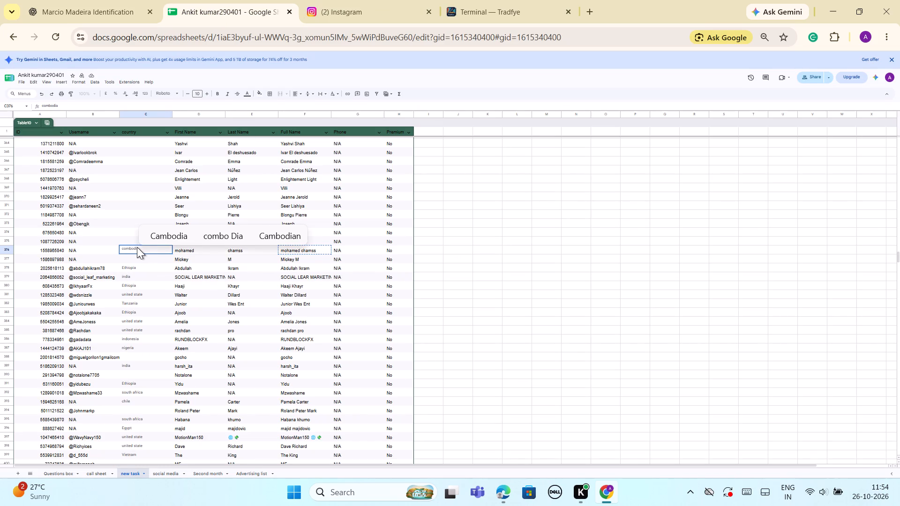
pyautogui.click(142, 232)
pyautogui.click(124, 232)
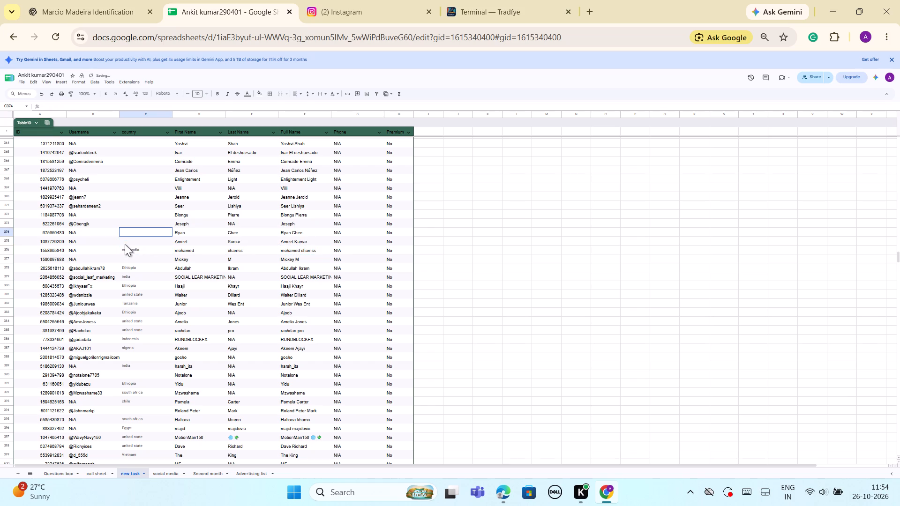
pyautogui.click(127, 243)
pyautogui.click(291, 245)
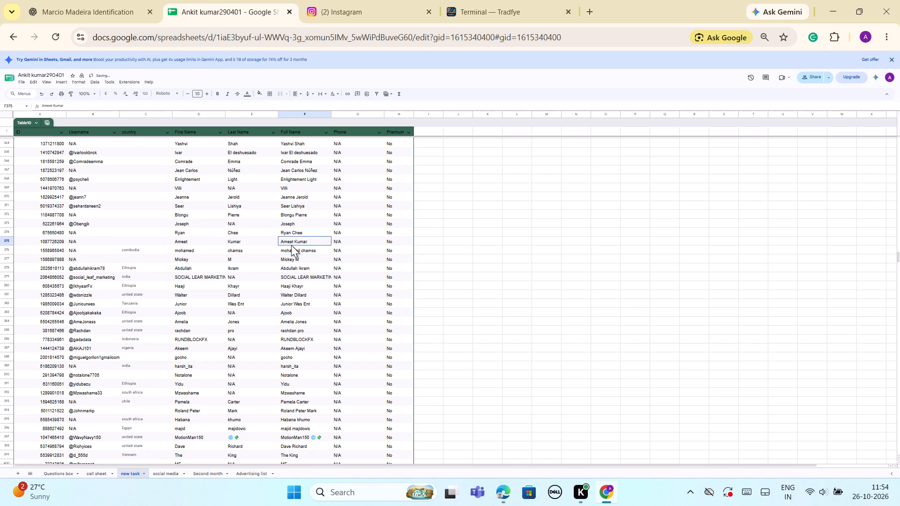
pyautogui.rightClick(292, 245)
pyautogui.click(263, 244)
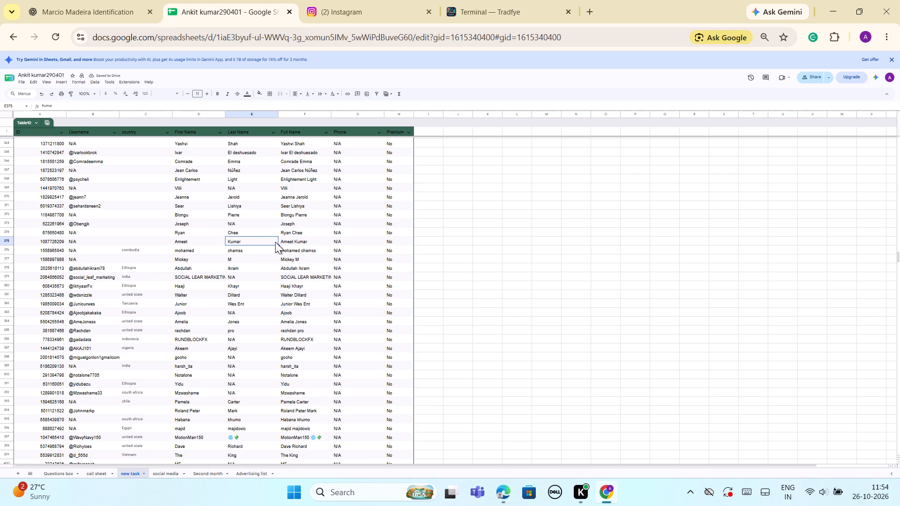
# Enter "india" as the country in row 375.
pyautogui.click(135, 242)
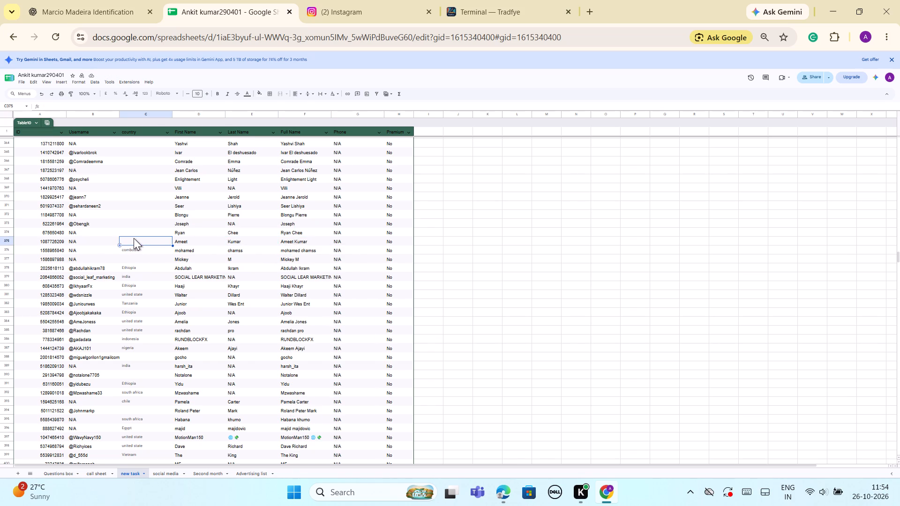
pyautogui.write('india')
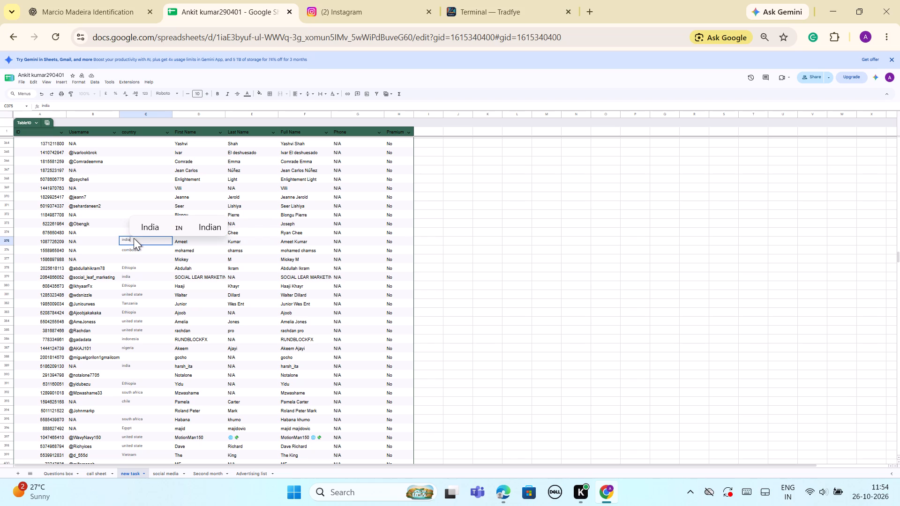
pyautogui.click(120, 221)
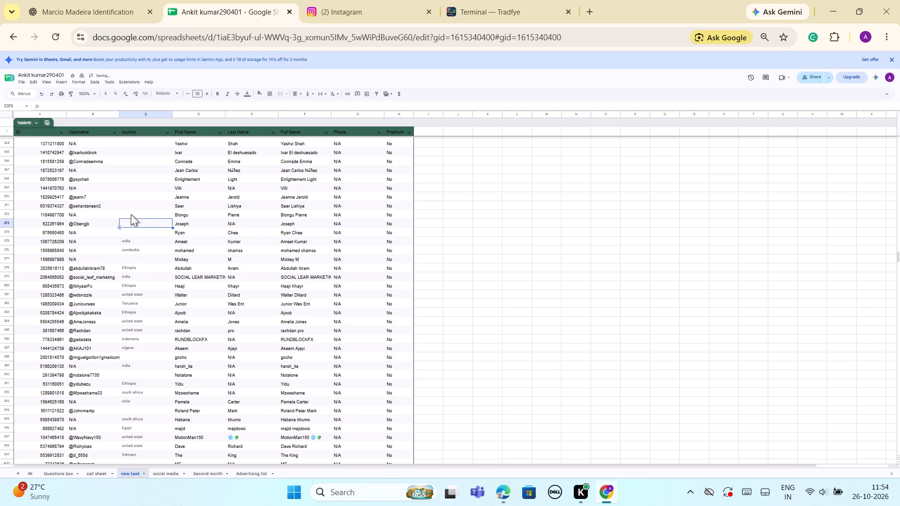
# Copy the full name in row 374 and search for it on Instagram.
pyautogui.click(185, 233)
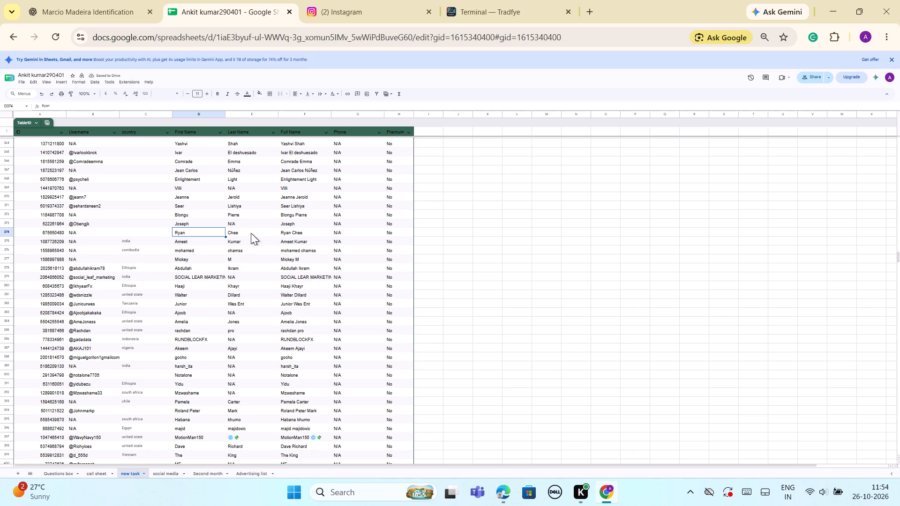
pyautogui.click(284, 233)
pyautogui.rightClick(284, 233)
pyautogui.click(307, 250)
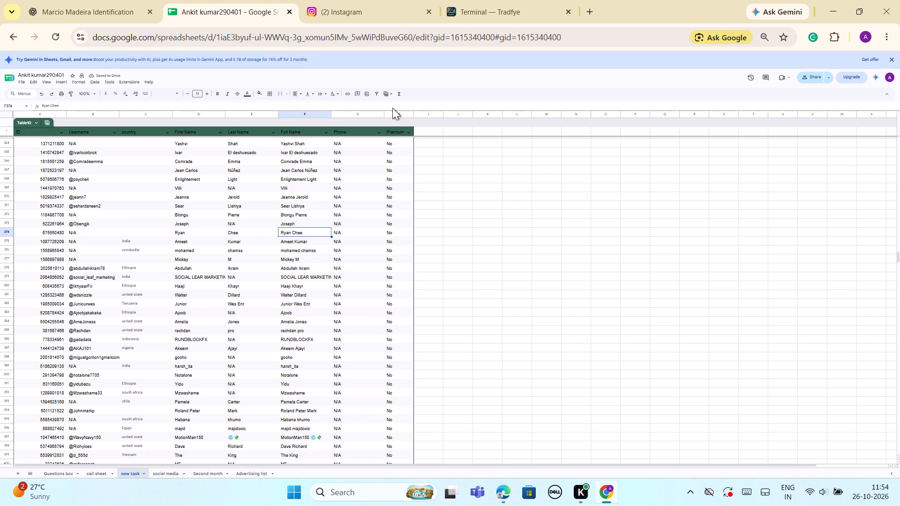
pyautogui.click(387, 7)
pyautogui.click(15, 244)
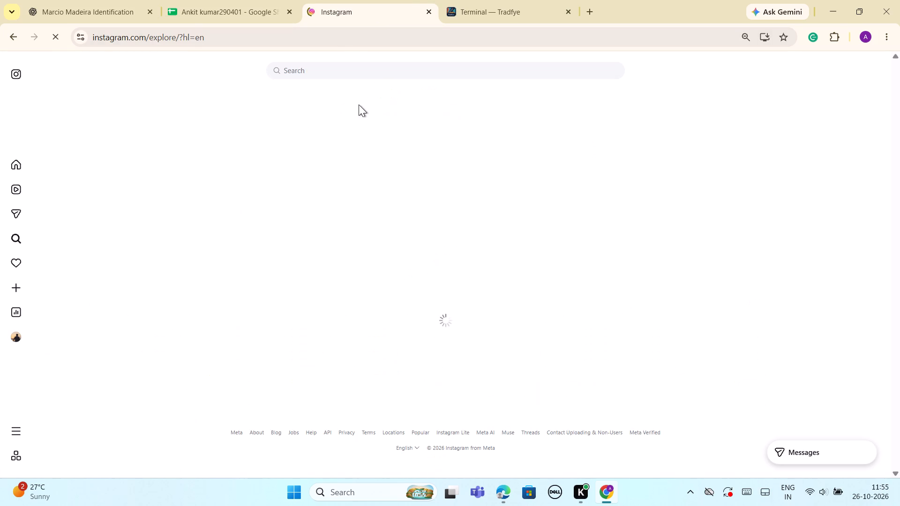
pyautogui.click(341, 72)
pyautogui.rightClick(348, 75)
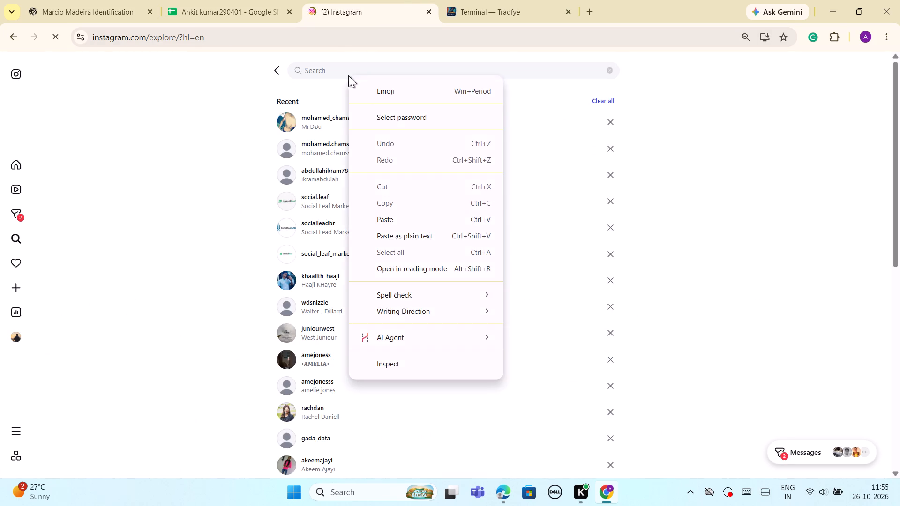
pyautogui.click(390, 222)
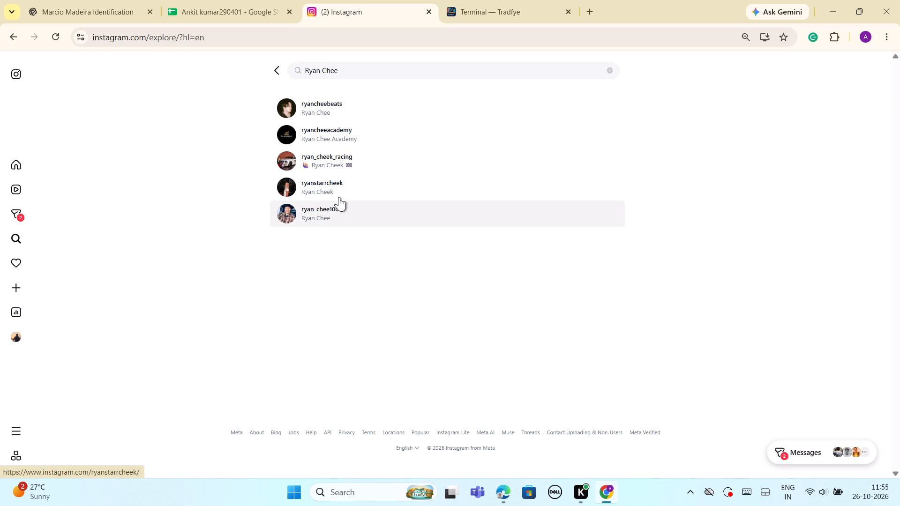
# Open the first profile matching the row 374 contact and check its account information for a country.
pyautogui.click(318, 100)
pyautogui.click(455, 75)
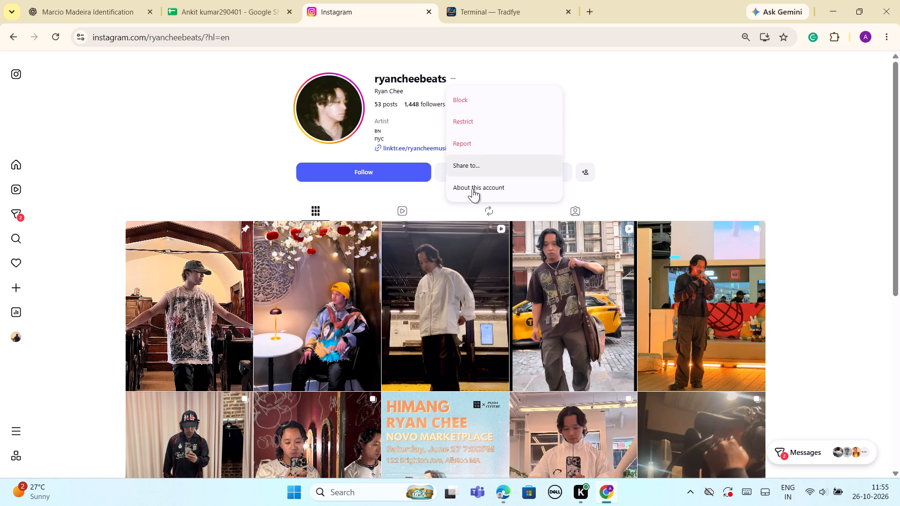
pyautogui.click(472, 188)
pyautogui.click(641, 119)
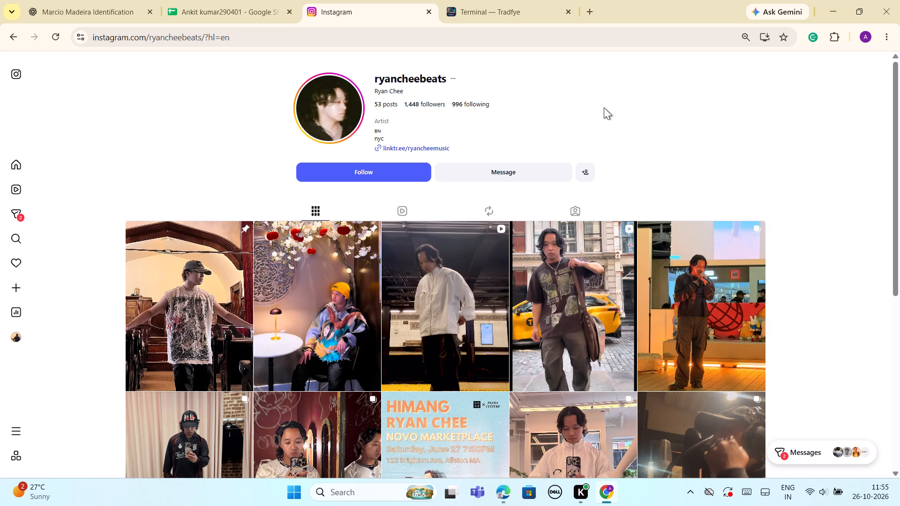
# Switch to the Google Sheets contact list and copy "united state" from the row 381 country cell into row 374.
pyautogui.click(185, 10)
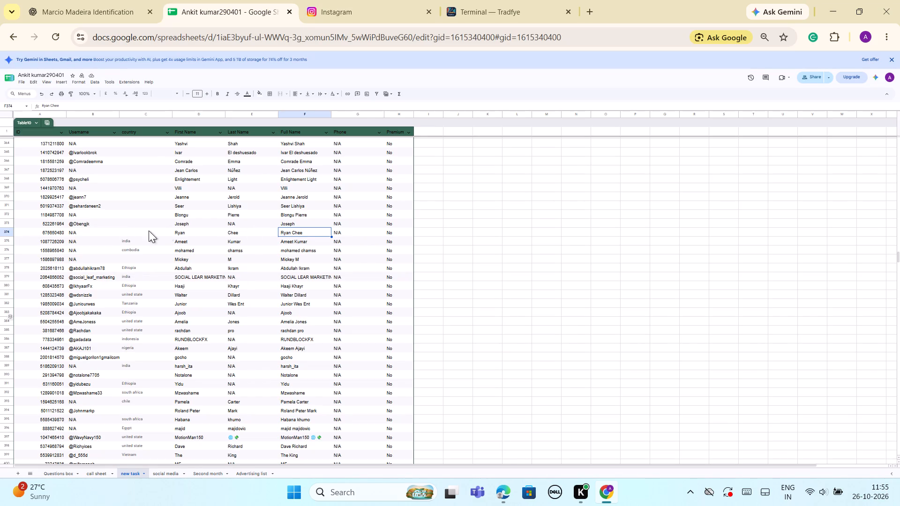
pyautogui.click(136, 295)
pyautogui.rightClick(136, 295)
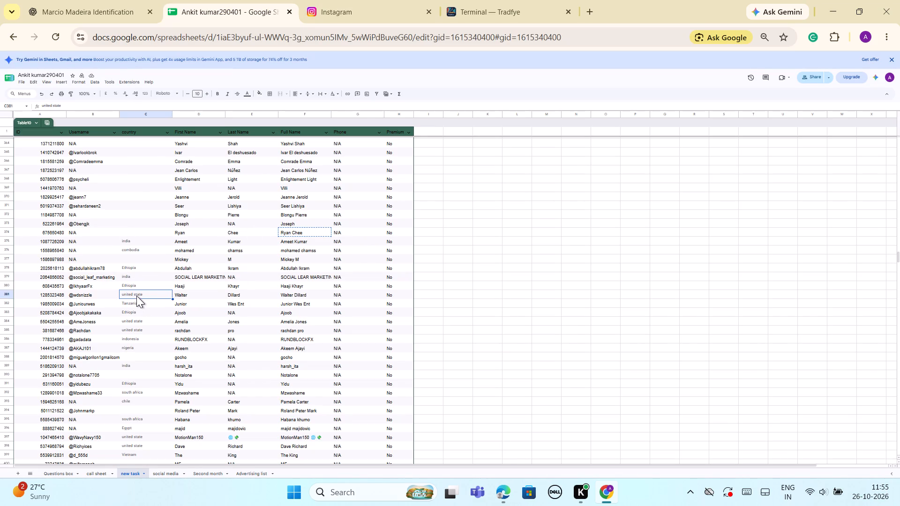
pyautogui.click(158, 86)
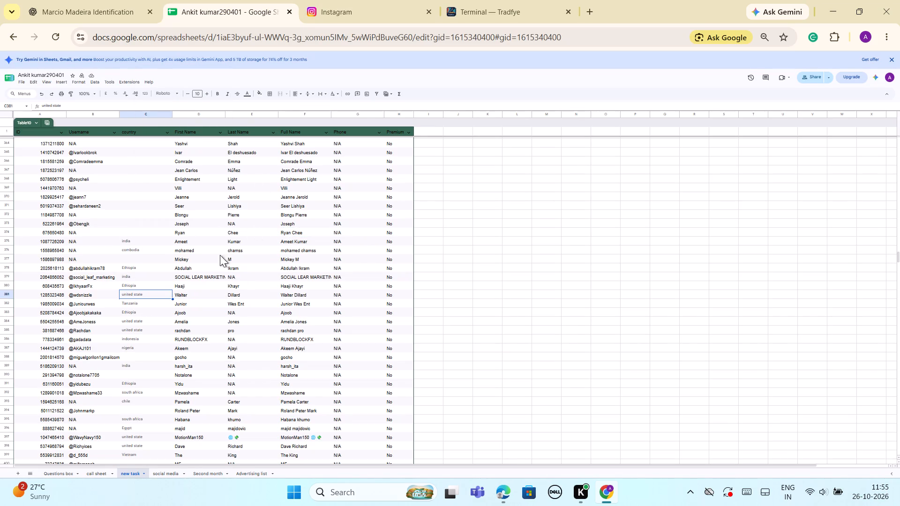
pyautogui.click(132, 232)
pyautogui.rightClick(132, 232)
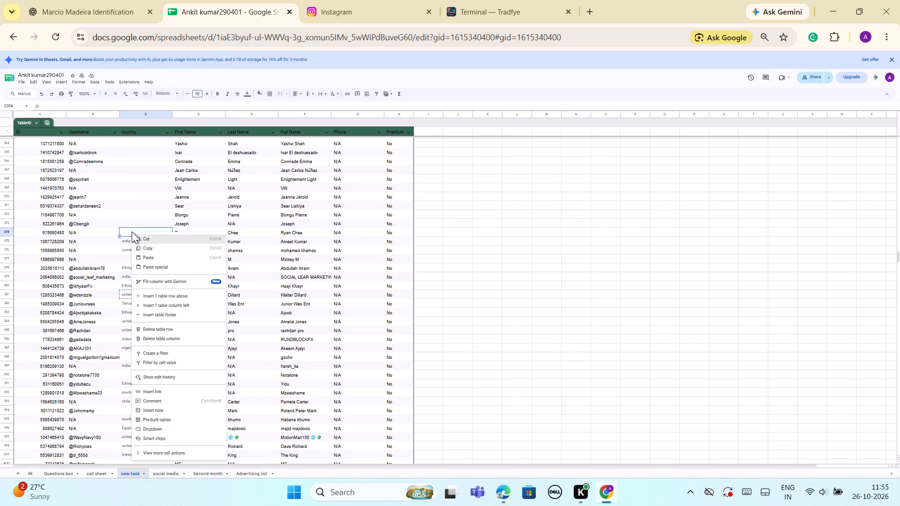
pyautogui.click(159, 261)
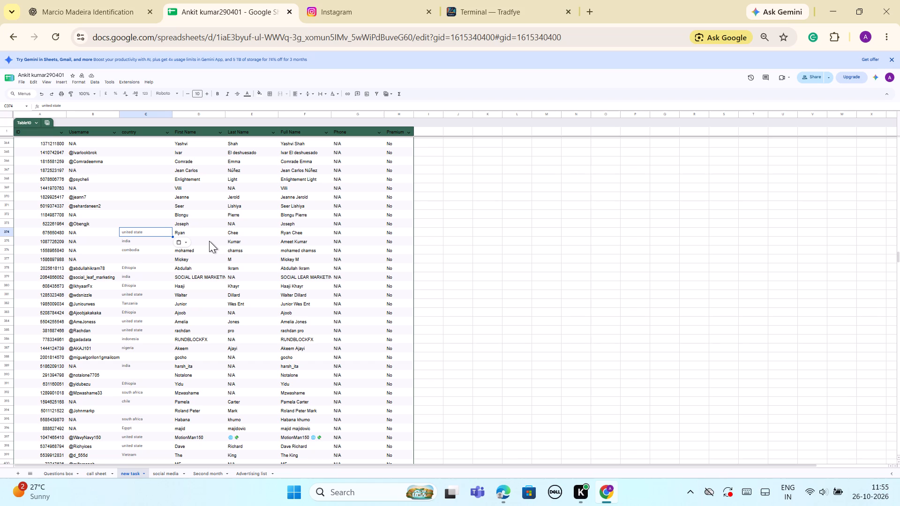
# Copy the username in row 373 and search for it on Instagram.
pyautogui.click(129, 225)
pyautogui.click(90, 224)
pyautogui.rightClick(91, 224)
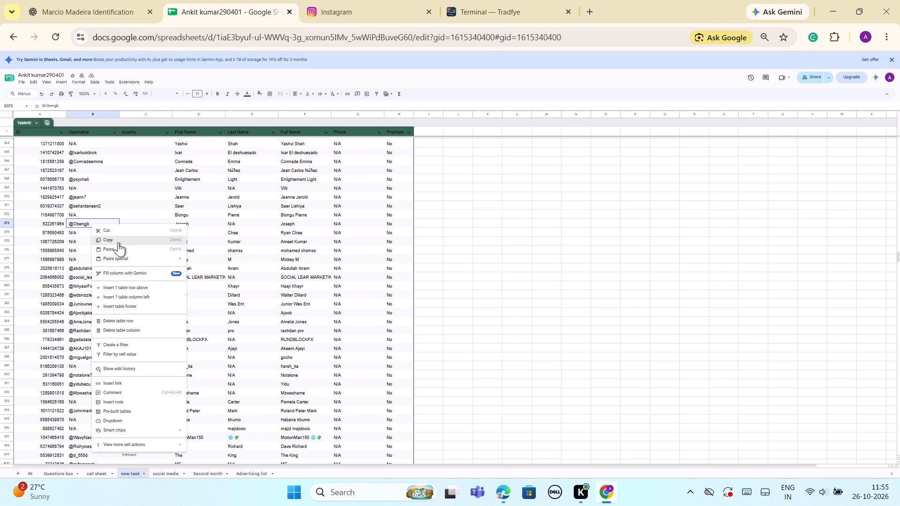
pyautogui.click(118, 239)
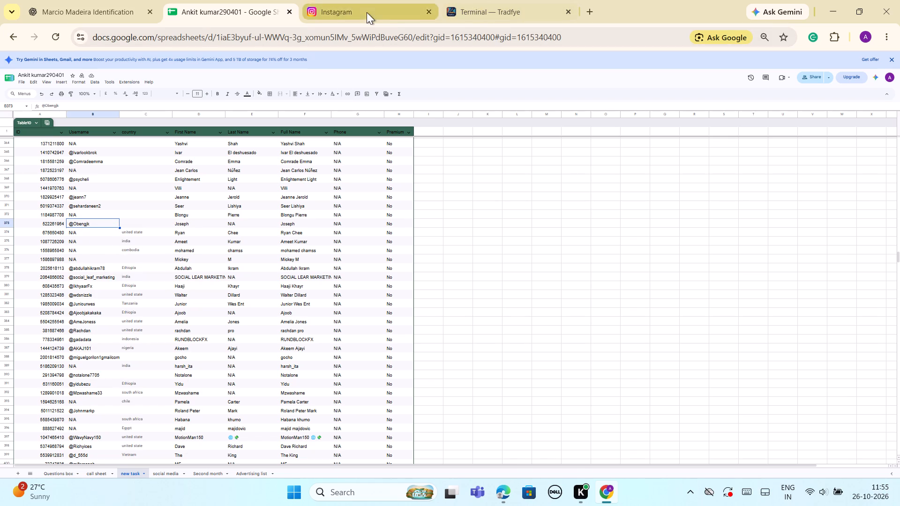
pyautogui.click(367, 12)
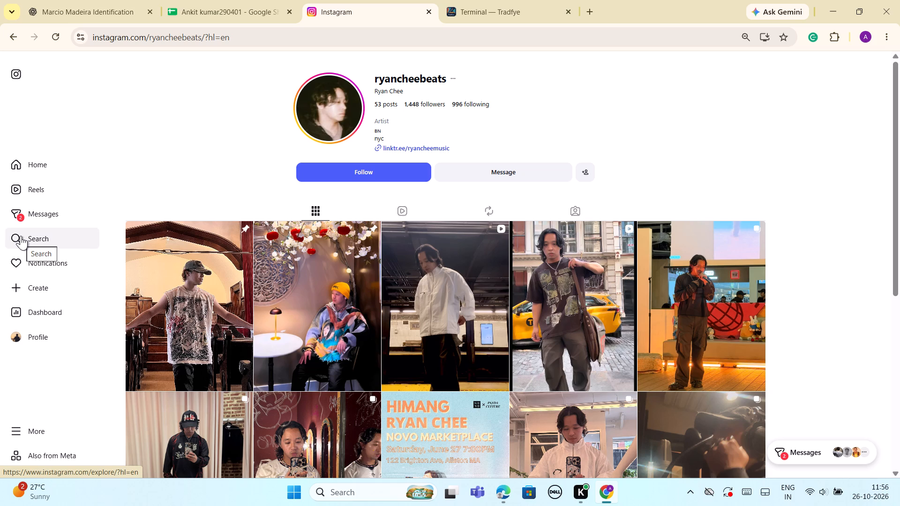
pyautogui.click(58, 240)
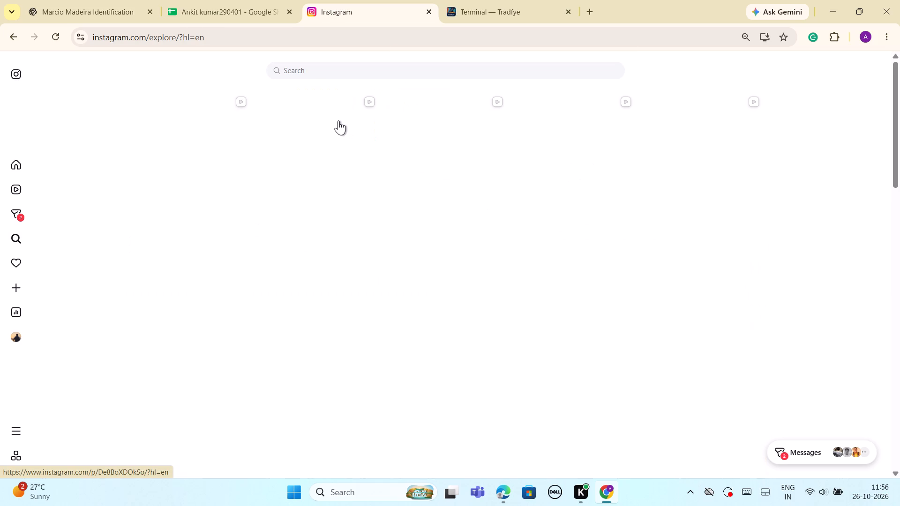
pyautogui.click(340, 72)
pyautogui.rightClick(340, 72)
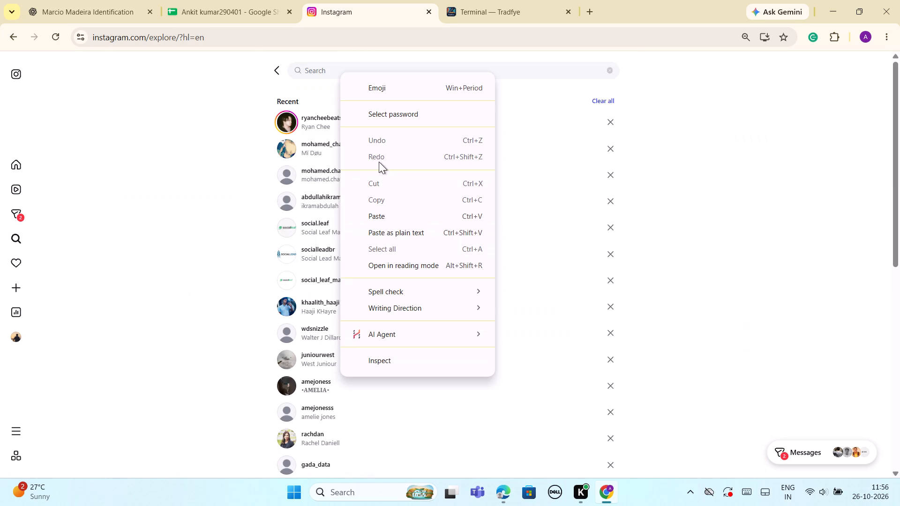
pyautogui.click(380, 223)
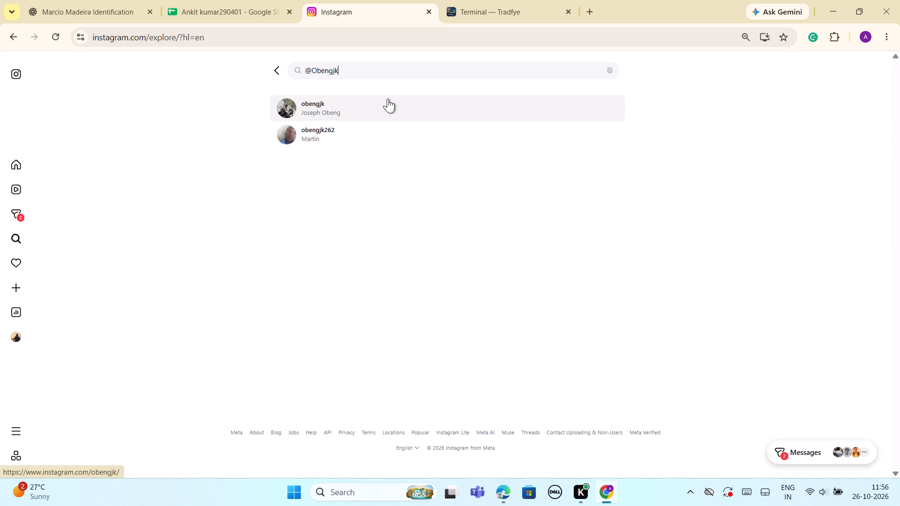
# Open the first profile matching the row 373 username and check its account information for a country.
pyautogui.click(317, 108)
pyautogui.click(421, 77)
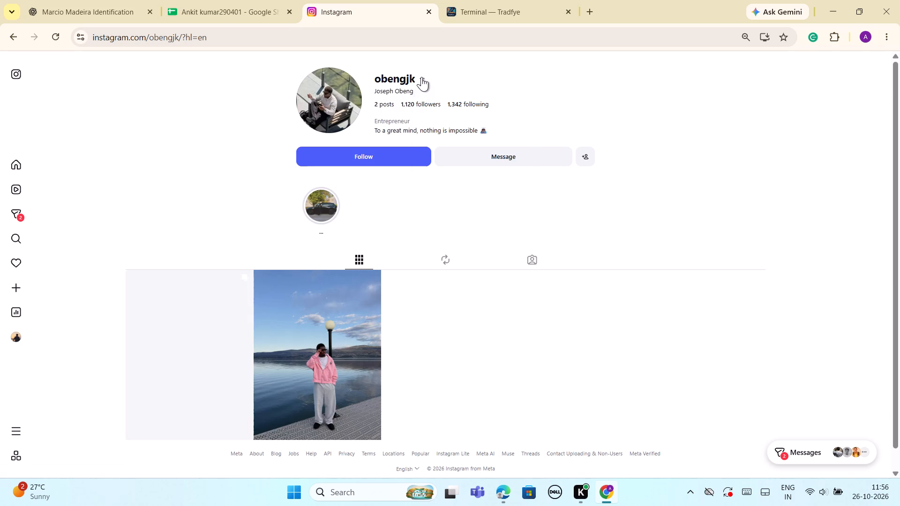
pyautogui.click(450, 189)
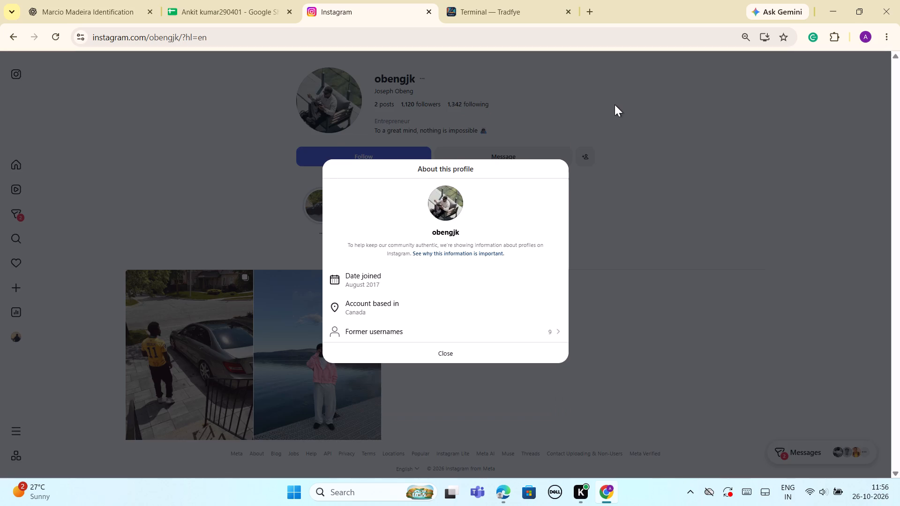
pyautogui.click(615, 104)
# Switch to the Google Sheets contact list and enter "Canada" as the country in row 373.
pyautogui.click(219, 11)
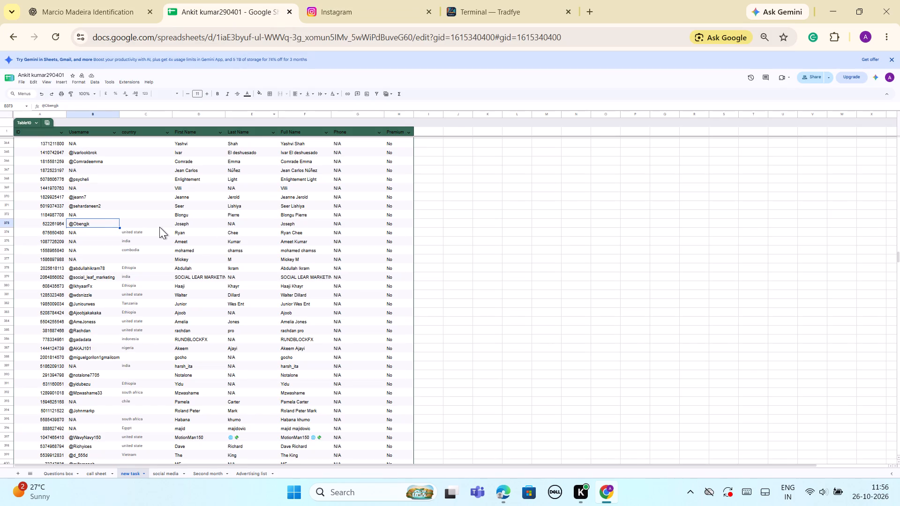
pyautogui.click(159, 223)
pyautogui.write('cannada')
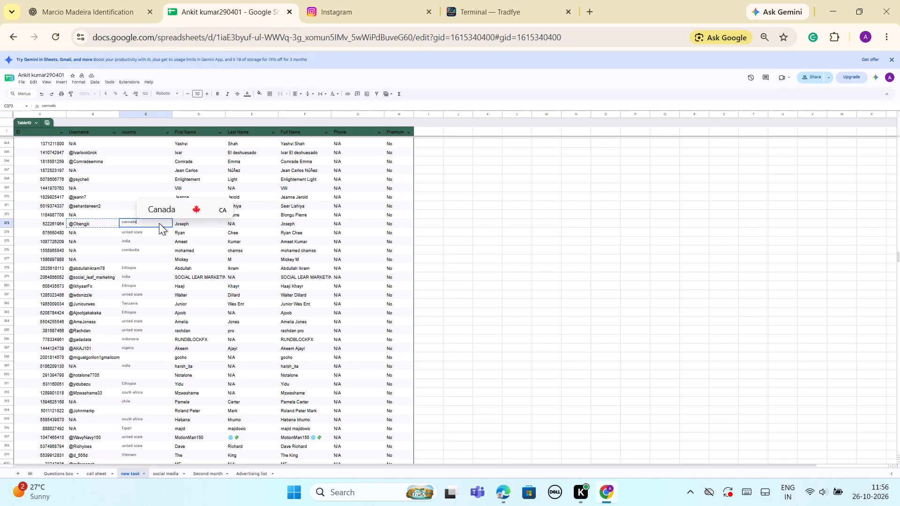
pyautogui.click(159, 209)
pyautogui.click(136, 214)
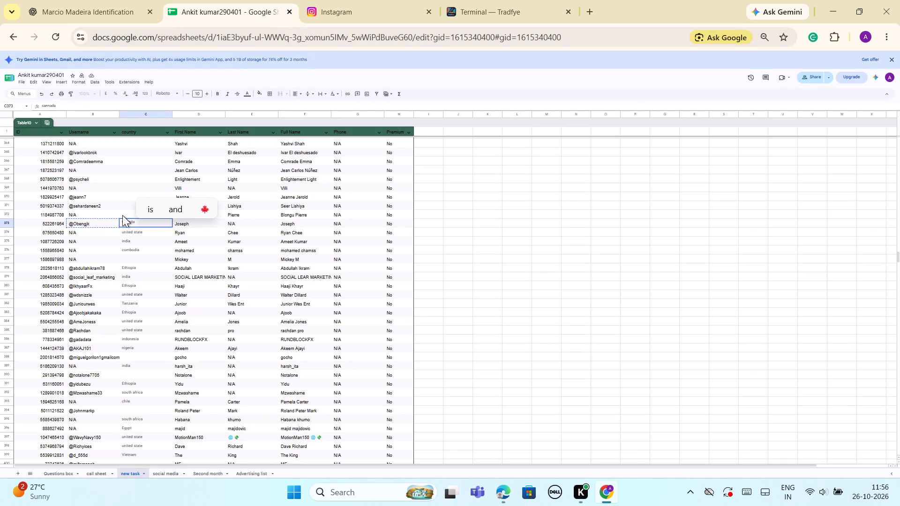
pyautogui.click(98, 213)
# Copy the full name in row 372 and search for it on Instagram.
pyautogui.click(178, 212)
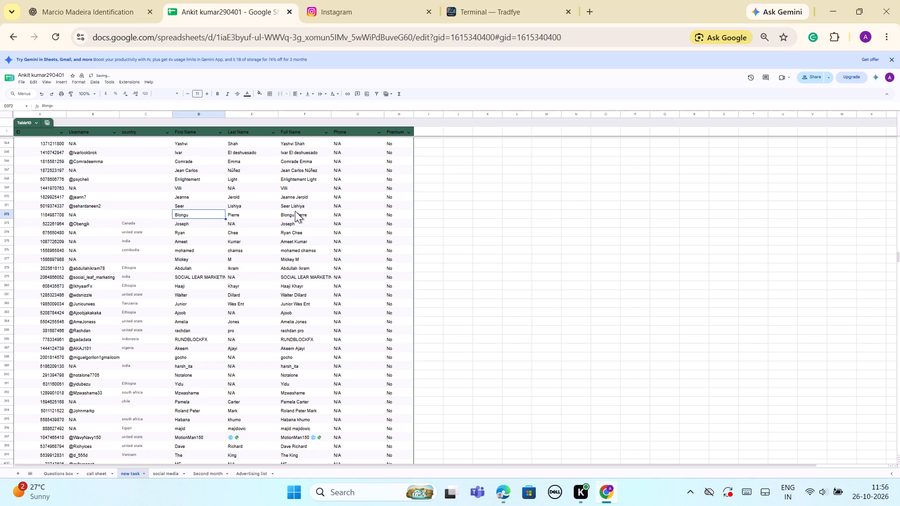
pyautogui.click(295, 213)
pyautogui.rightClick(295, 213)
pyautogui.click(323, 226)
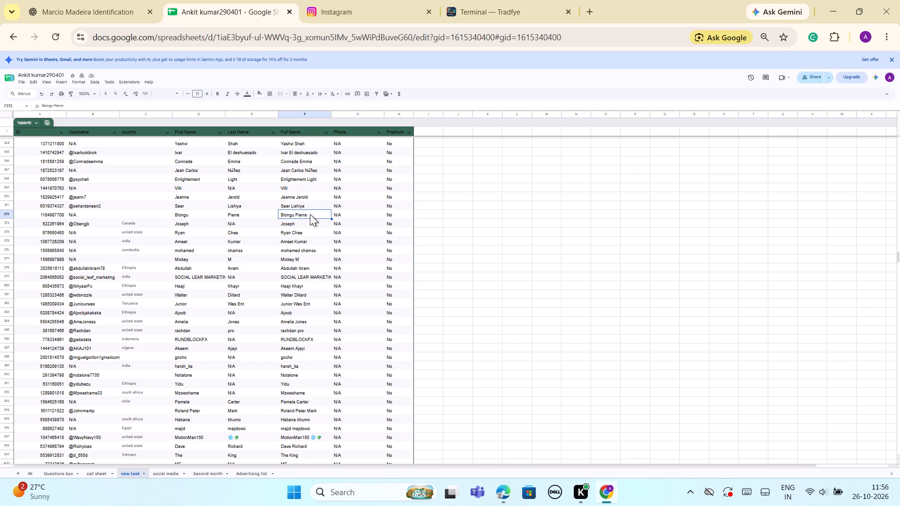
pyautogui.click(360, 6)
pyautogui.click(33, 238)
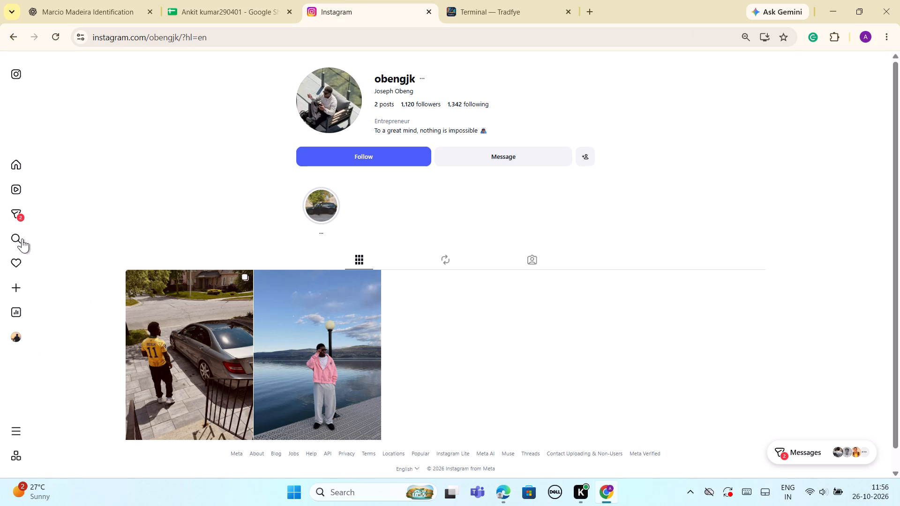
pyautogui.click(16, 238)
pyautogui.click(322, 75)
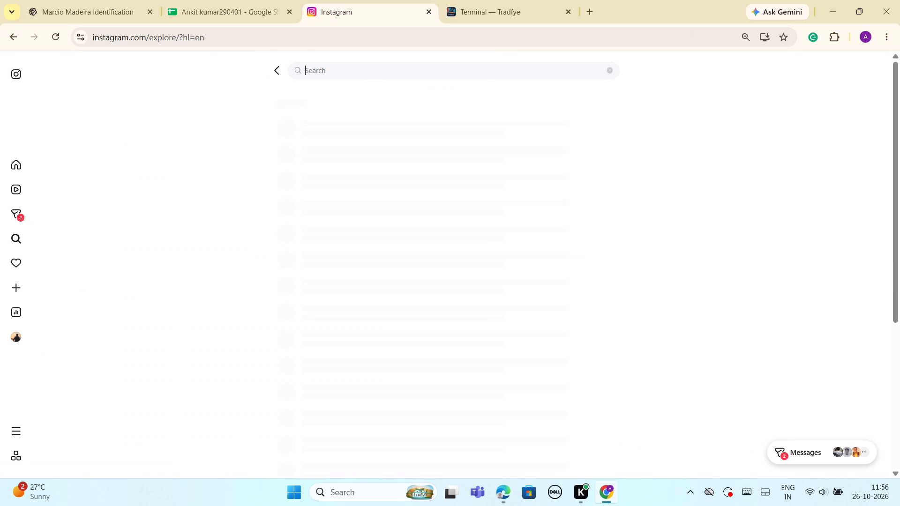
pyautogui.rightClick(326, 72)
pyautogui.click(375, 209)
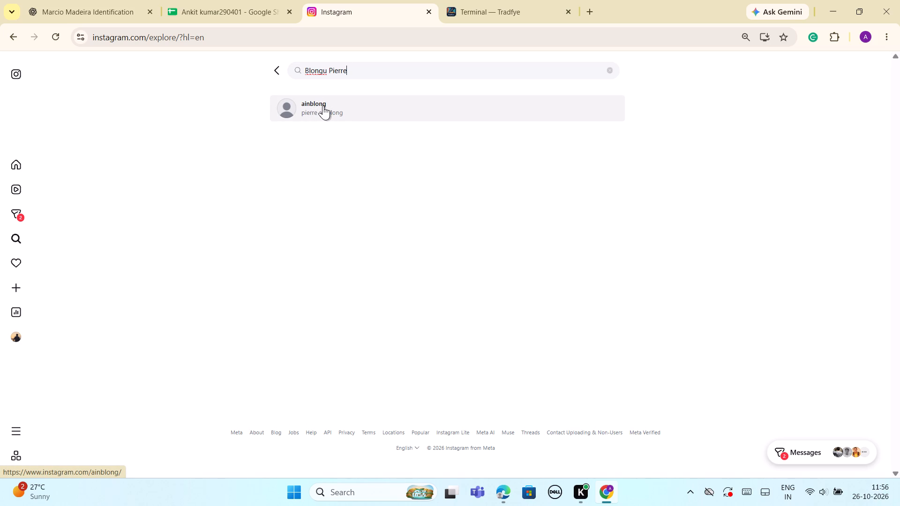
# Open the profile found for the row 372 contact and check its account information for a country.
pyautogui.click(319, 103)
pyautogui.click(430, 84)
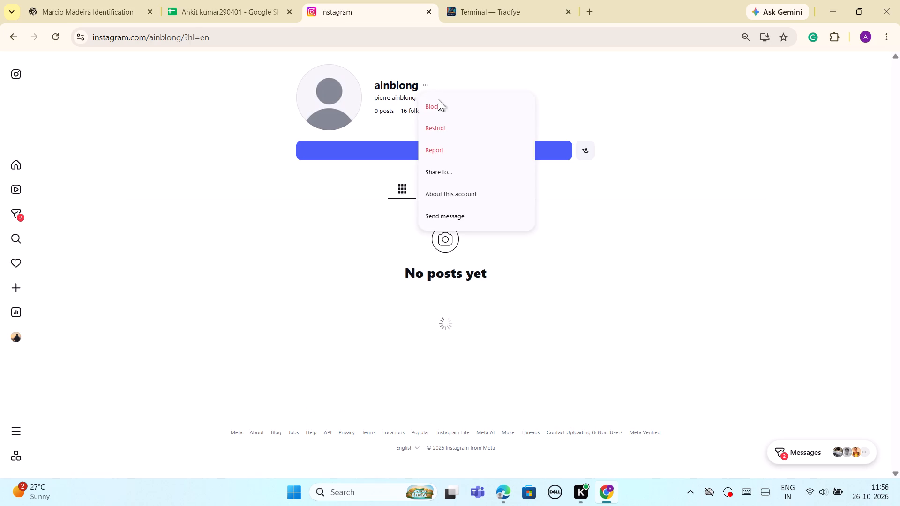
pyautogui.click(452, 194)
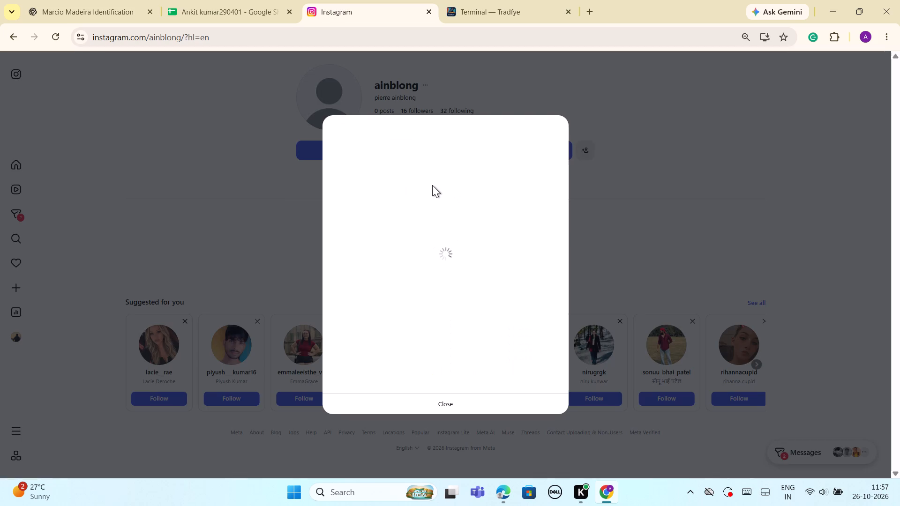
pyautogui.click(627, 147)
pyautogui.click(209, 13)
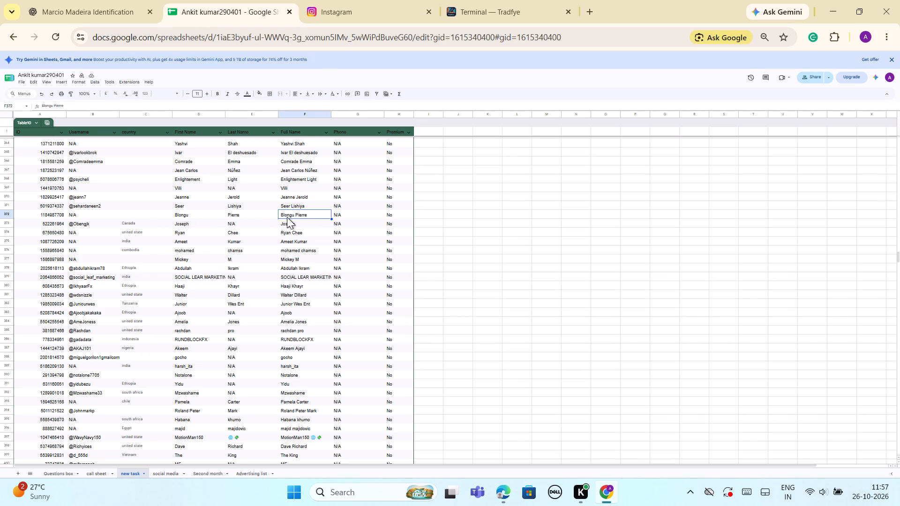
pyautogui.click(360, 10)
pyautogui.click(423, 83)
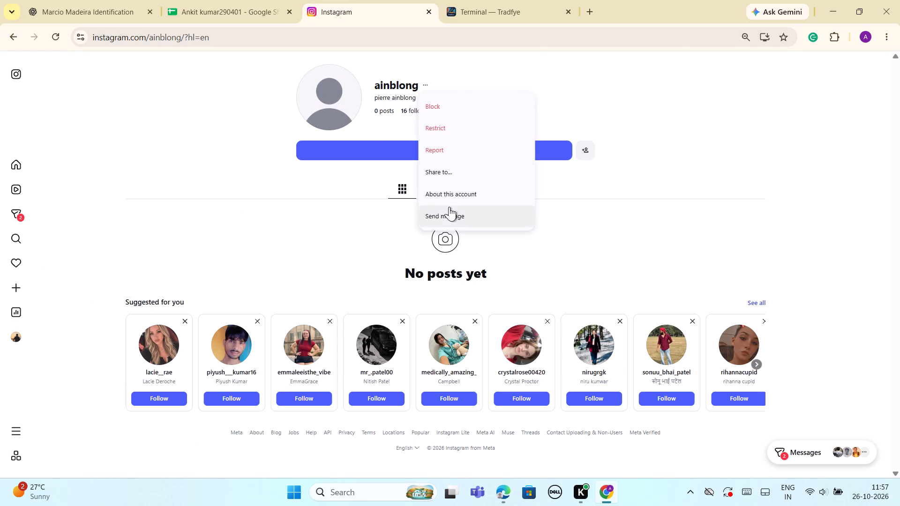
pyautogui.click(447, 194)
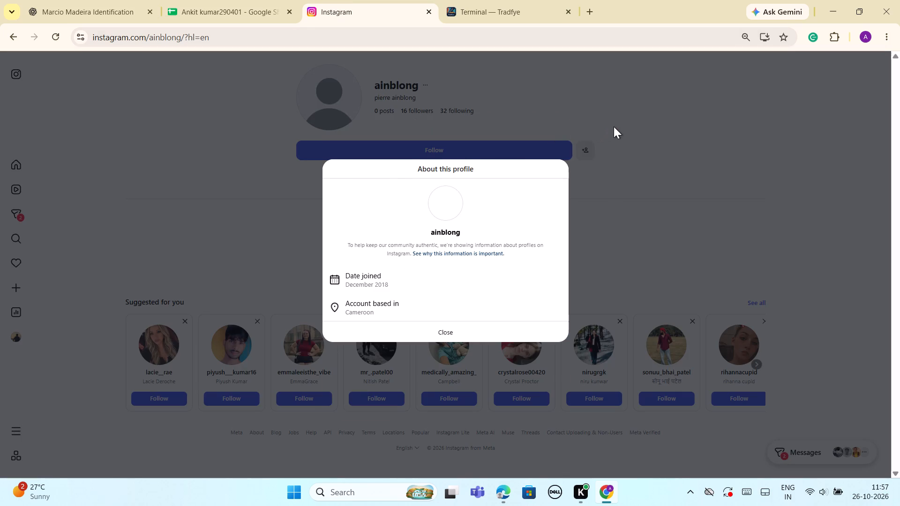
pyautogui.click(614, 126)
# Switch to the Google Sheets contact list and enter "Cameroon" as the country in row 372.
pyautogui.click(209, 17)
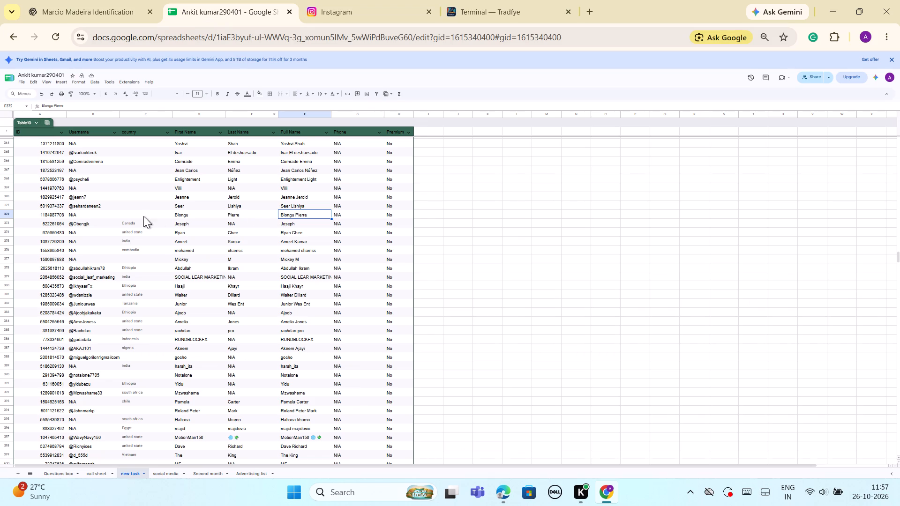
pyautogui.click(147, 215)
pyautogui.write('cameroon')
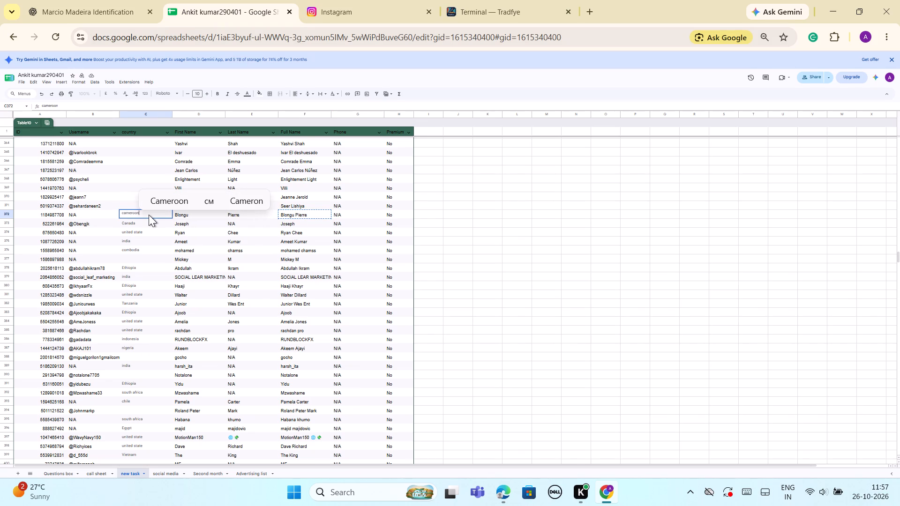
pyautogui.click(158, 197)
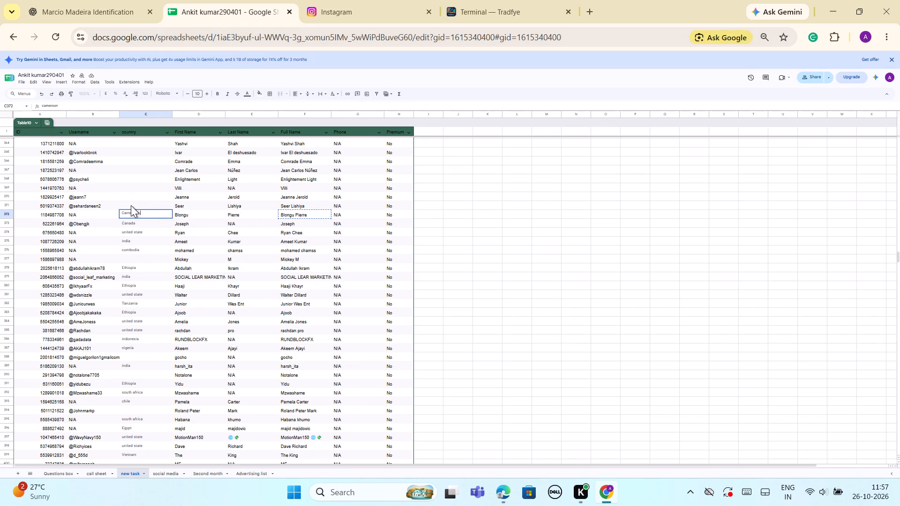
pyautogui.click(131, 205)
# Copy the username in row 371 and search for it on Instagram.
pyautogui.click(85, 209)
pyautogui.rightClick(85, 209)
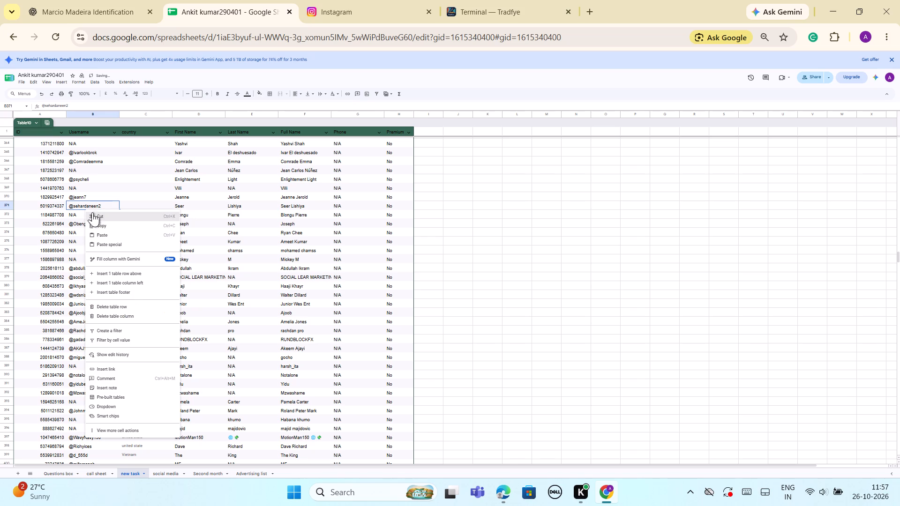
pyautogui.click(102, 223)
pyautogui.click(373, 18)
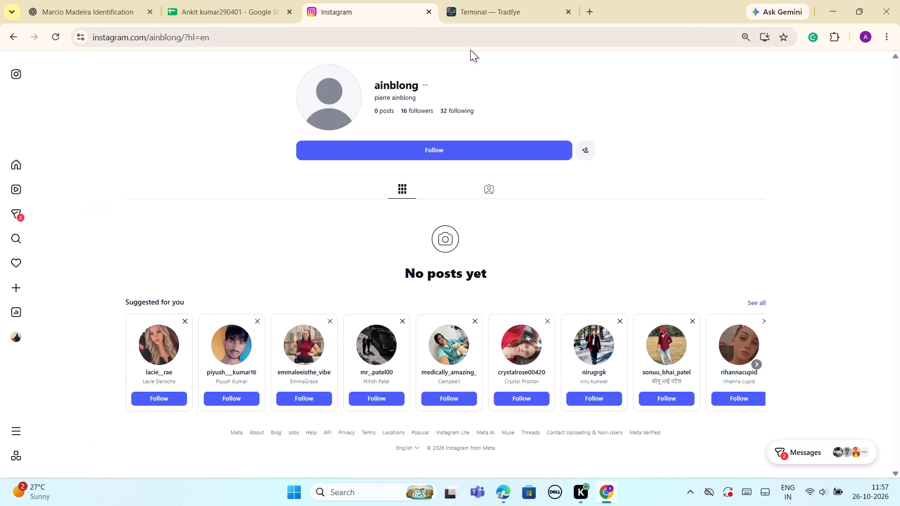
pyautogui.click(34, 240)
pyautogui.click(24, 238)
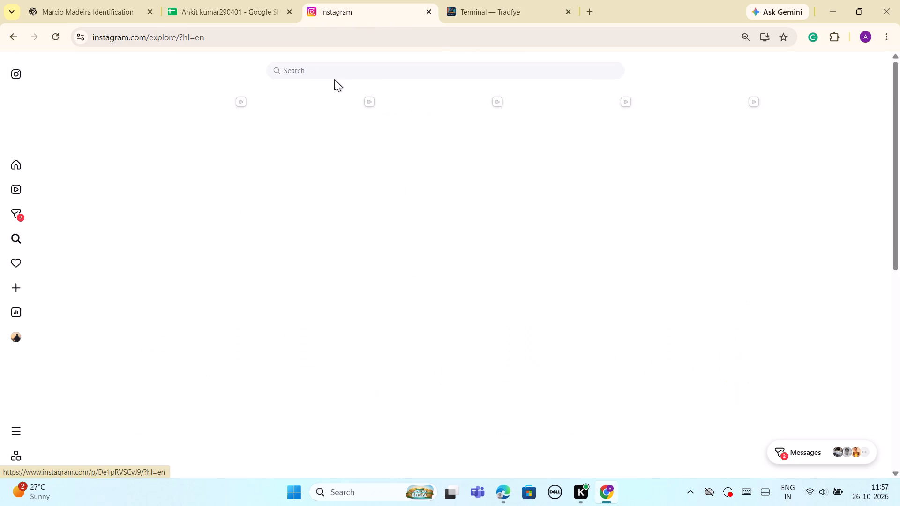
pyautogui.click(330, 65)
pyautogui.click(330, 67)
pyautogui.rightClick(330, 67)
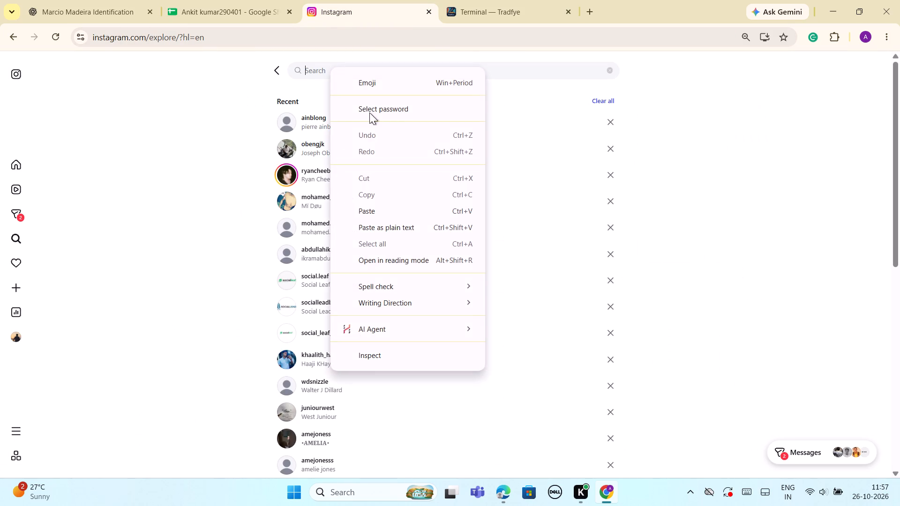
pyautogui.click(386, 211)
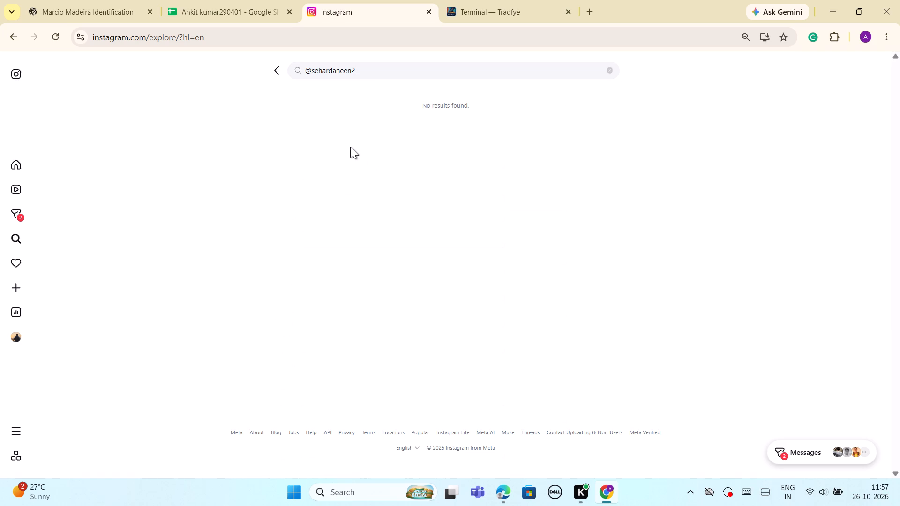
# Return to the Google Sheets contact list, copy the full name in row 371 and search for it on Instagram.
pyautogui.click(250, 19)
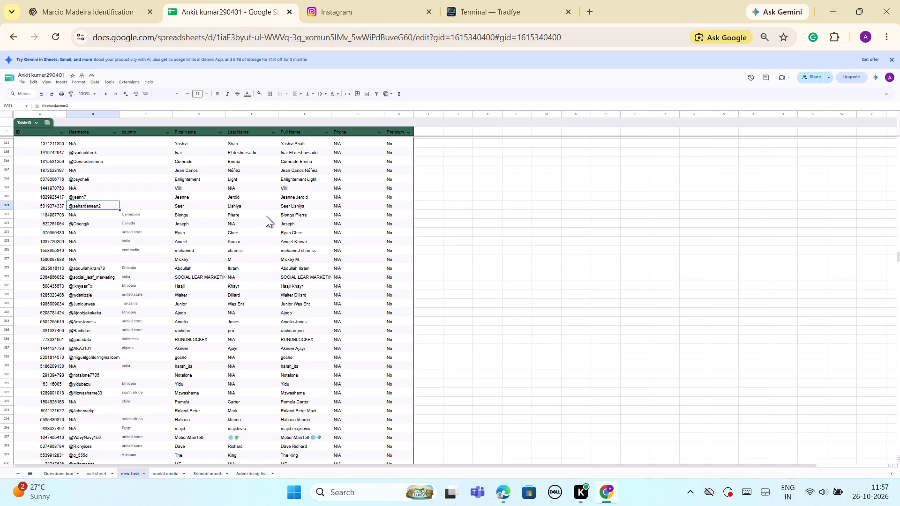
pyautogui.click(291, 207)
pyautogui.rightClick(291, 207)
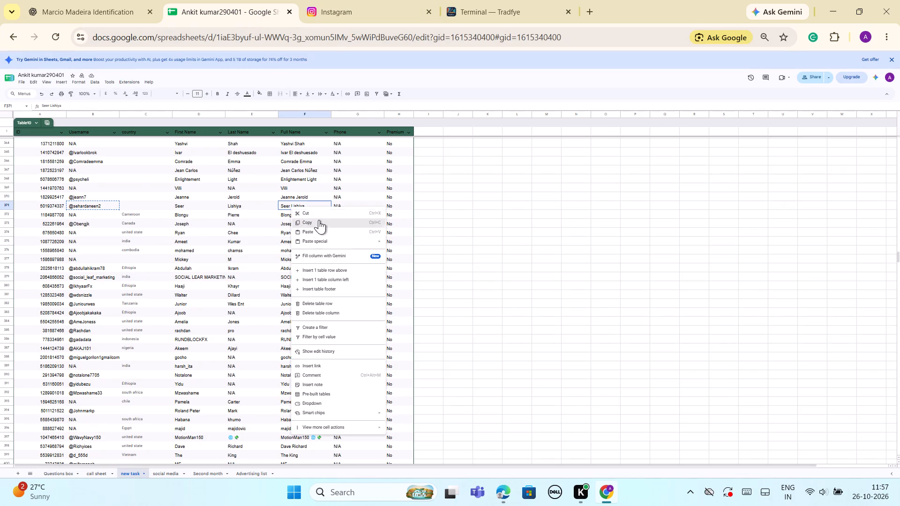
pyautogui.click(321, 223)
pyautogui.click(377, 6)
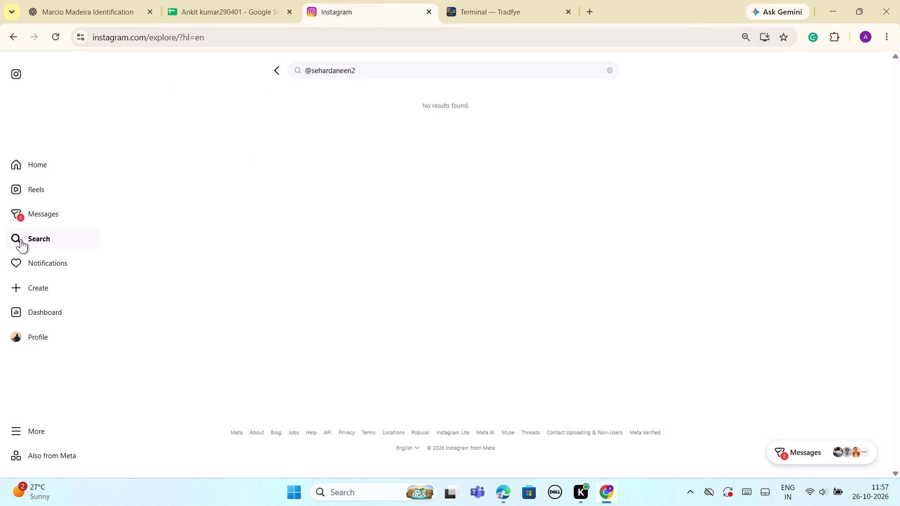
pyautogui.click(21, 239)
pyautogui.click(612, 71)
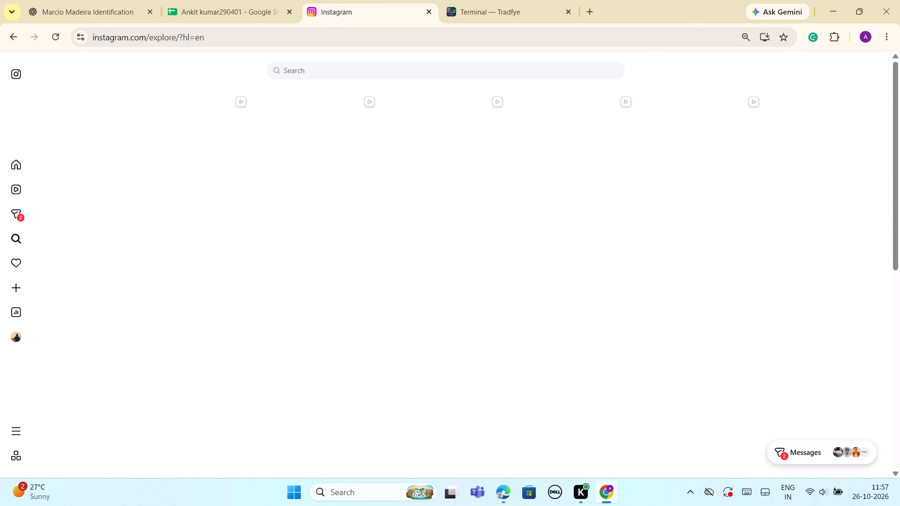
pyautogui.click(345, 75)
pyautogui.rightClick(345, 74)
pyautogui.click(388, 216)
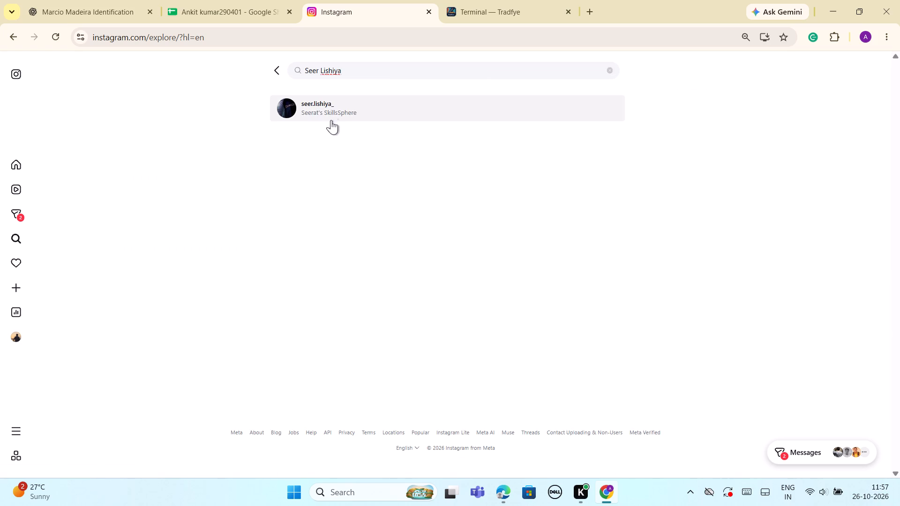
# Open the profile found for the row 371 contact and check its account information for a country.
pyautogui.click(325, 104)
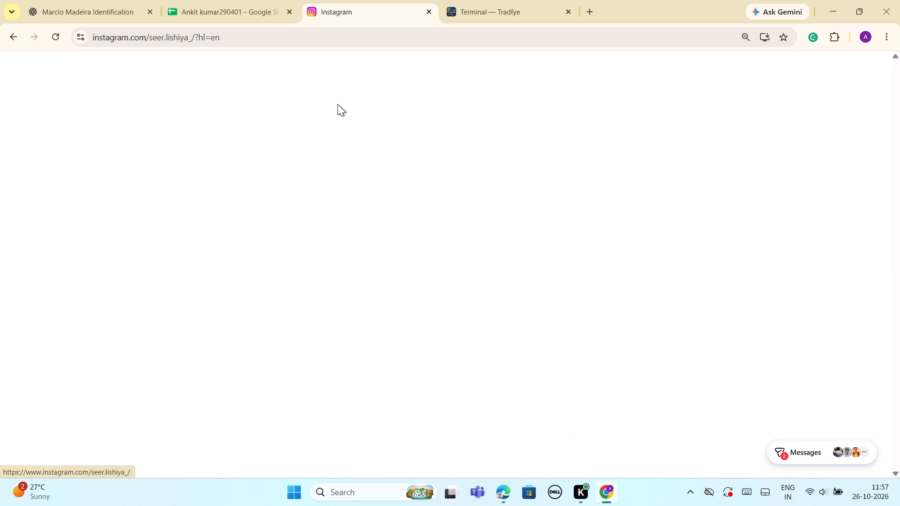
pyautogui.click(441, 78)
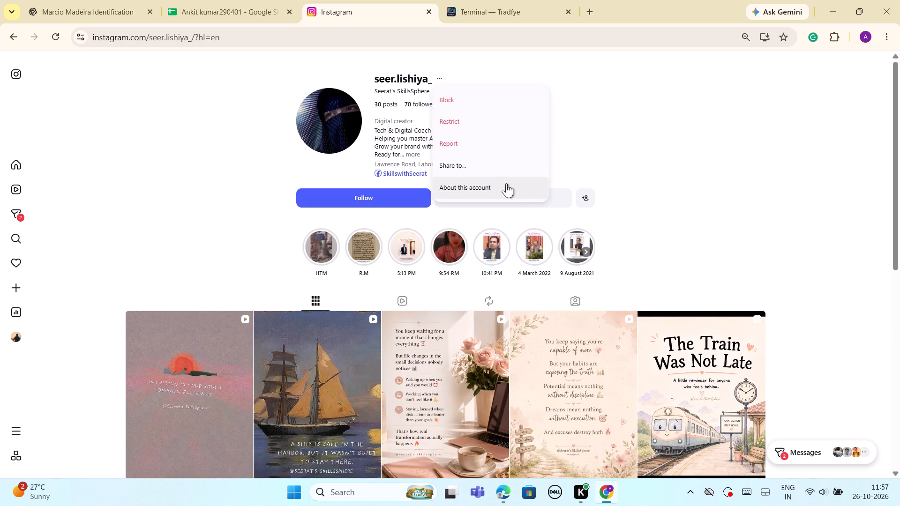
pyautogui.click(480, 186)
pyautogui.click(684, 165)
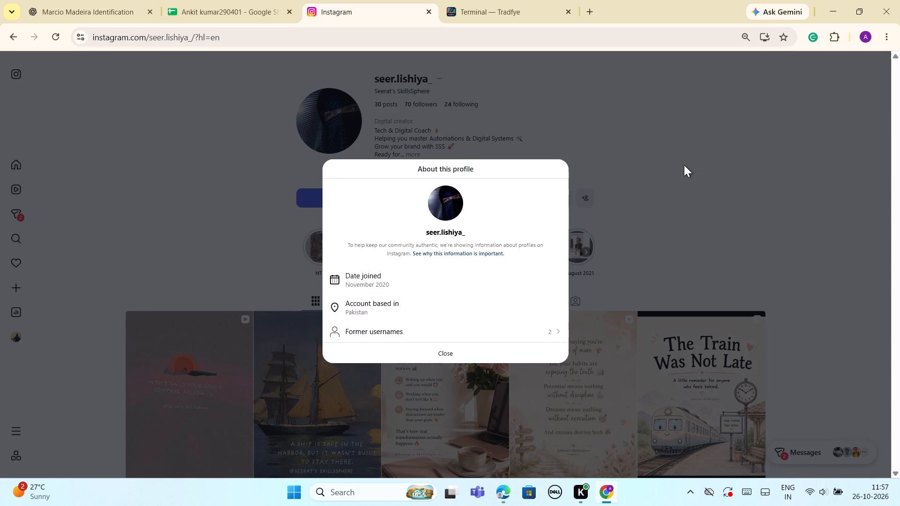
# Switch to the Google Sheets contact list and enter "pakistan" as the country in row 371.
pyautogui.click(217, 11)
pyautogui.click(148, 207)
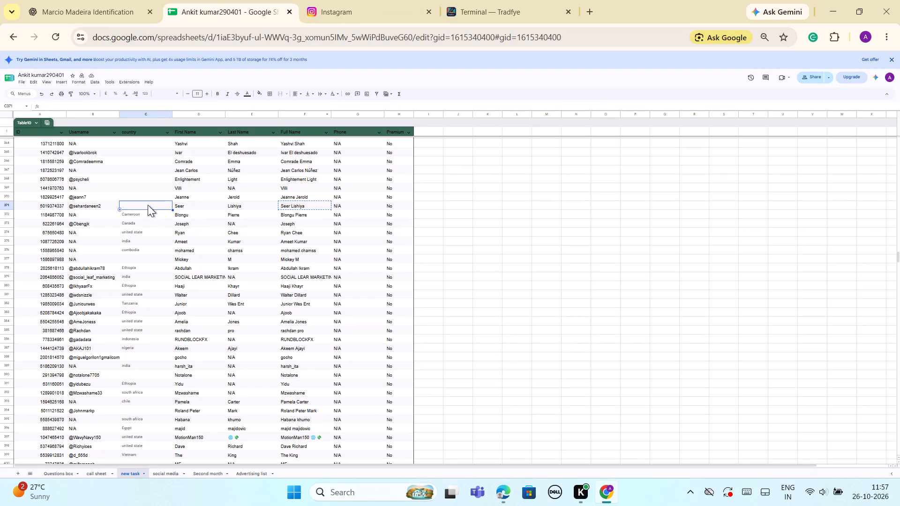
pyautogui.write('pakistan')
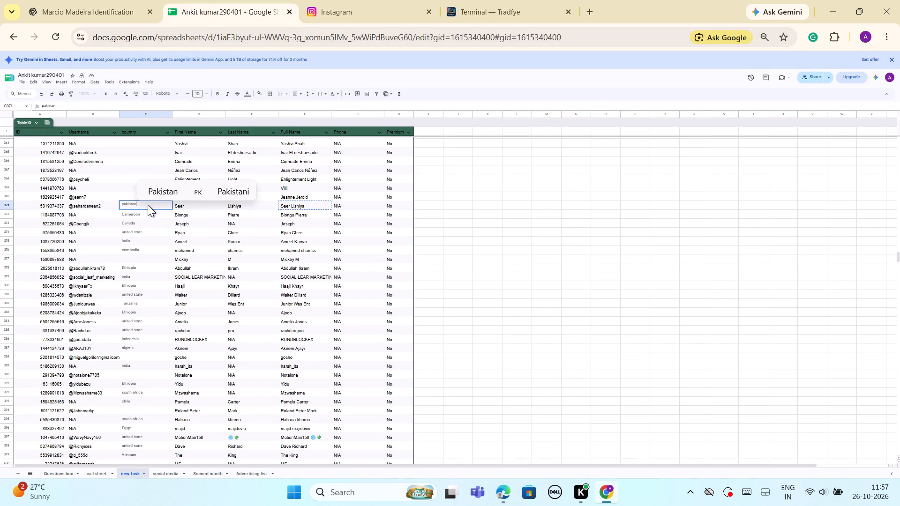
pyautogui.click(128, 196)
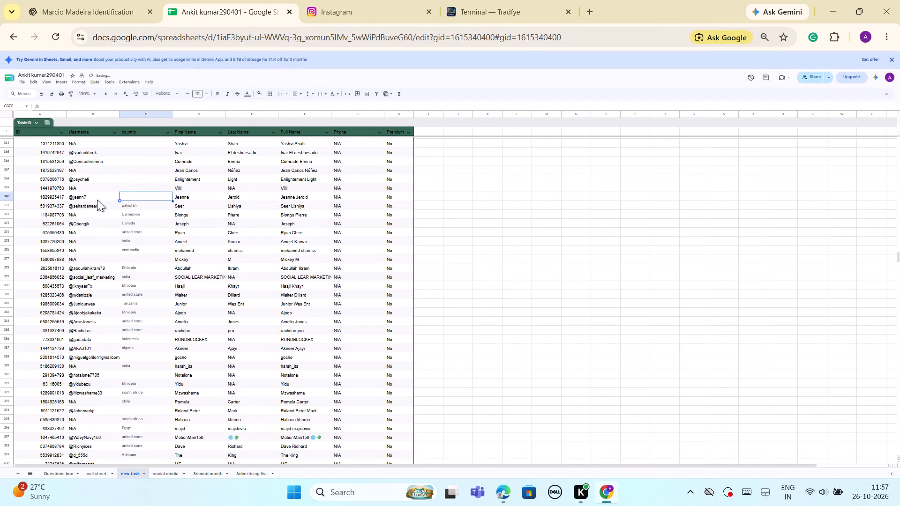
# Copy the full name in row 370 and search for it on Instagram.
pyautogui.rightClick(292, 195)
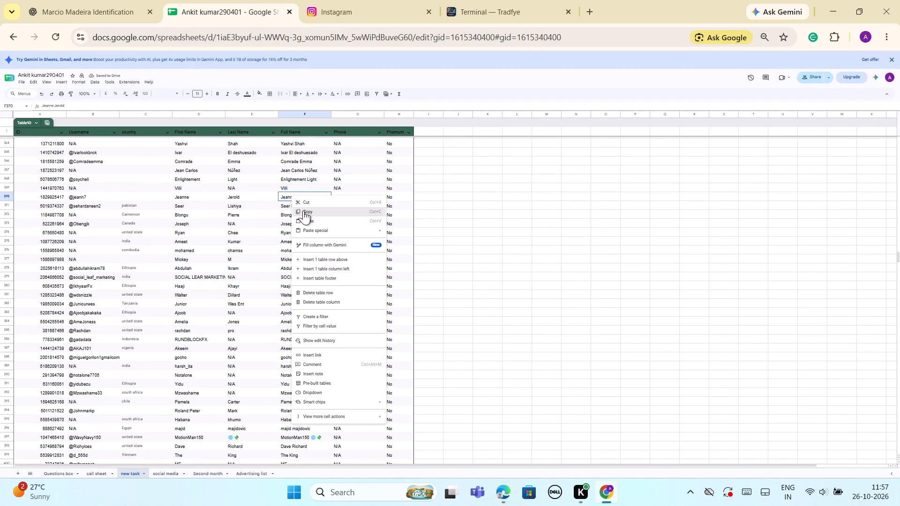
pyautogui.click(303, 212)
pyautogui.click(338, 14)
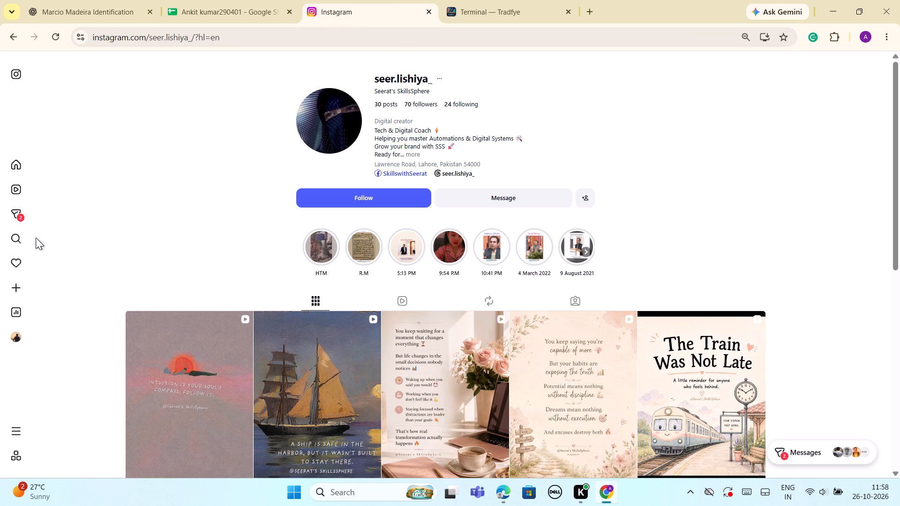
pyautogui.click(17, 238)
pyautogui.click(340, 67)
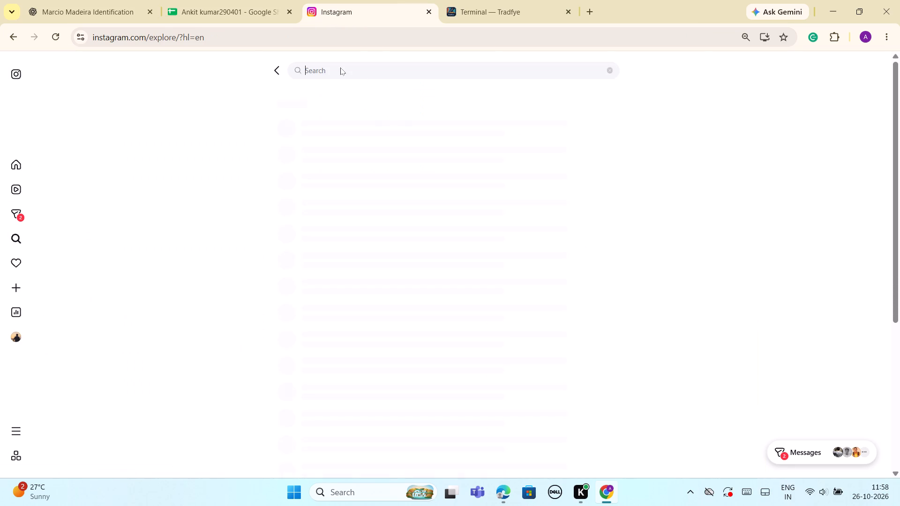
pyautogui.rightClick(340, 67)
pyautogui.click(392, 214)
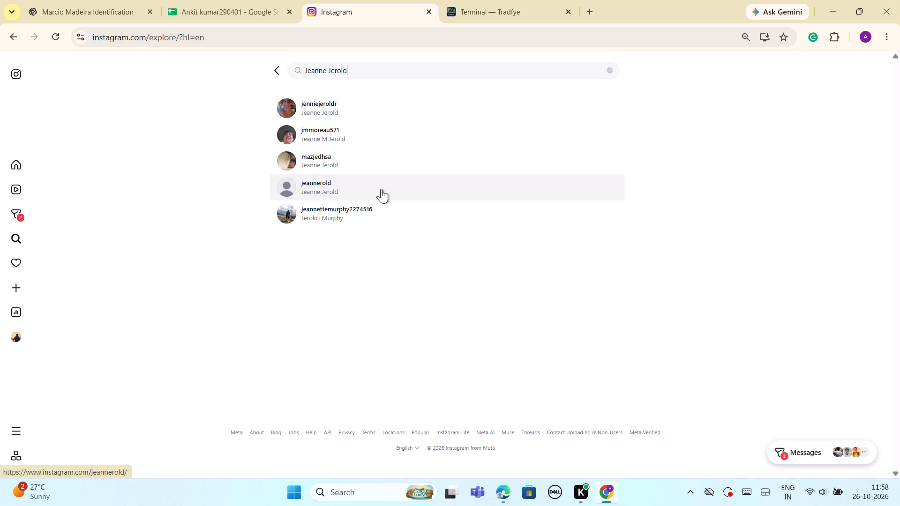
# Open the first profile in the row 370 search results and check its account information for a country.
pyautogui.click(326, 101)
pyautogui.click(443, 76)
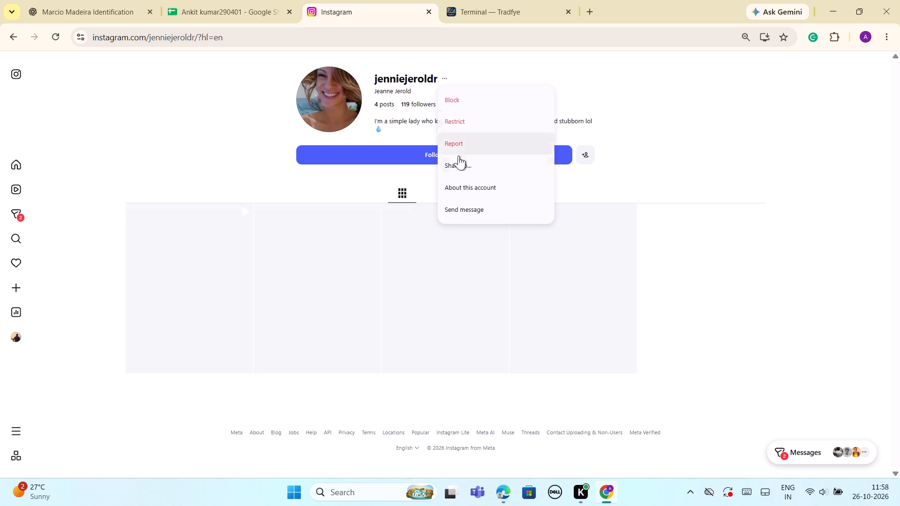
pyautogui.click(466, 189)
pyautogui.click(623, 157)
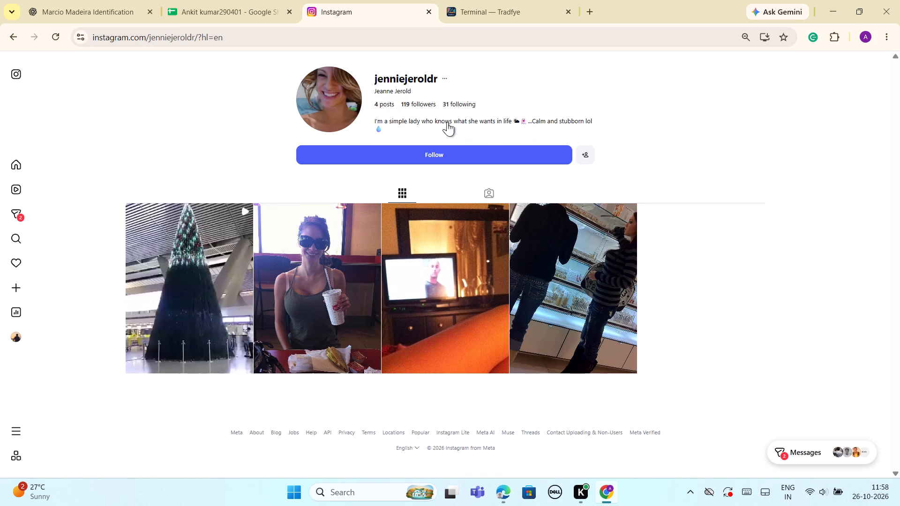
# Open the second account in that profile's following list and check its account information for a country.
pyautogui.click(455, 105)
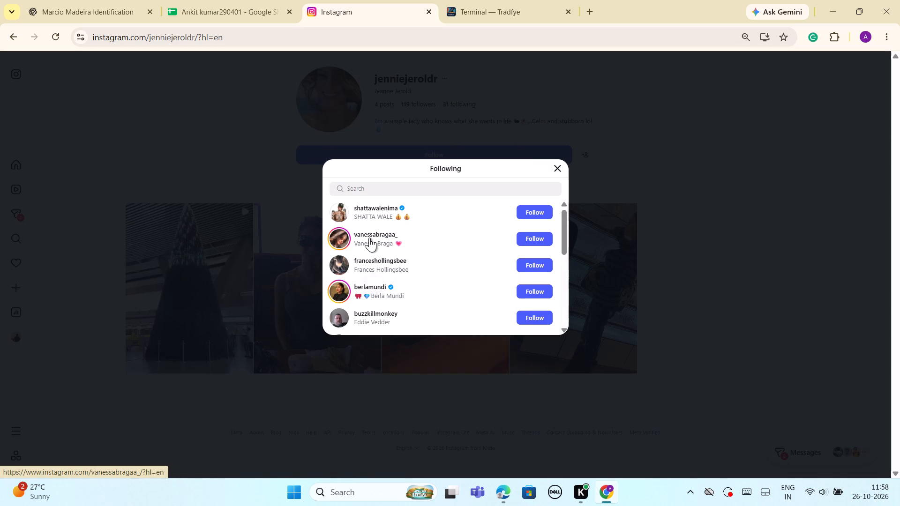
pyautogui.click(370, 235)
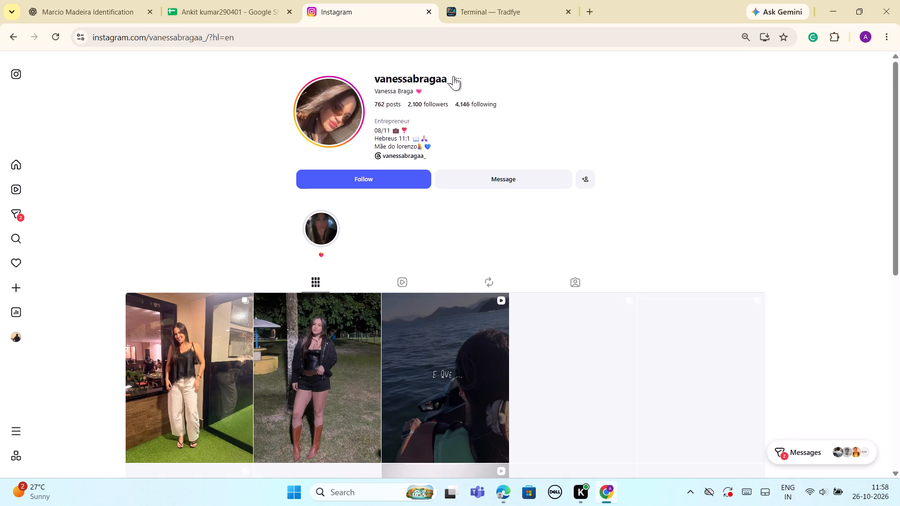
pyautogui.click(453, 76)
pyautogui.click(481, 189)
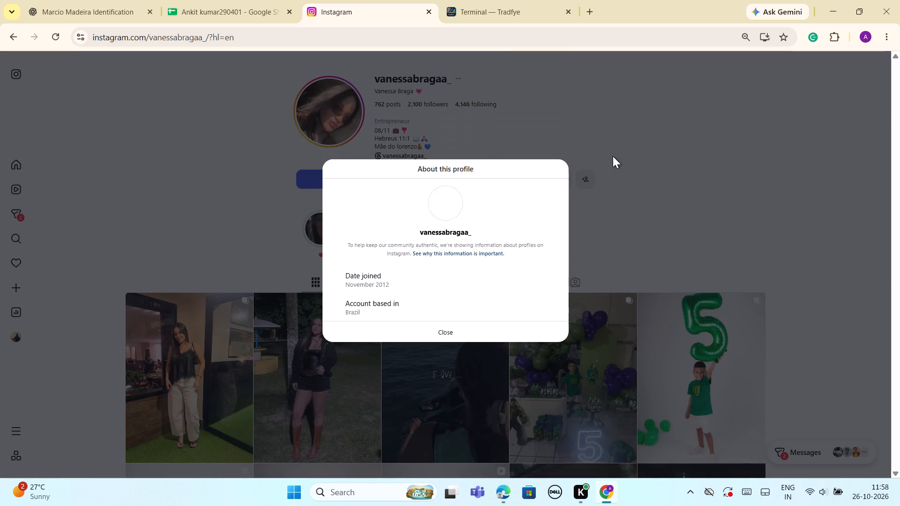
pyautogui.click(659, 134)
# Switch to the Google Sheets contact list and enter "brazil" as the country in row 370.
pyautogui.click(212, 9)
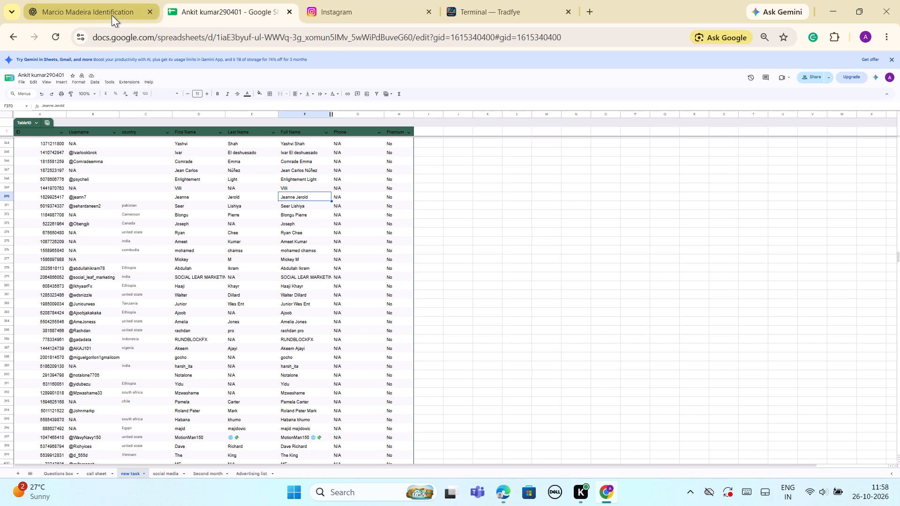
pyautogui.click(135, 197)
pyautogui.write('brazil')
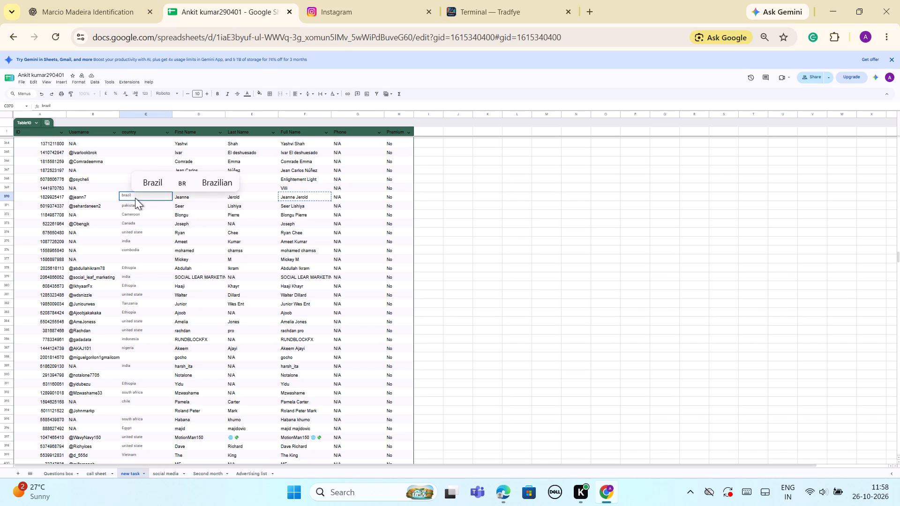
pyautogui.click(126, 179)
pyautogui.click(124, 187)
# Switch to Instagram and search again for the copied full name of the row 370 contact.
pyautogui.click(376, 22)
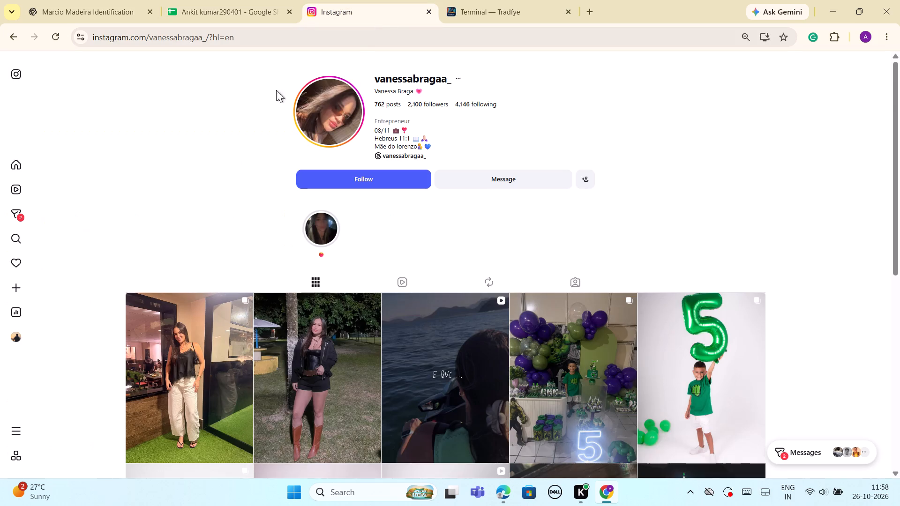
pyautogui.click(19, 239)
pyautogui.click(343, 75)
pyautogui.rightClick(343, 75)
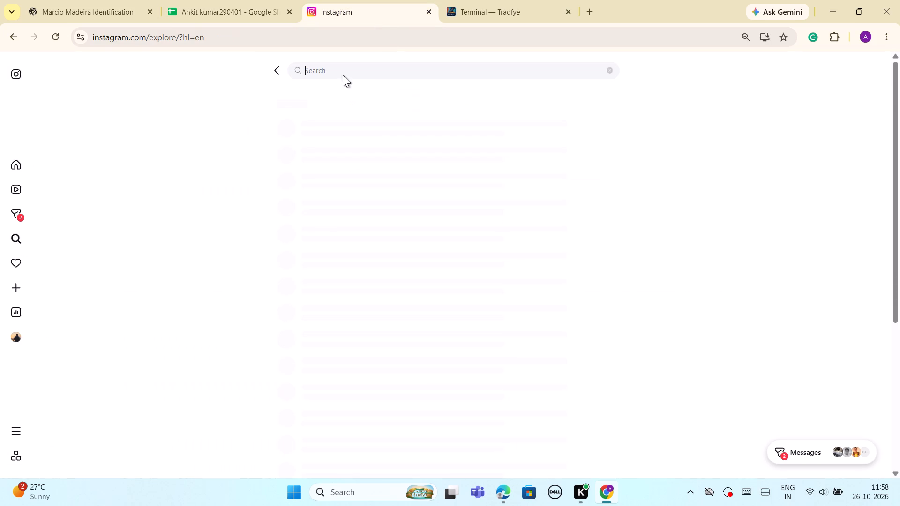
pyautogui.click(390, 223)
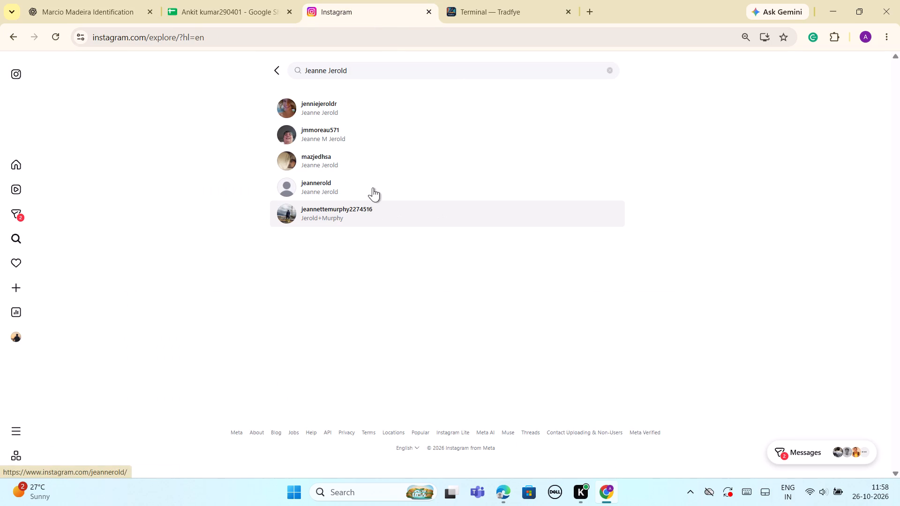
# Open the fourth profile in the row 370 search results and check its account information for a country.
pyautogui.click(319, 187)
pyautogui.click(433, 86)
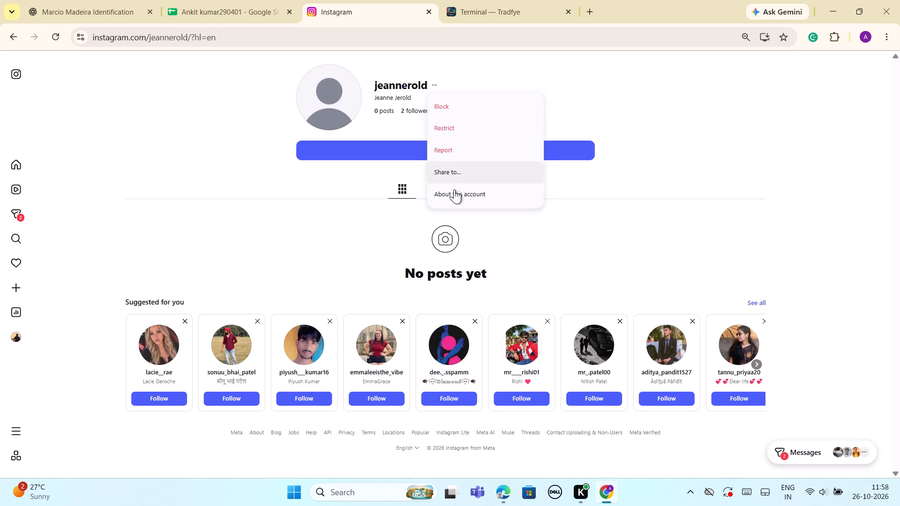
pyautogui.click(454, 191)
pyautogui.click(665, 106)
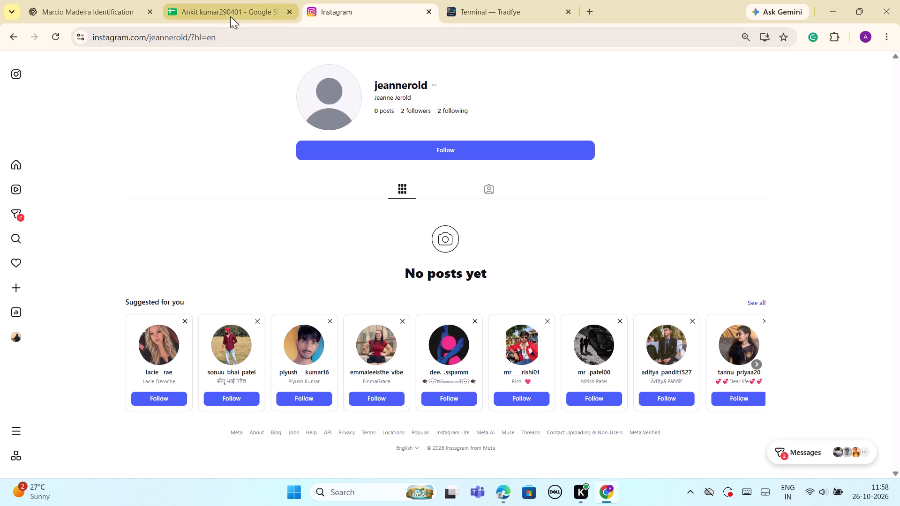
# Copy the full name in row 369 of the Google Sheets contact list and search for it on Instagram.
pyautogui.click(230, 16)
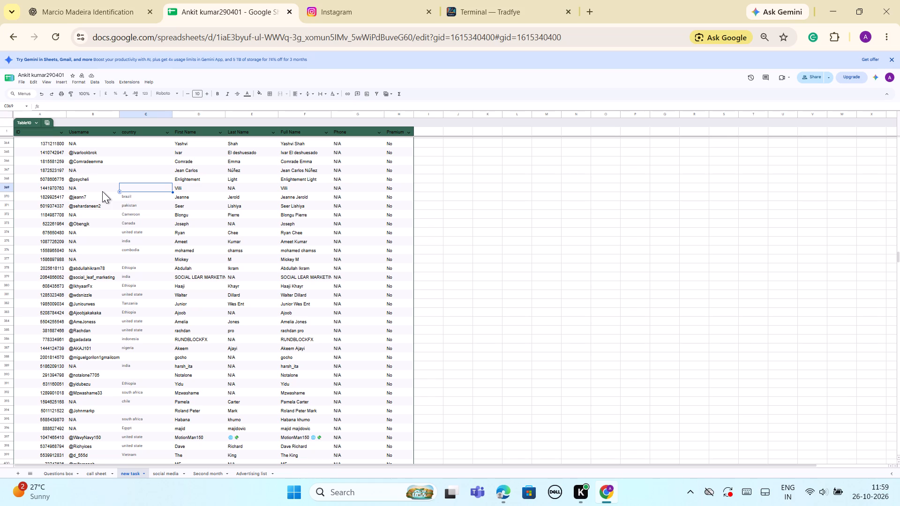
pyautogui.click(217, 17)
pyautogui.click(286, 189)
pyautogui.rightClick(286, 189)
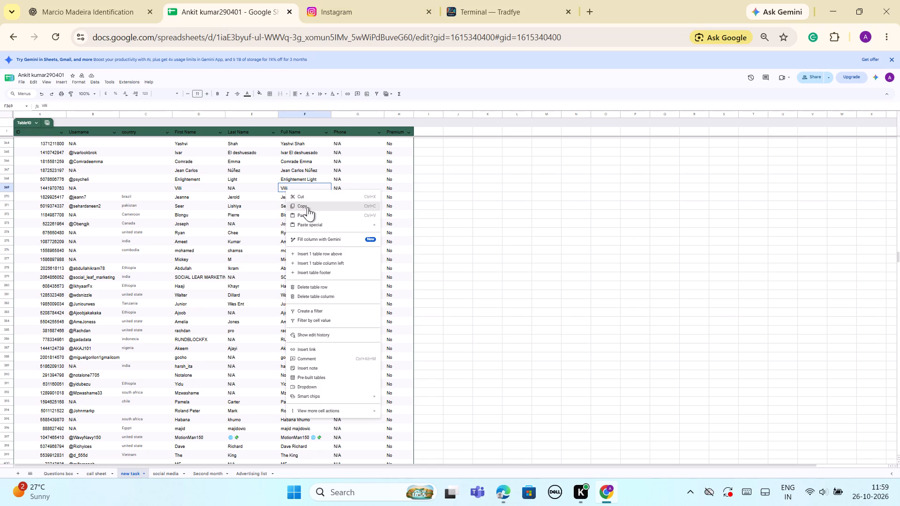
pyautogui.click(307, 207)
pyautogui.click(376, 19)
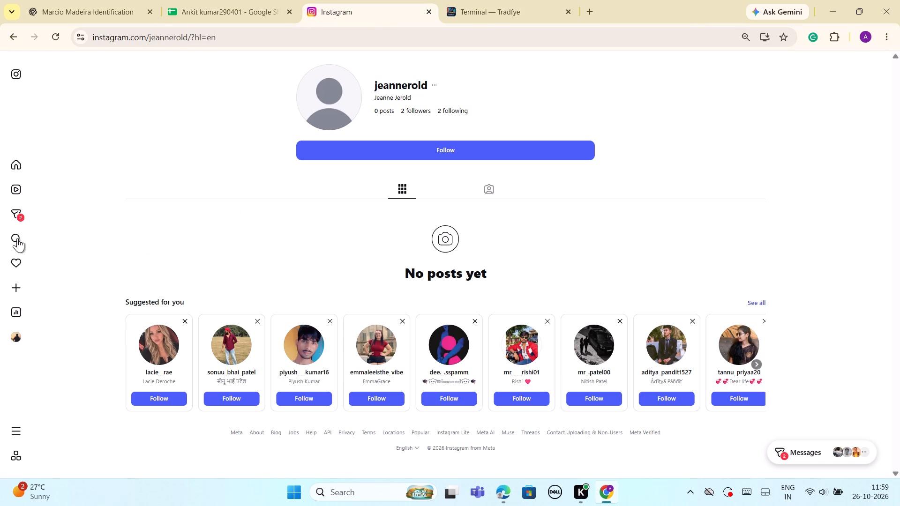
pyautogui.click(17, 238)
pyautogui.click(17, 238)
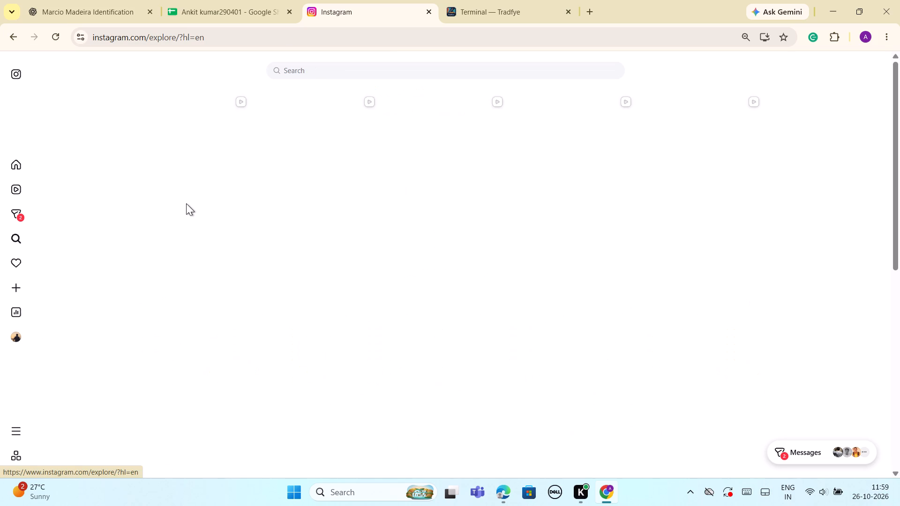
pyautogui.click(327, 72)
pyautogui.rightClick(327, 74)
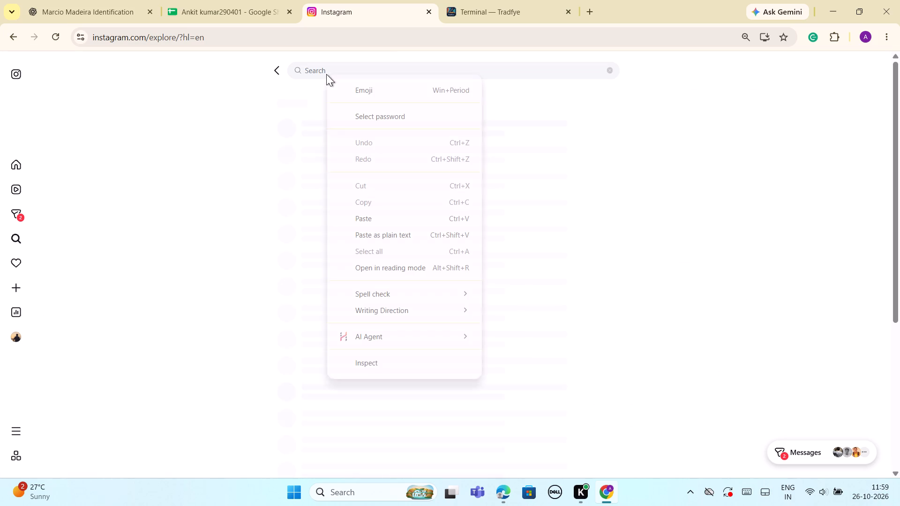
pyautogui.click(377, 223)
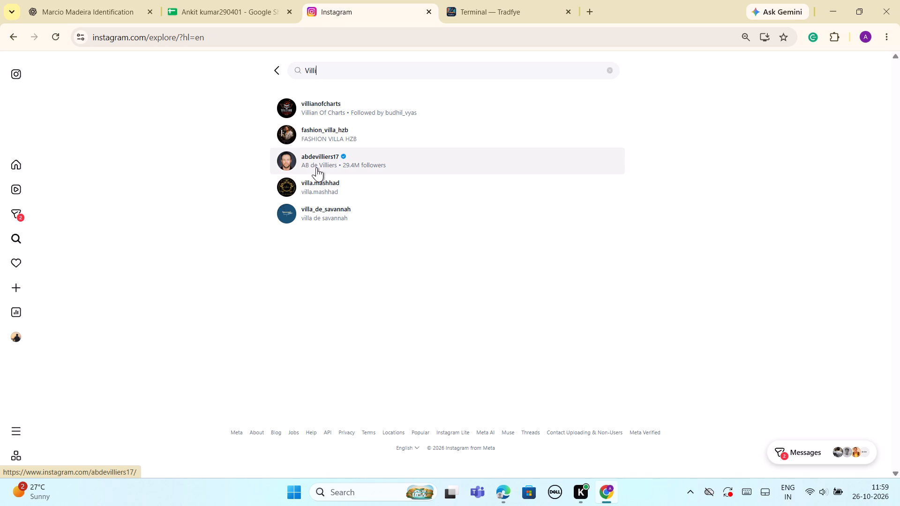
pyautogui.click(368, 9)
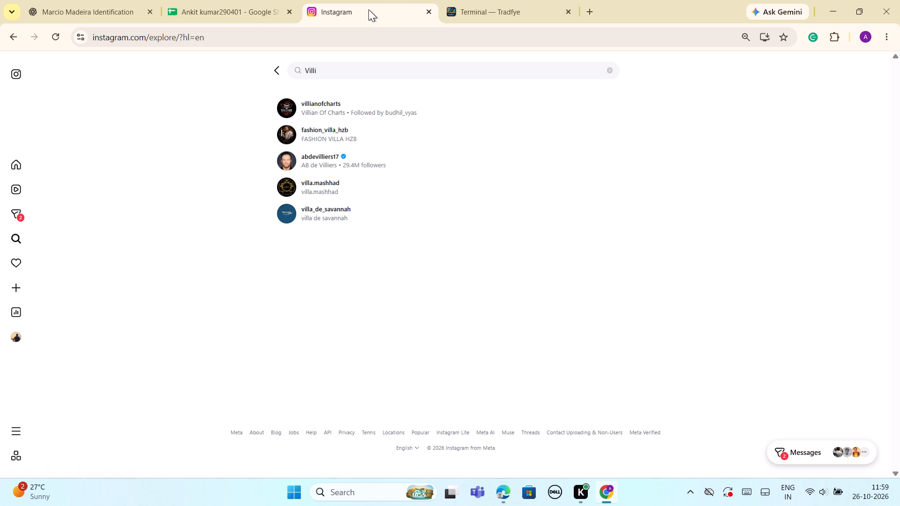
# Copy the username in row 368 of the Google Sheets contact list and search for it on Instagram.
pyautogui.click(246, 14)
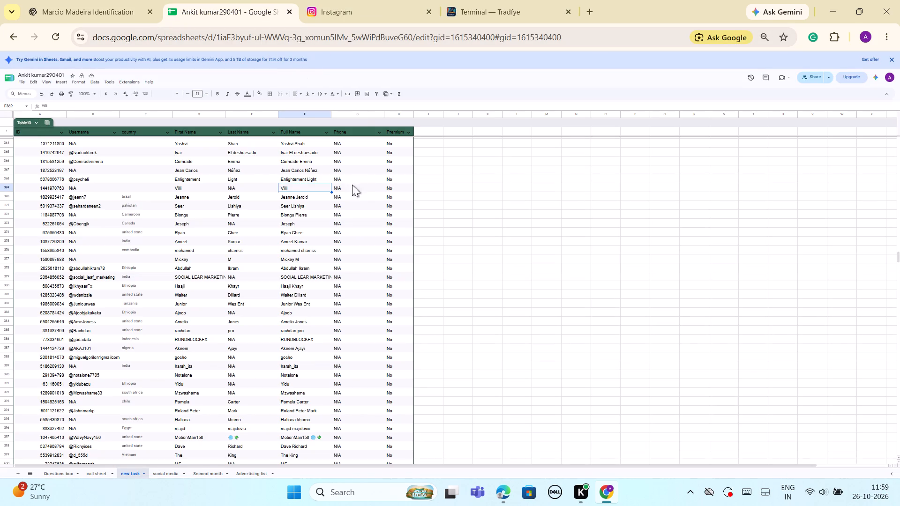
pyautogui.click(77, 180)
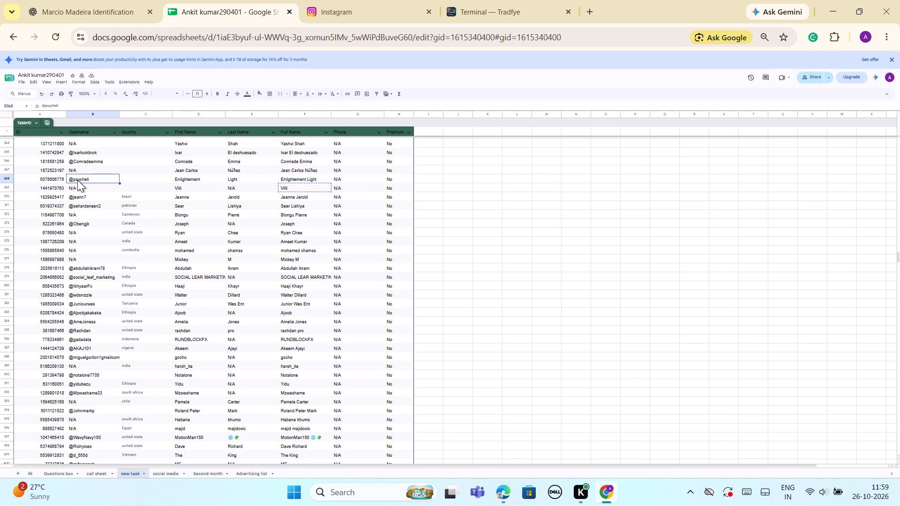
pyautogui.rightClick(77, 180)
pyautogui.click(92, 194)
pyautogui.click(372, 15)
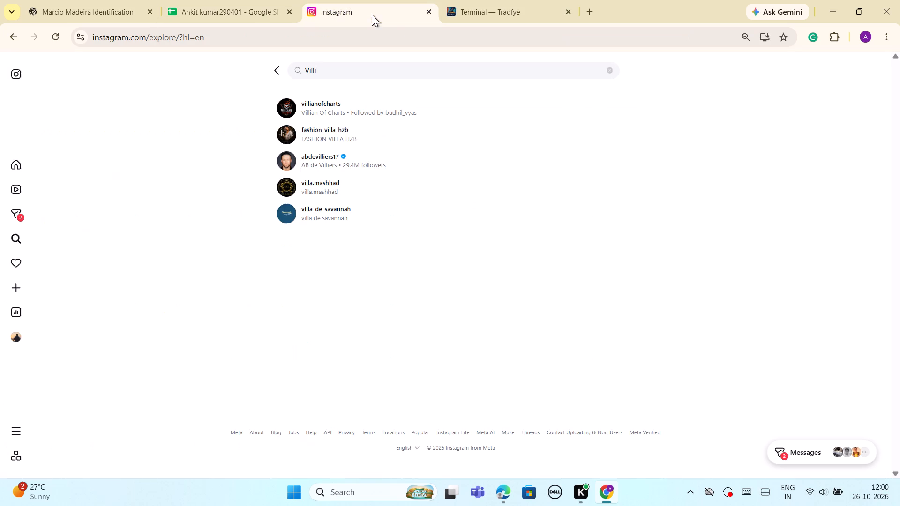
pyautogui.click(15, 244)
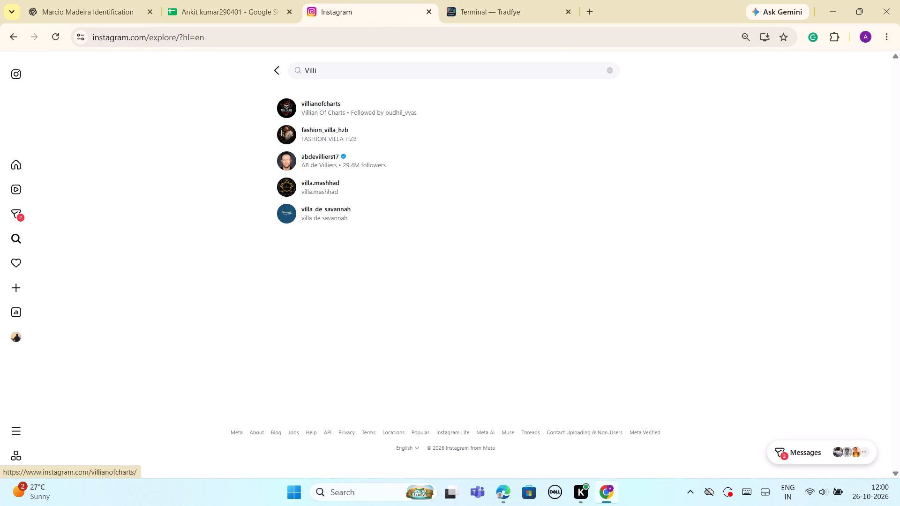
pyautogui.click(608, 66)
pyautogui.click(397, 73)
pyautogui.rightClick(397, 73)
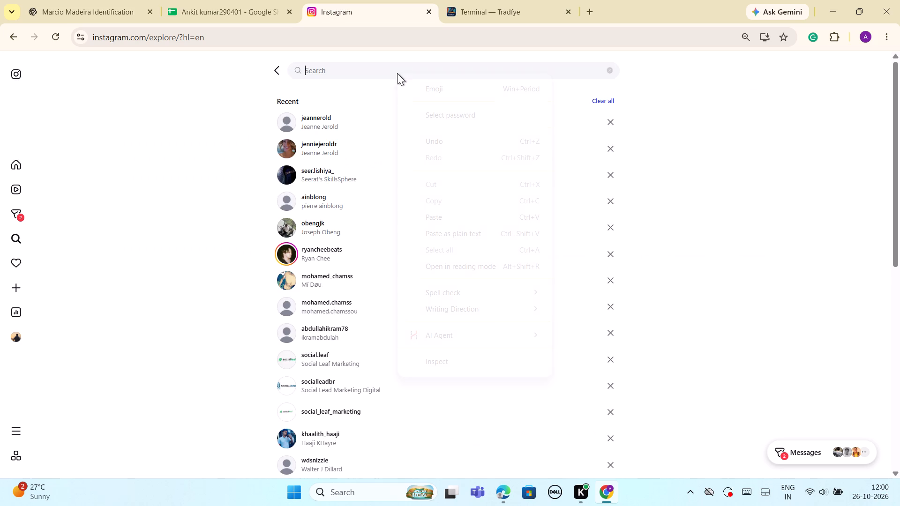
pyautogui.click(450, 211)
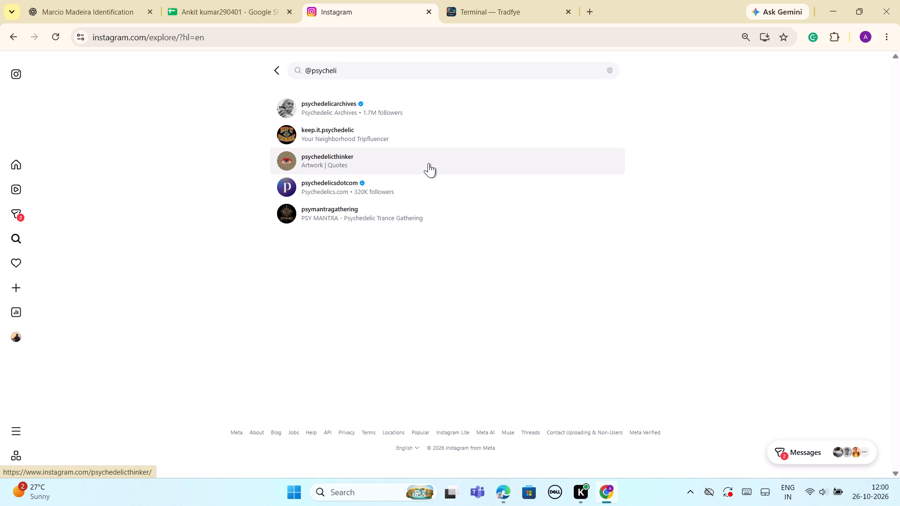
# Copy the full name in row 368 of the Google Sheets contact list and search for it on Instagram.
pyautogui.click(247, 7)
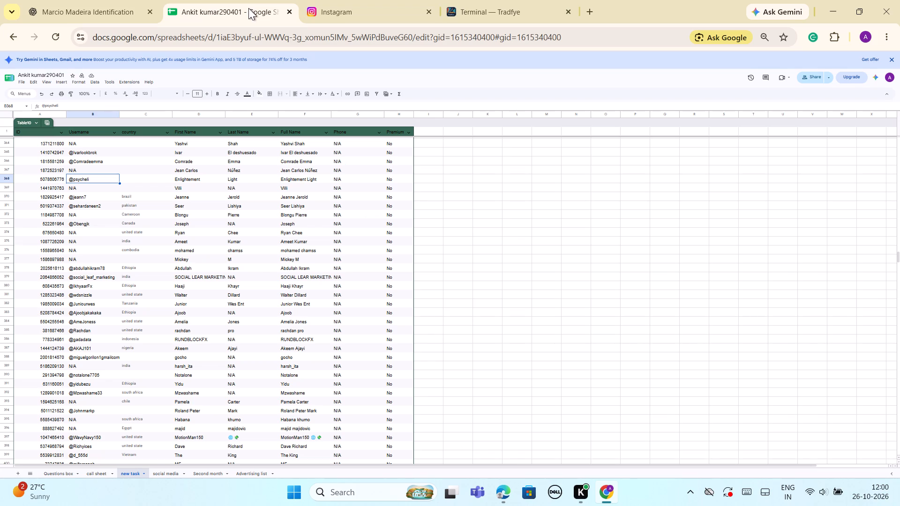
pyautogui.click(297, 179)
pyautogui.rightClick(297, 179)
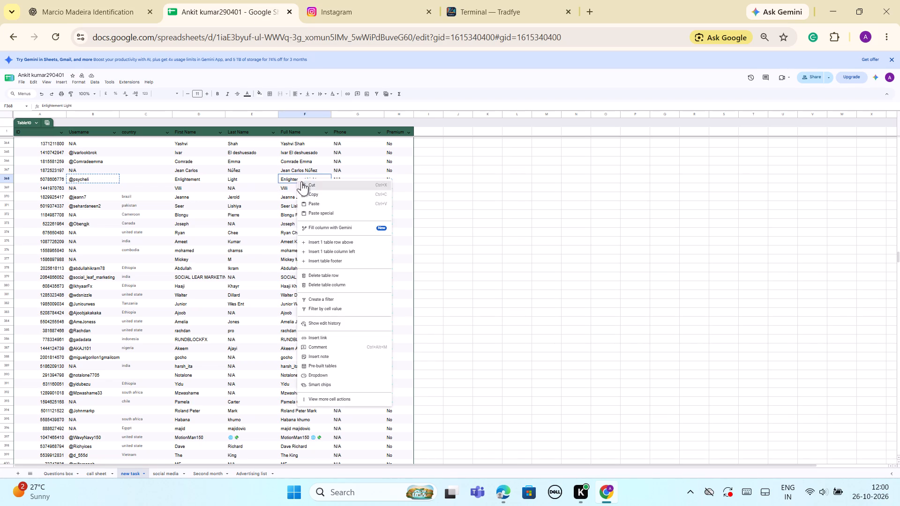
pyautogui.click(313, 194)
pyautogui.click(381, 8)
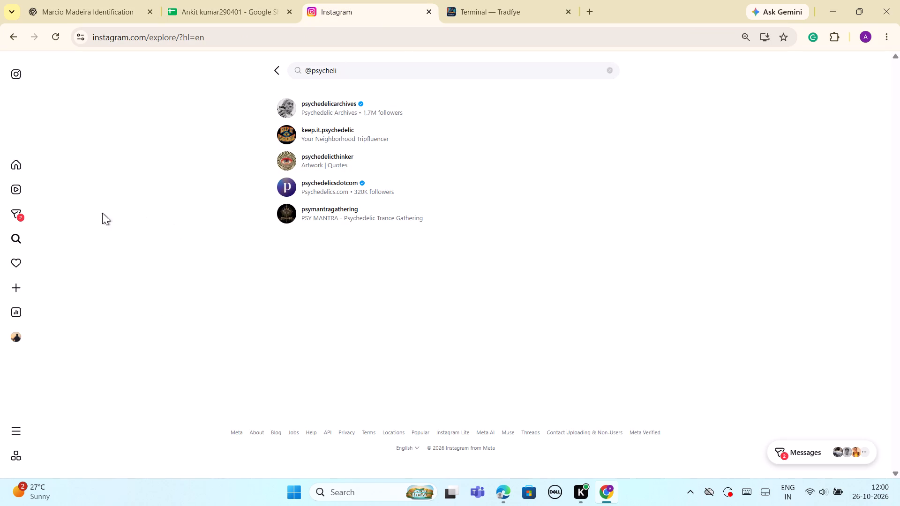
pyautogui.click(26, 238)
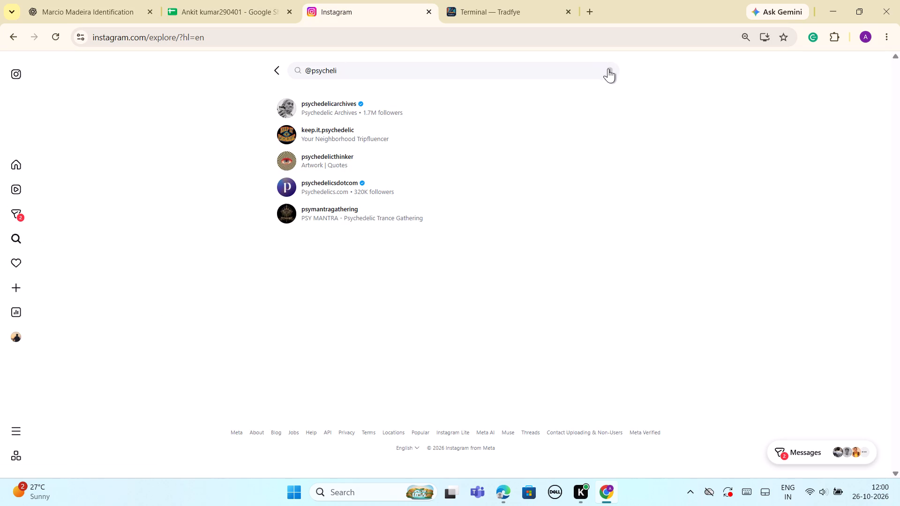
pyautogui.click(613, 71)
pyautogui.click(361, 73)
pyautogui.rightClick(360, 73)
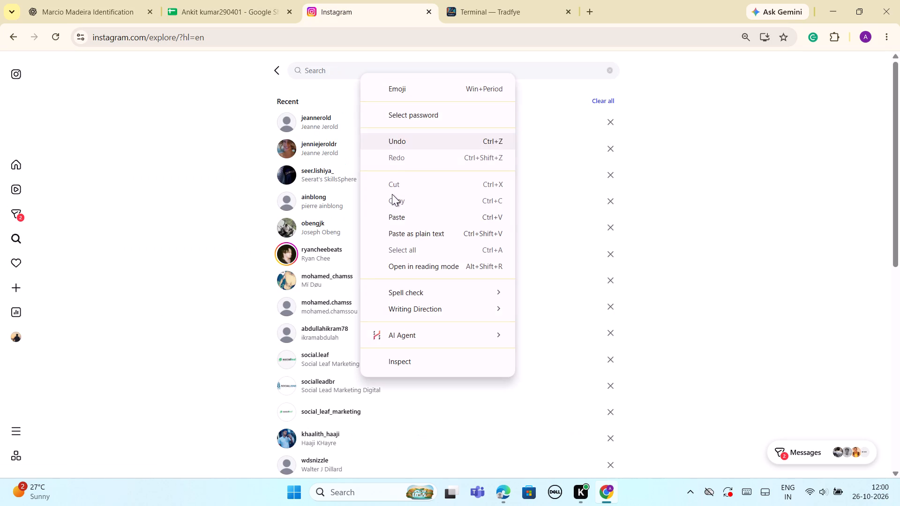
pyautogui.click(395, 220)
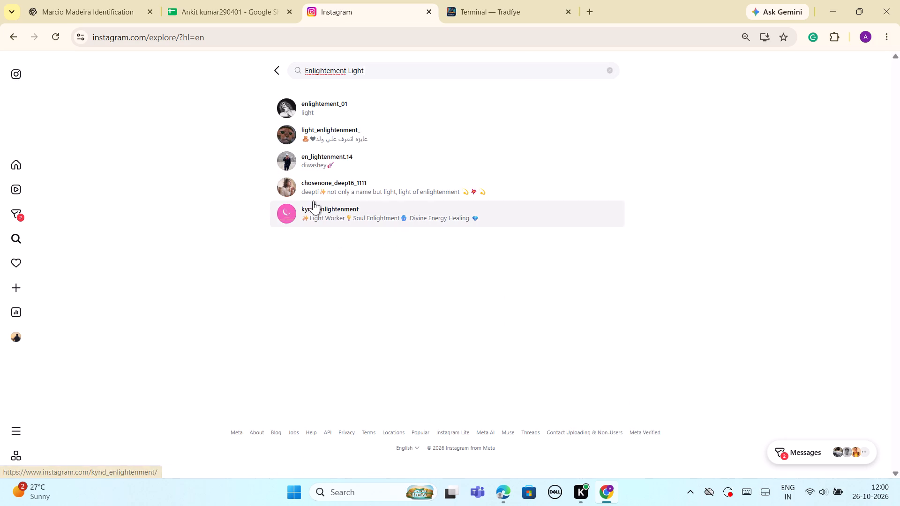
# Open the first profile in the row 368 search results and check its account information for a country.
pyautogui.click(323, 105)
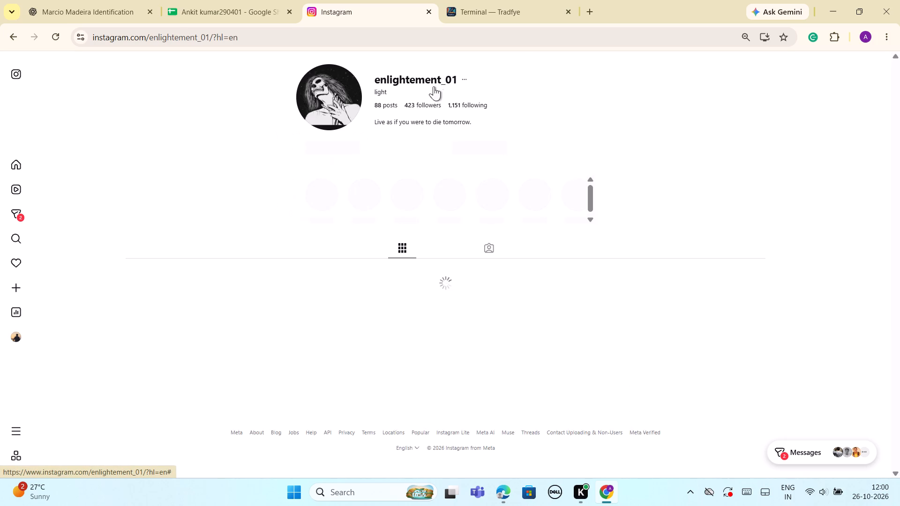
pyautogui.click(459, 77)
pyautogui.click(506, 188)
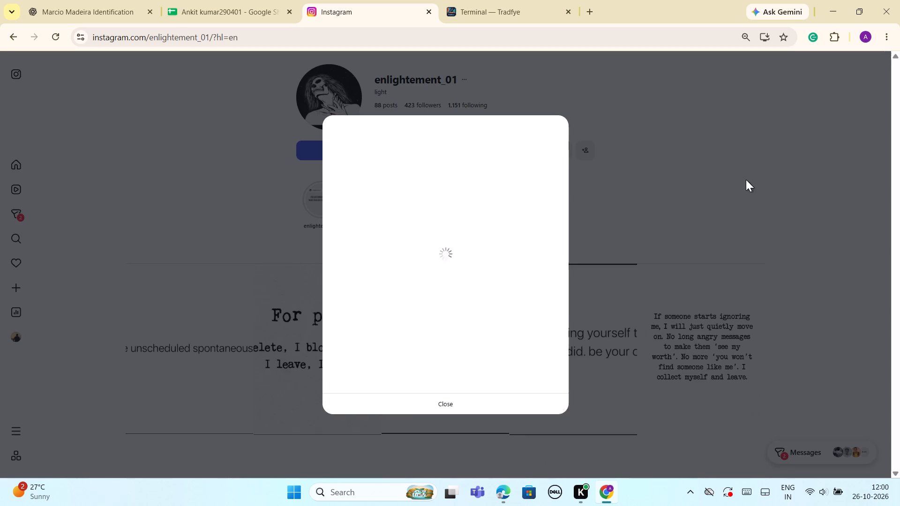
pyautogui.click(704, 156)
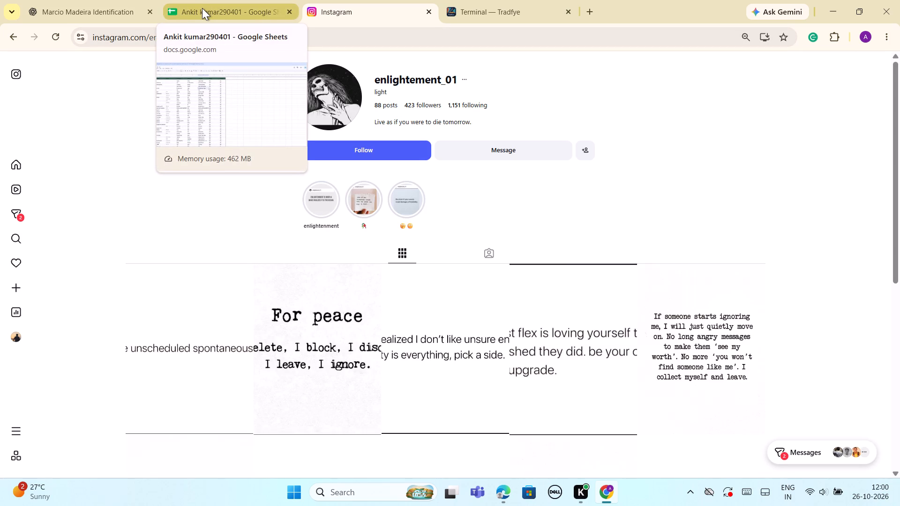
pyautogui.click(202, 8)
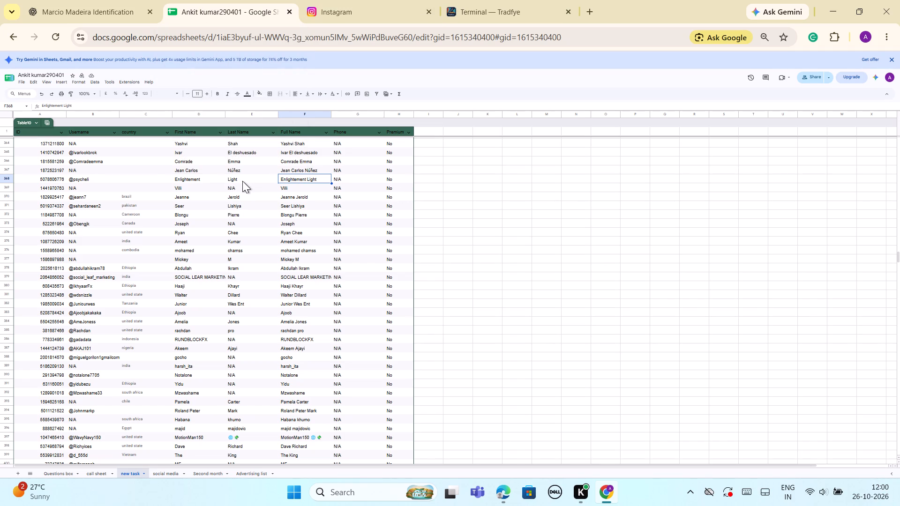
pyautogui.click(370, 17)
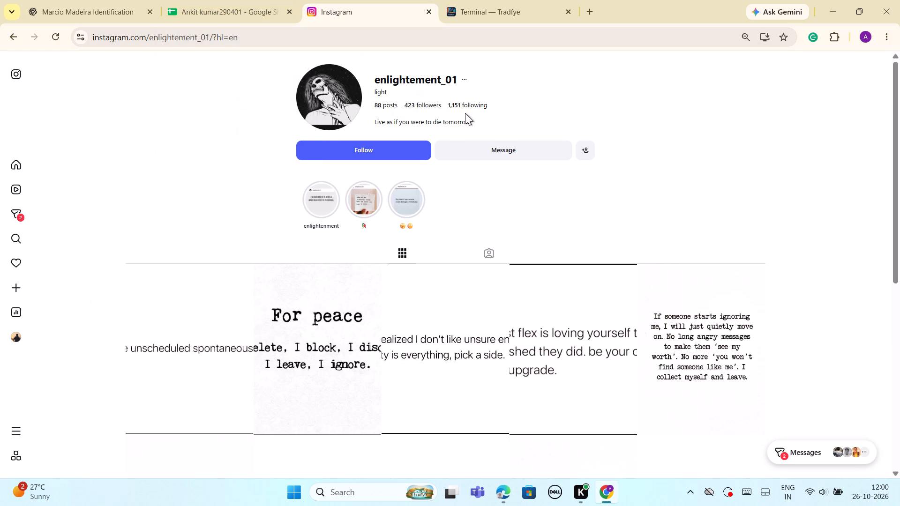
# Look through the profile's three story highlights for clues to the country, and close the story viewer.
pyautogui.click(314, 211)
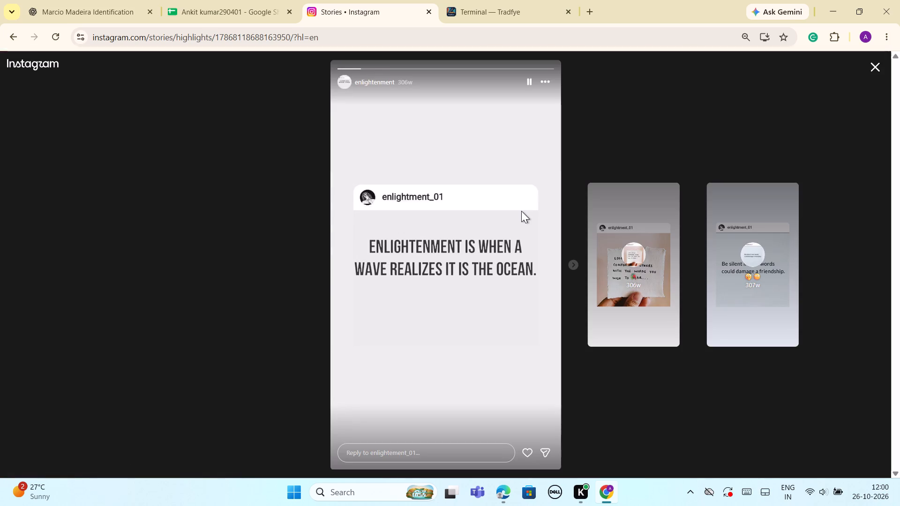
pyautogui.click(573, 264)
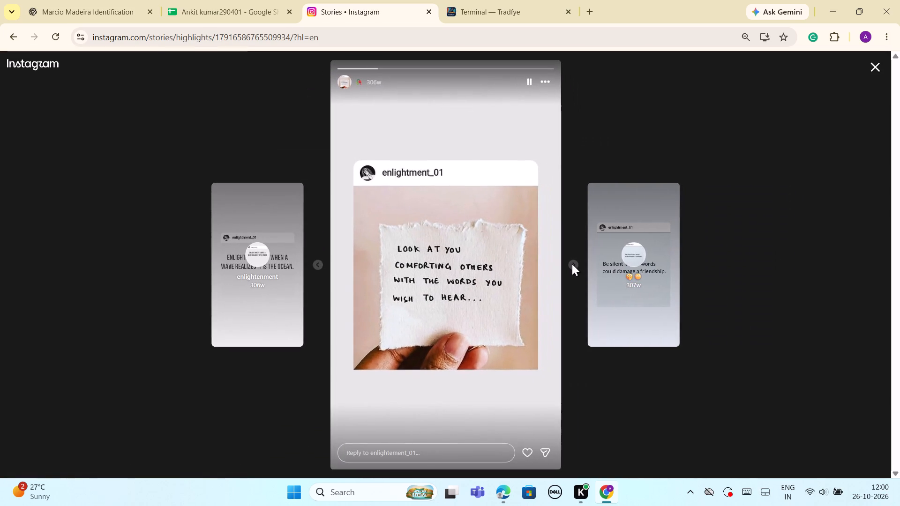
pyautogui.click(572, 264)
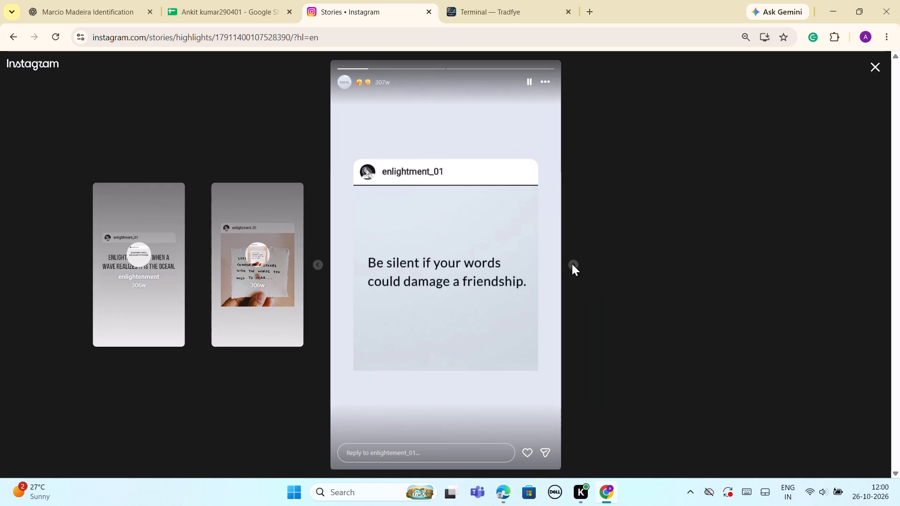
pyautogui.click(572, 264)
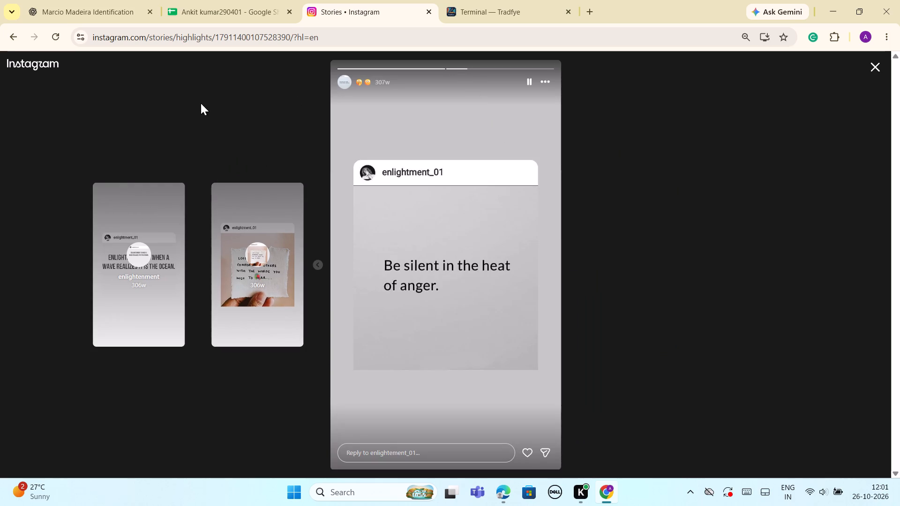
pyautogui.click(326, 15)
pyautogui.click(876, 63)
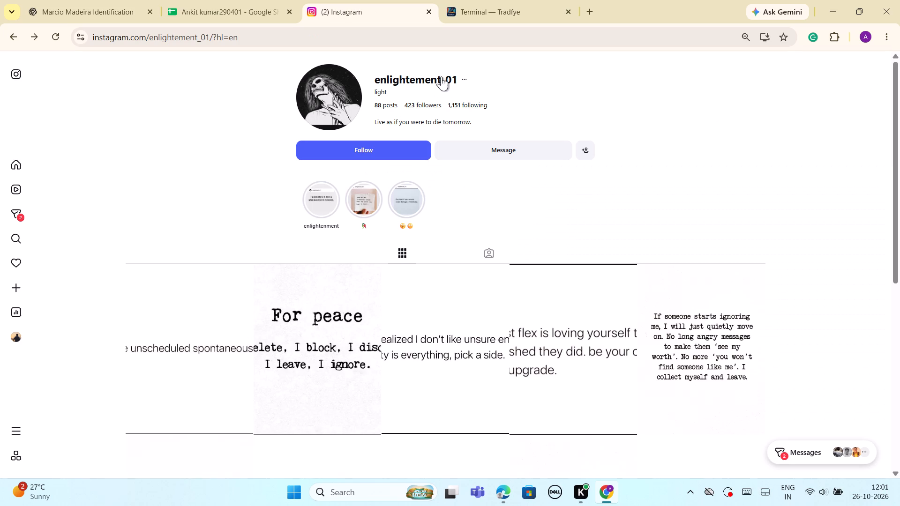
# Open the third account in the profile's followers list and check its account information for a country.
pyautogui.click(416, 104)
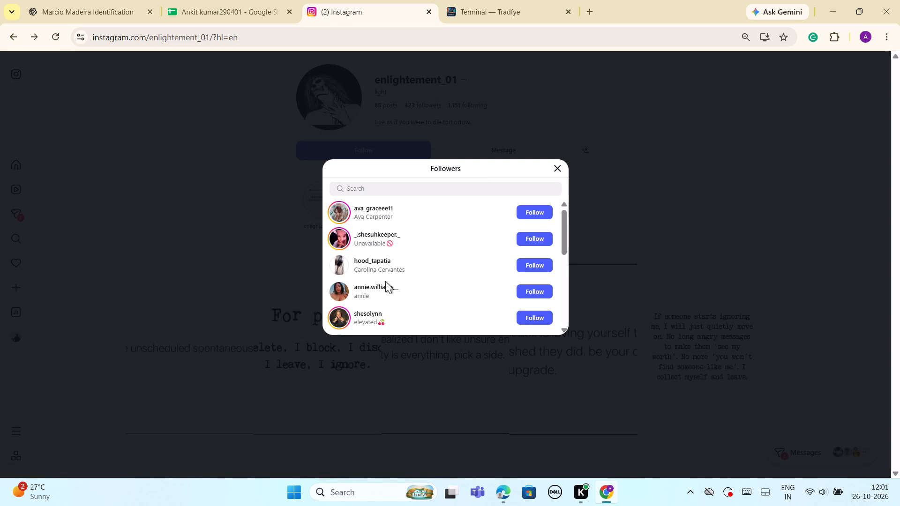
pyautogui.click(371, 261)
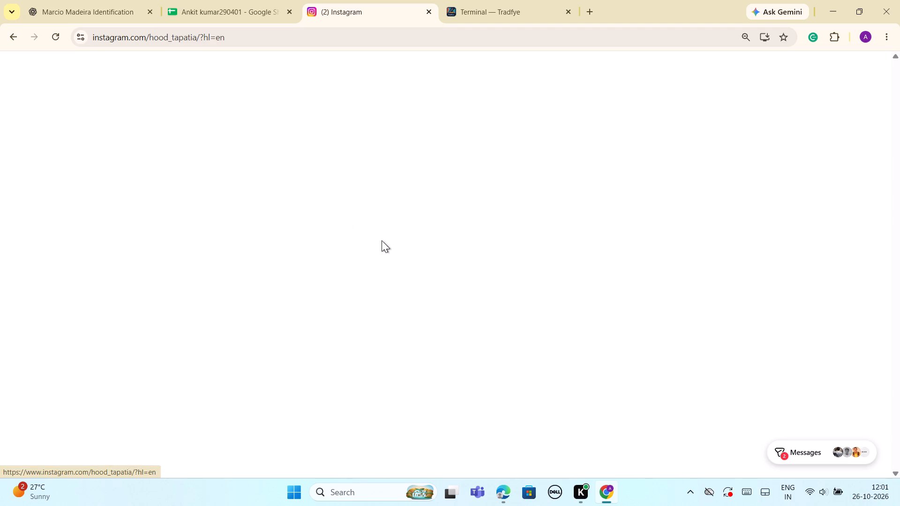
pyautogui.click(445, 80)
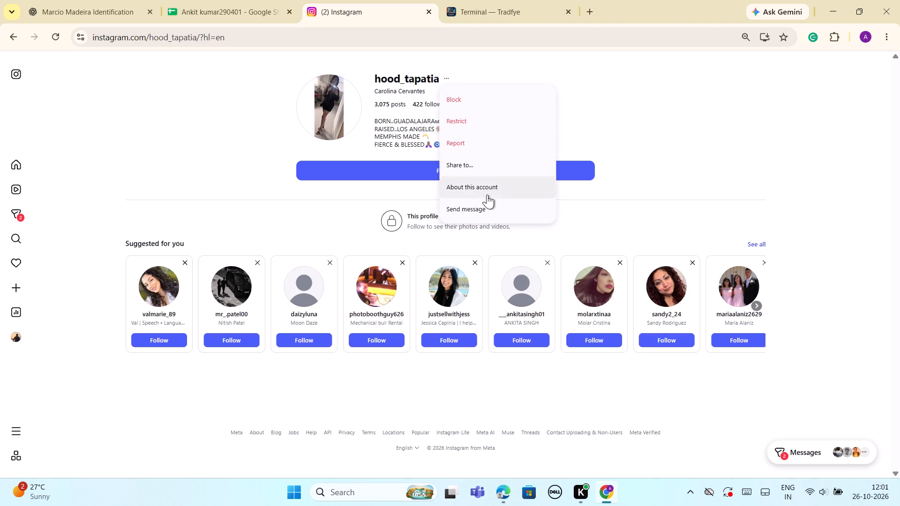
pyautogui.click(486, 194)
pyautogui.click(627, 118)
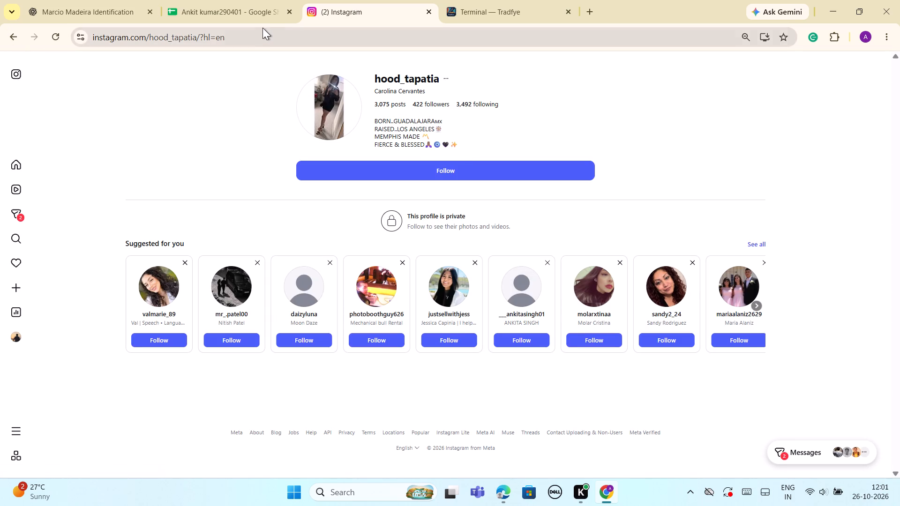
# Return to the row 368 contact's profile, open the second account in its following list, and check its account information for a country.
pyautogui.click(9, 39)
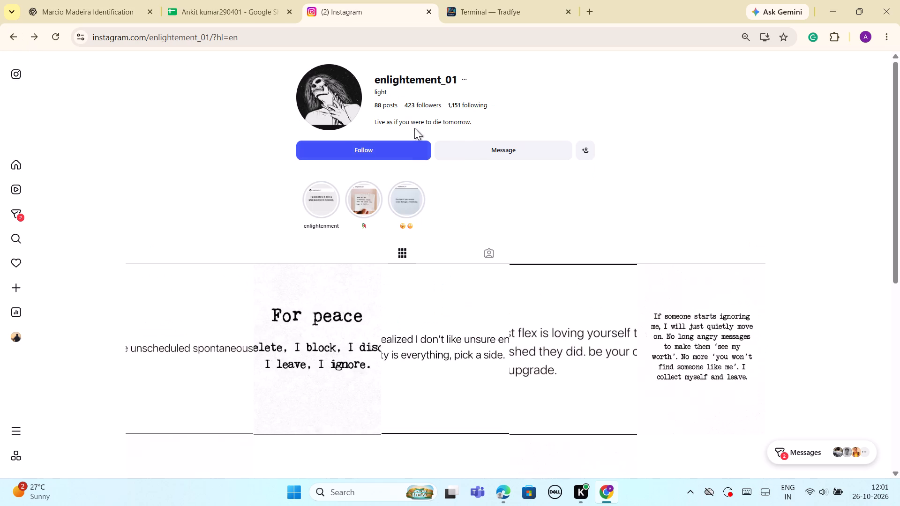
pyautogui.click(473, 105)
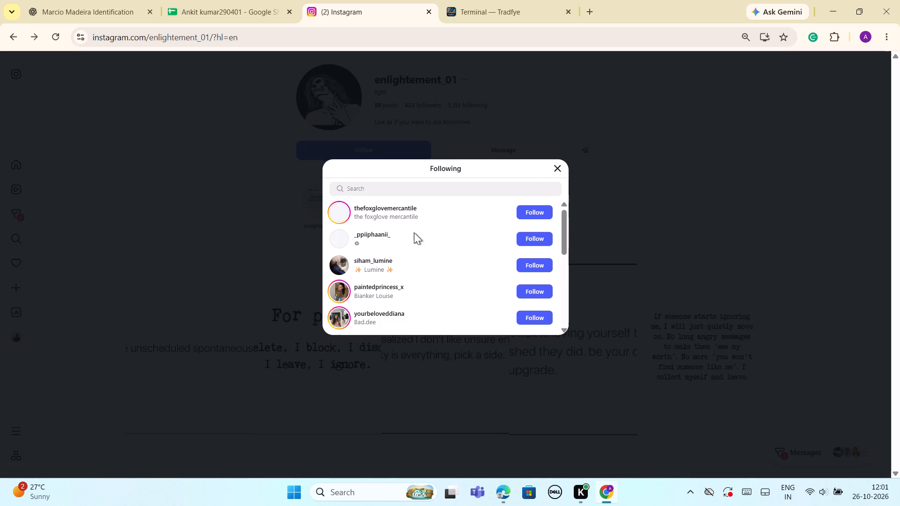
pyautogui.scroll(-2, 385, 268)
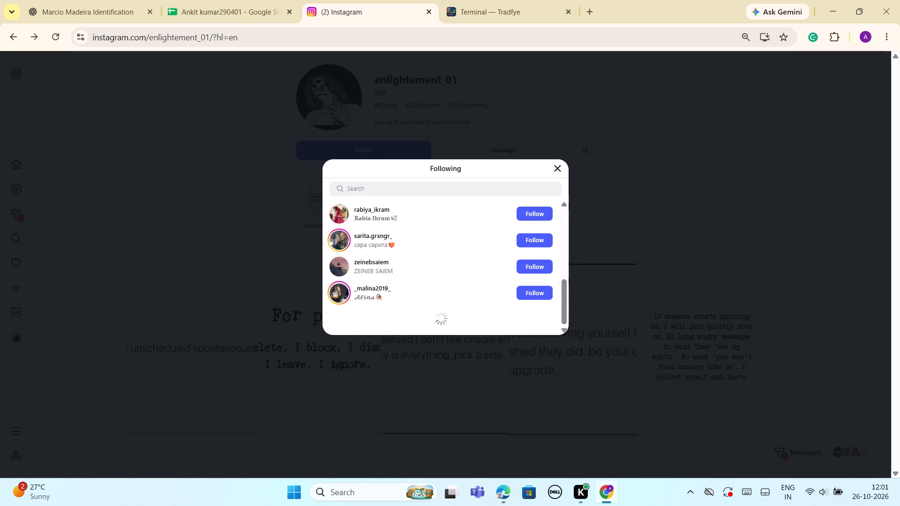
pyautogui.scroll(2, 385, 268)
pyautogui.click(374, 236)
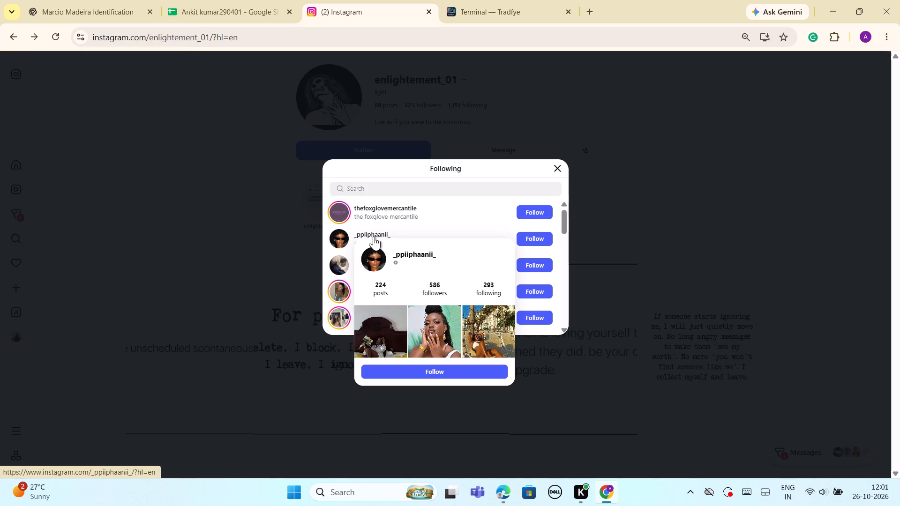
pyautogui.click(444, 79)
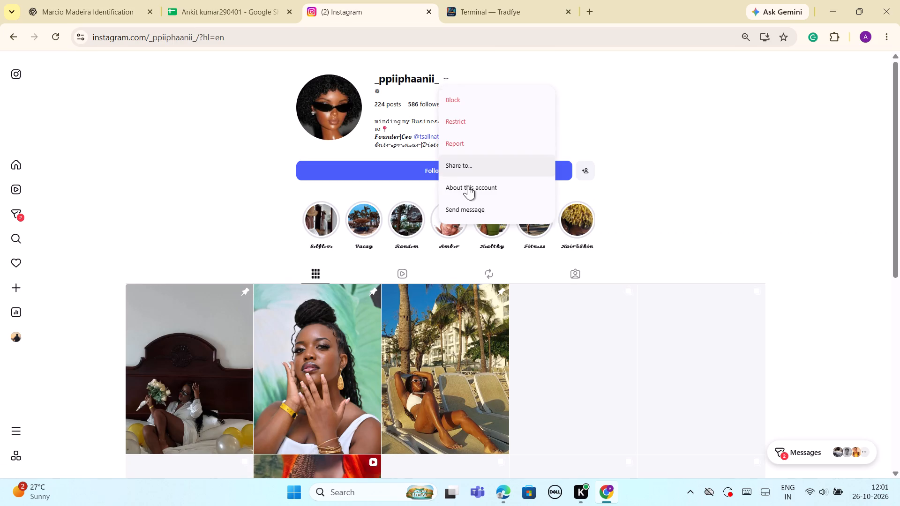
pyautogui.click(468, 188)
pyautogui.click(614, 151)
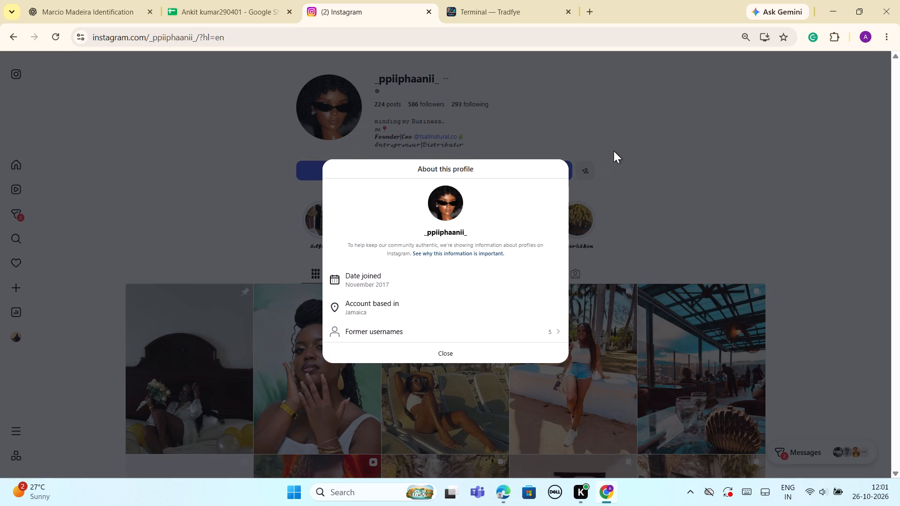
# Enter Jamaica as the country in row 368 of the Google Sheets contact list.
pyautogui.click(211, 22)
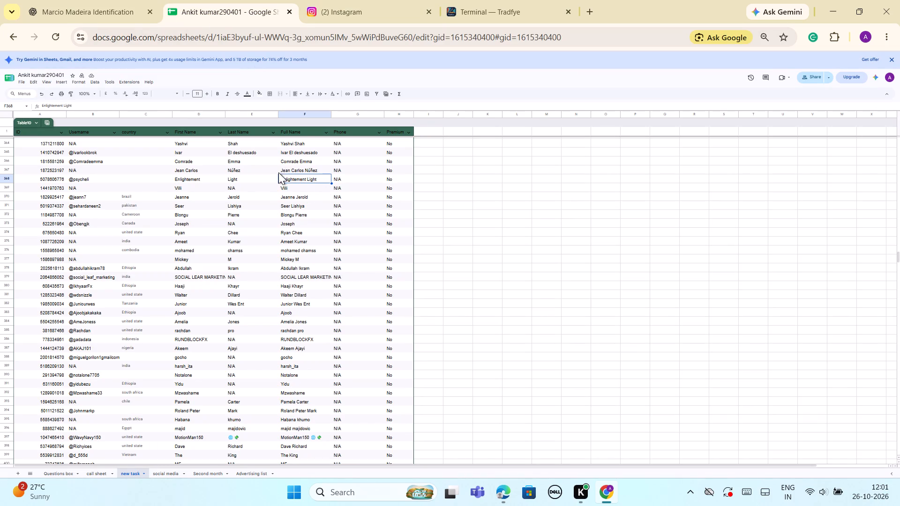
pyautogui.click(142, 182)
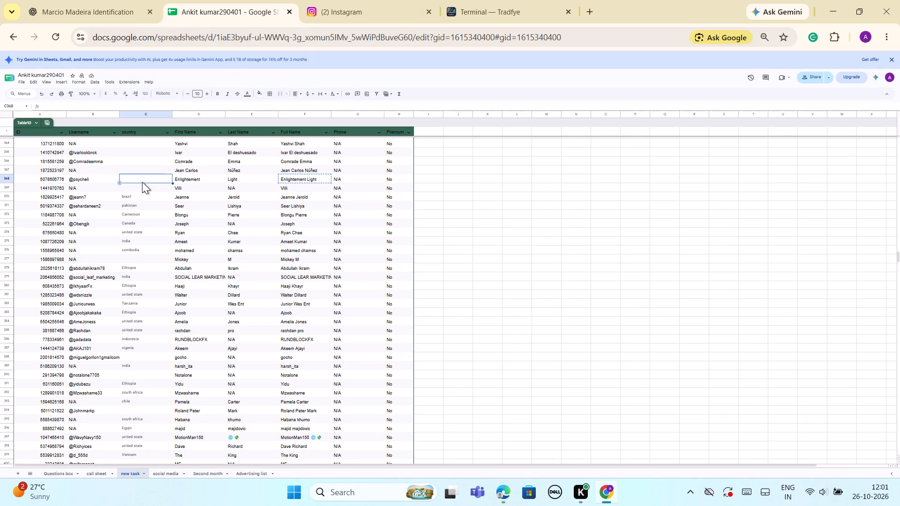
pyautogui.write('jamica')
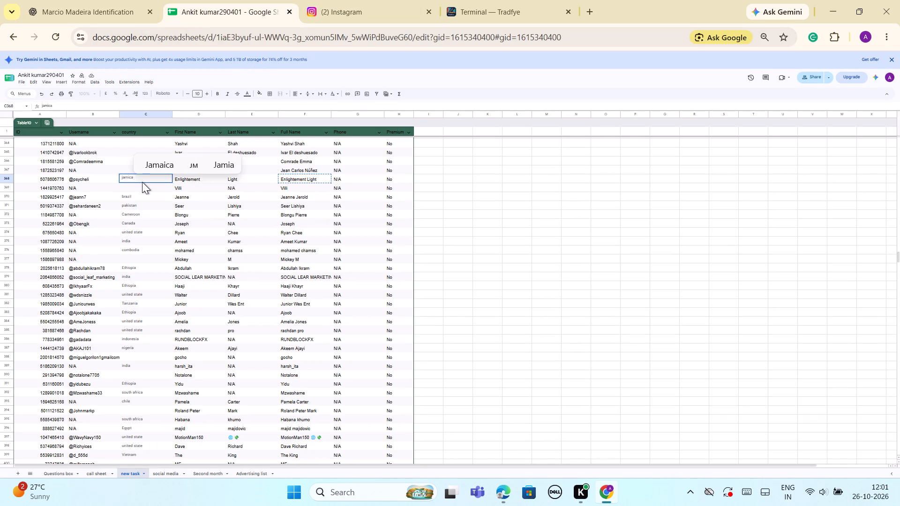
pyautogui.click(149, 168)
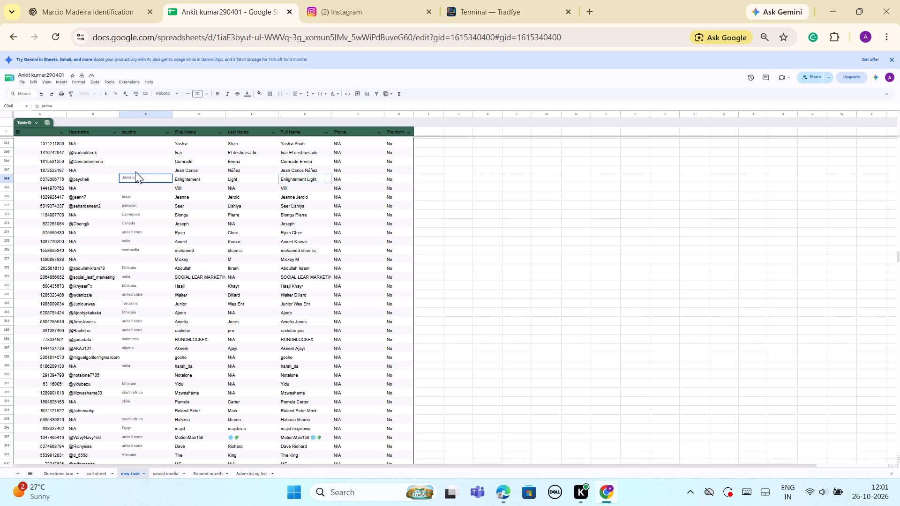
pyautogui.click(112, 174)
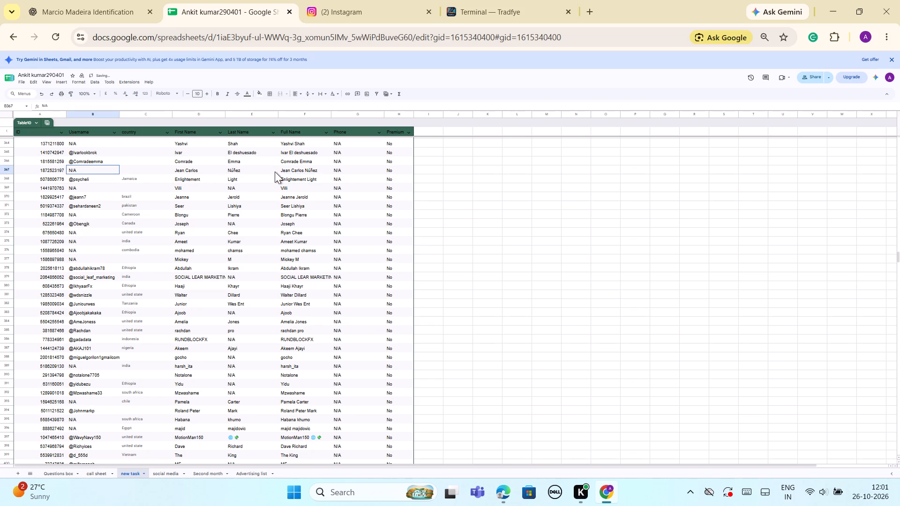
# Copy the full name in row 367, search for it on Instagram, and compare the results with the contact sheet.
pyautogui.rightClick(306, 171)
pyautogui.click(339, 188)
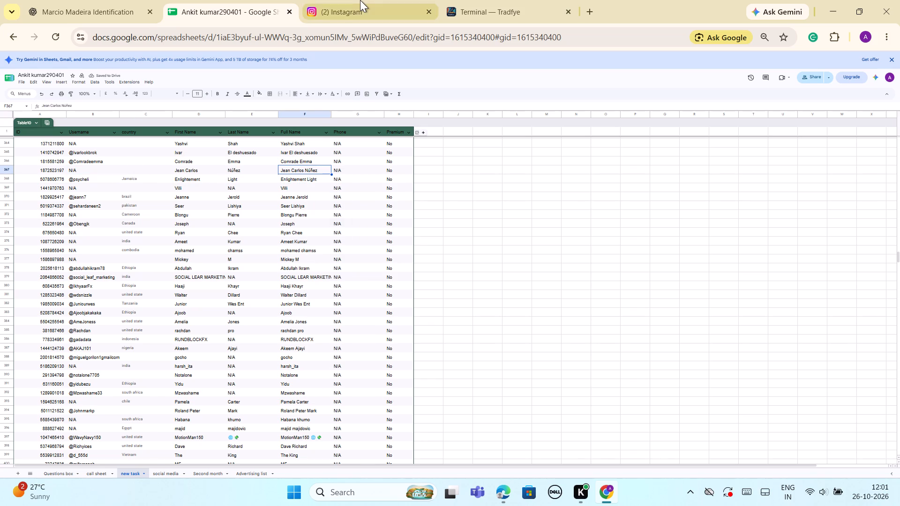
pyautogui.click(359, 4)
pyautogui.click(28, 238)
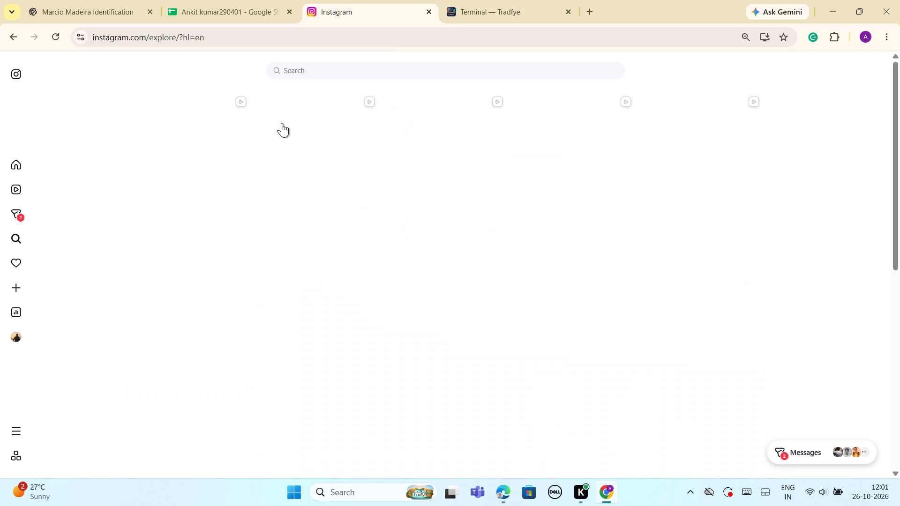
pyautogui.click(307, 71)
pyautogui.rightClick(315, 65)
pyautogui.click(365, 209)
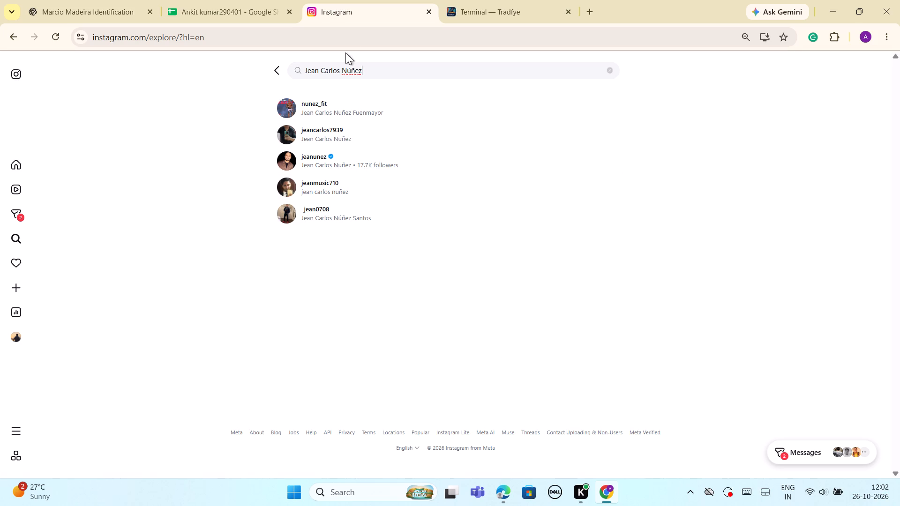
pyautogui.click(246, 14)
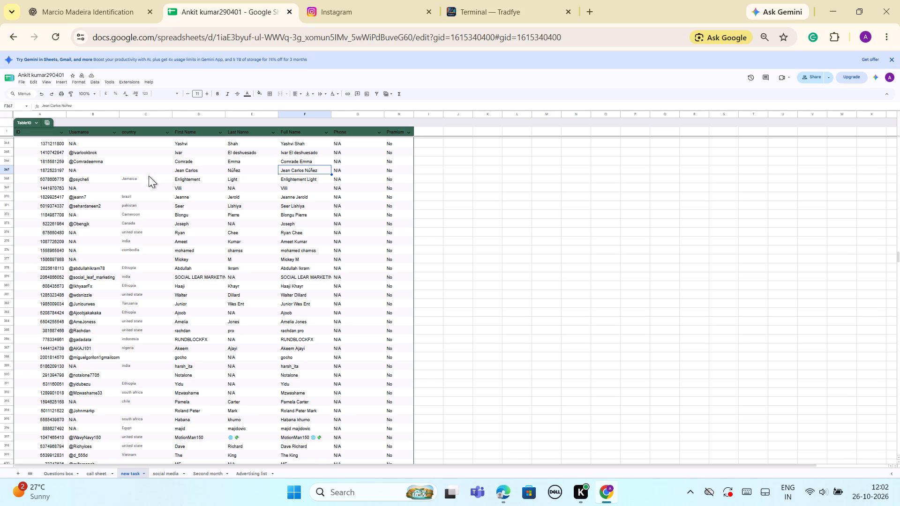
pyautogui.click(356, 18)
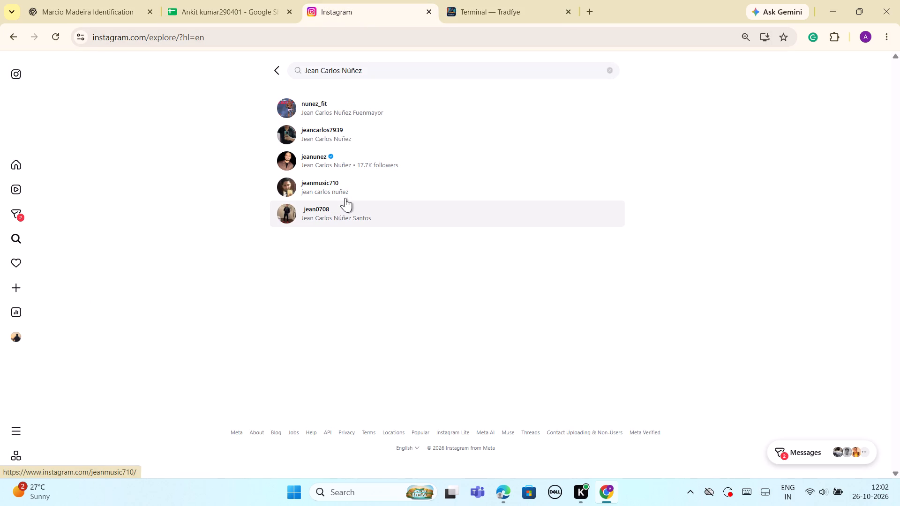
pyautogui.click(221, 12)
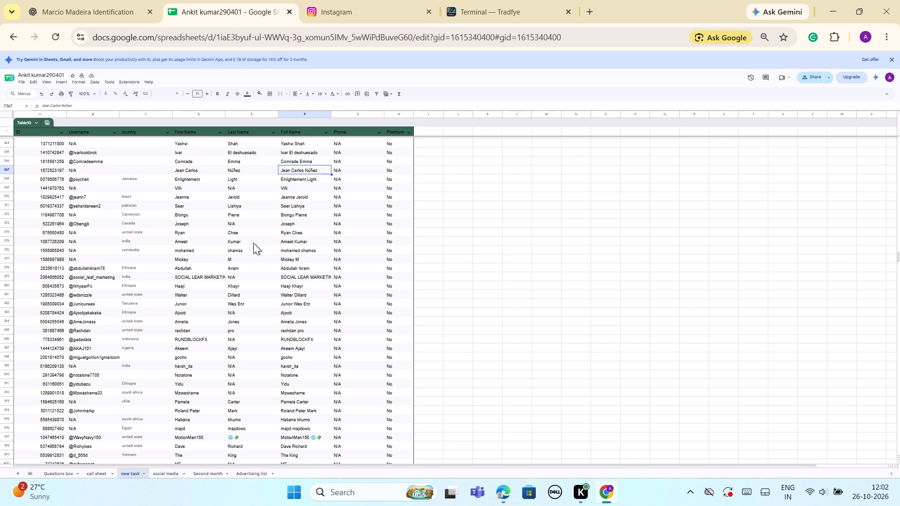
pyautogui.click(364, 3)
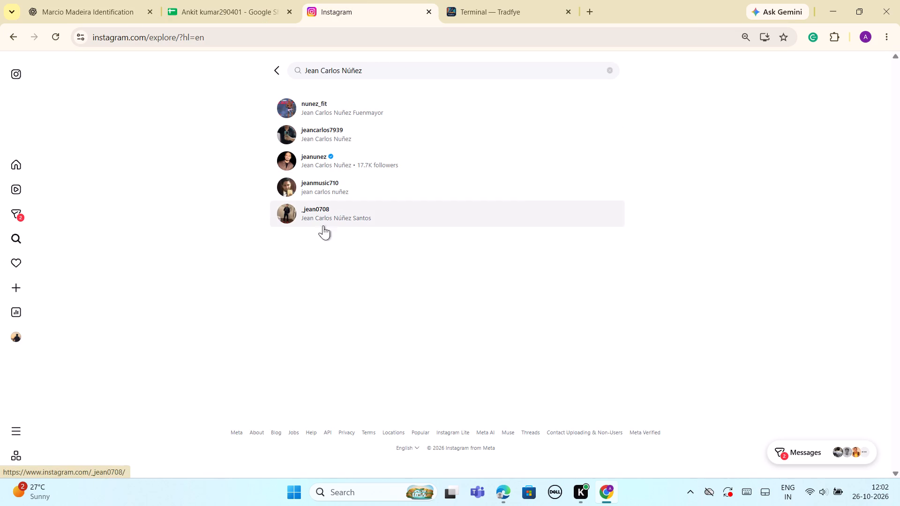
# Open the second profile in the row 367 search results and check its account information for a country.
pyautogui.click(328, 137)
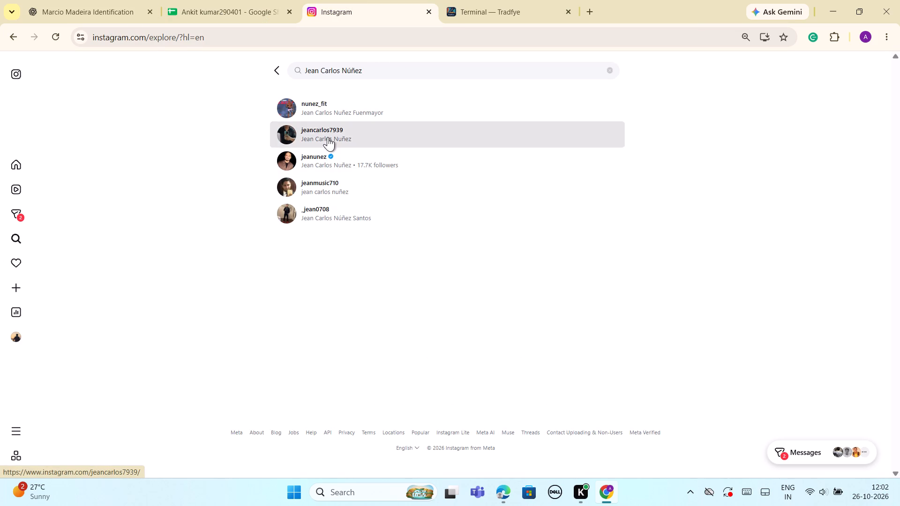
pyautogui.click(455, 76)
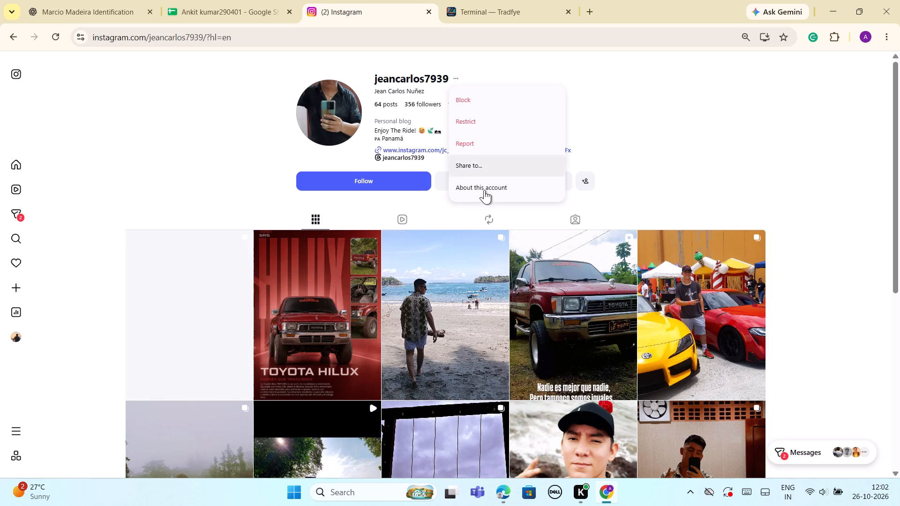
pyautogui.click(481, 185)
pyautogui.click(620, 128)
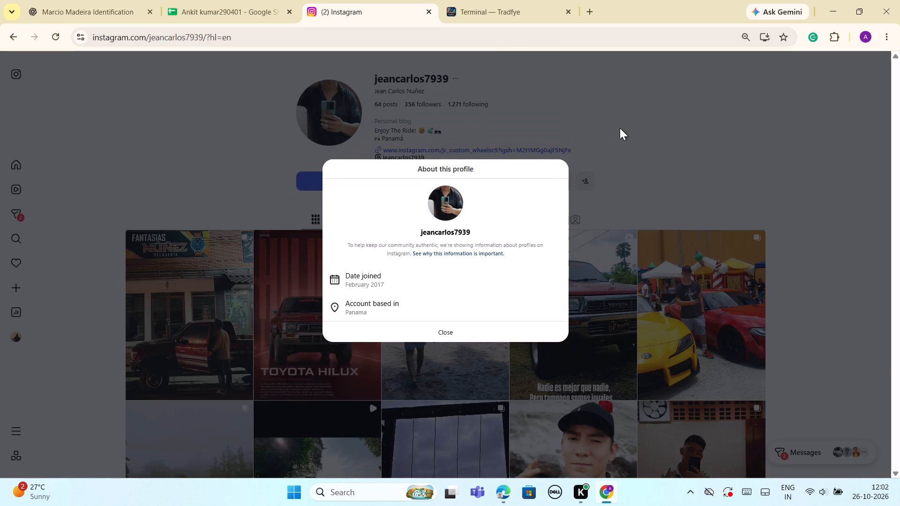
# Enter Panama as the country in row 367 of the Google Sheets contact list.
pyautogui.click(208, 16)
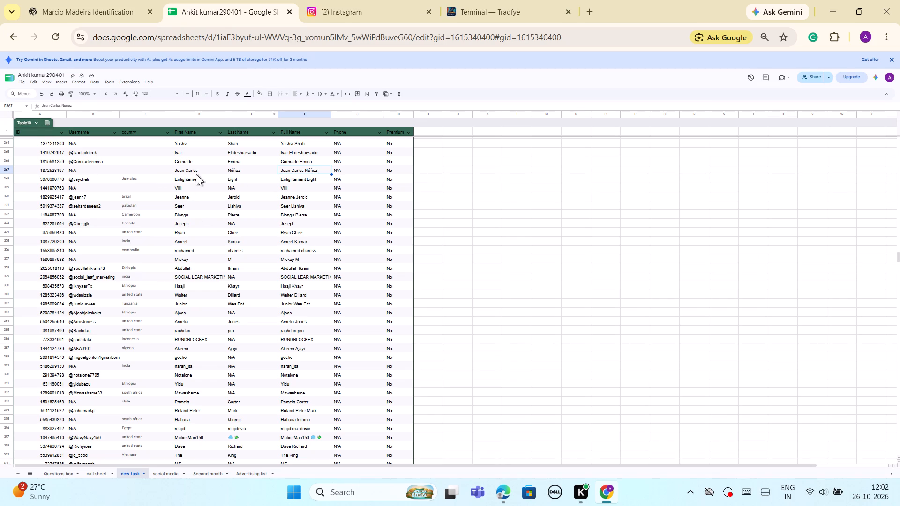
pyautogui.click(142, 172)
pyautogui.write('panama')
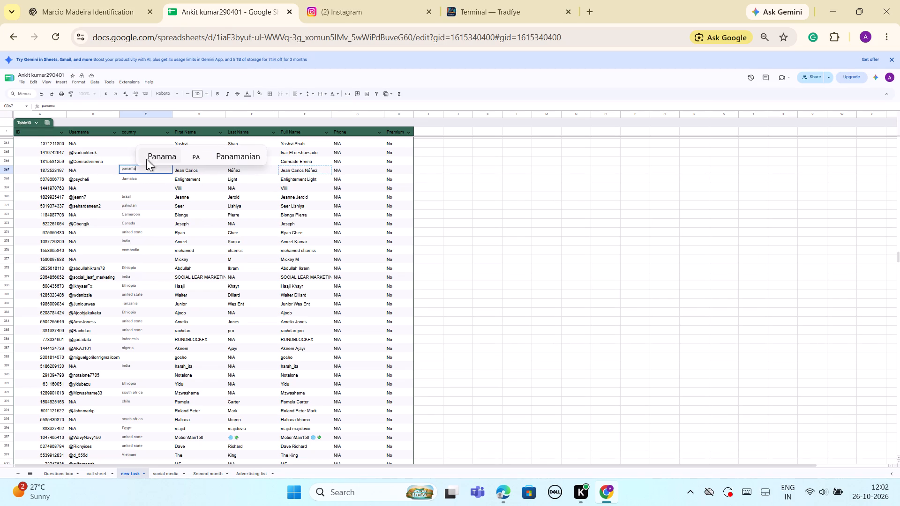
pyautogui.click(148, 150)
pyautogui.click(127, 161)
# Copy the username in row 366 and search for it on Instagram.
pyautogui.click(92, 162)
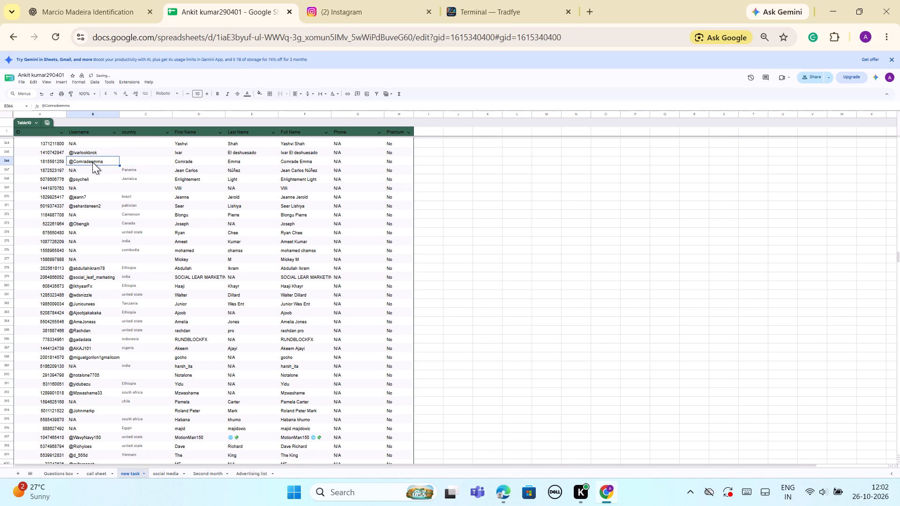
pyautogui.rightClick(92, 162)
pyautogui.click(122, 177)
pyautogui.click(364, 16)
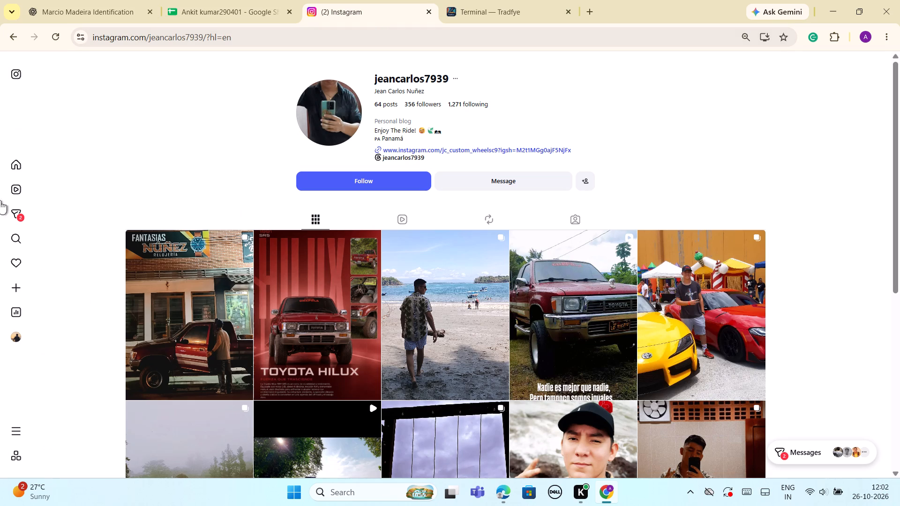
pyautogui.click(18, 243)
pyautogui.click(306, 68)
pyautogui.rightClick(308, 68)
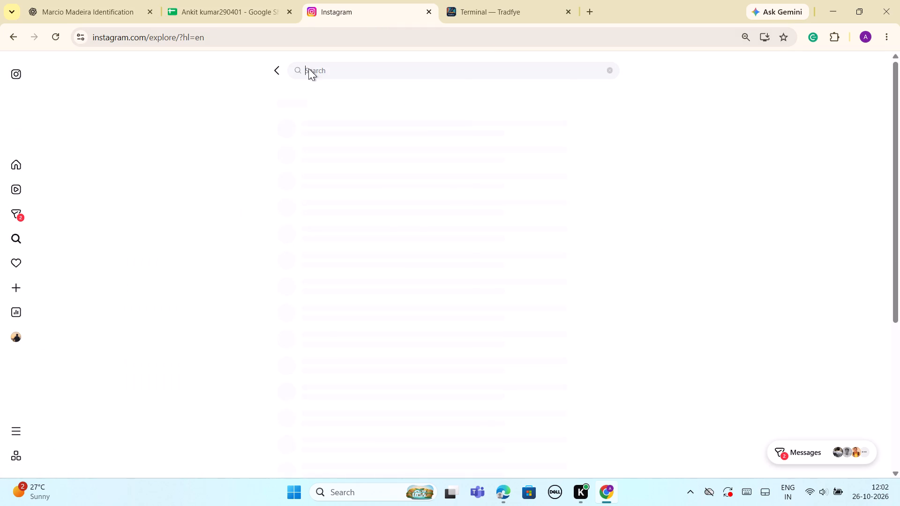
pyautogui.click(352, 212)
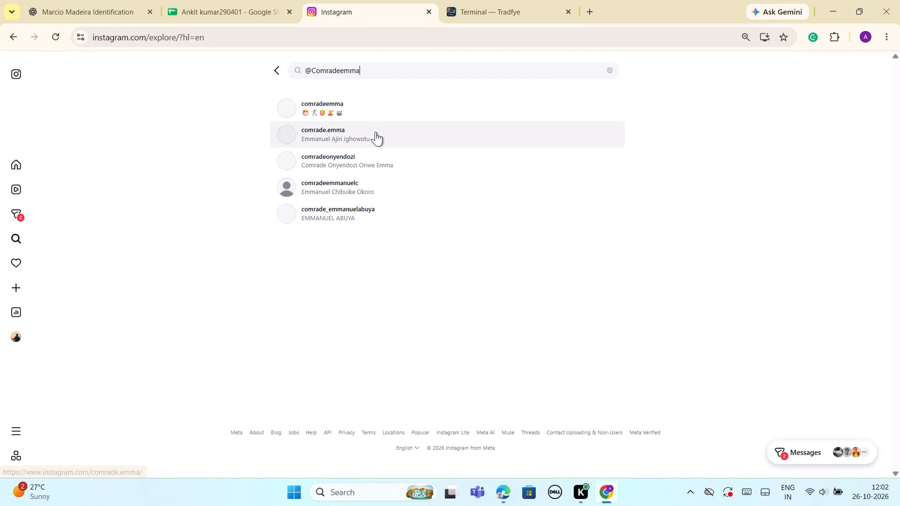
# Open the first profile in the row 366 search results, check its account information, and try its following and followers lists for country clues.
pyautogui.click(329, 105)
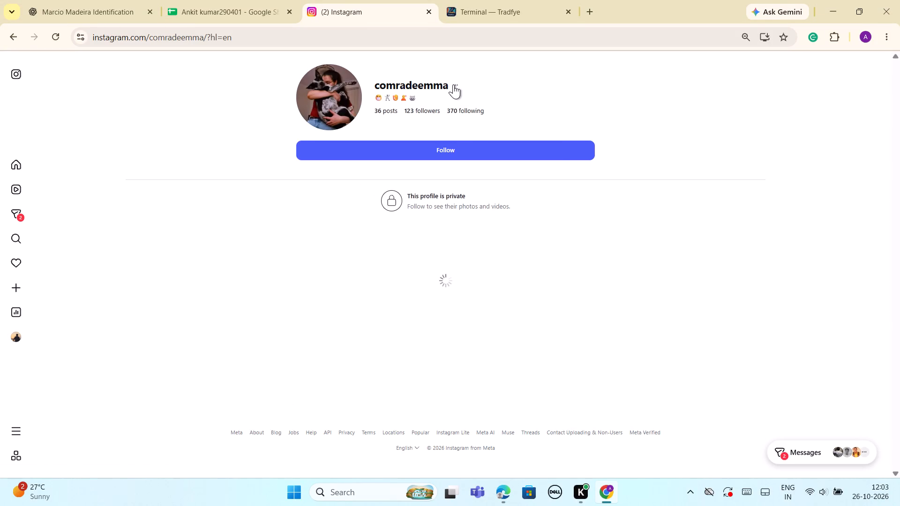
pyautogui.click(453, 84)
pyautogui.click(475, 188)
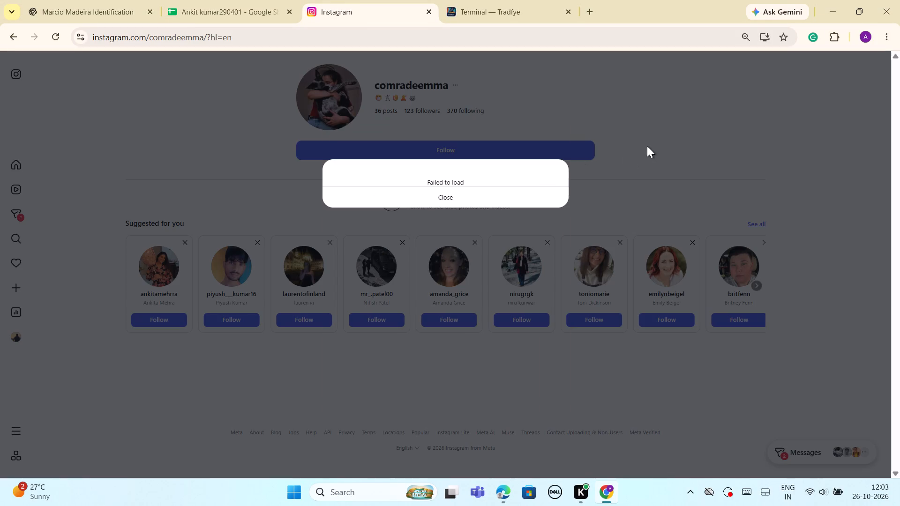
pyautogui.click(647, 144)
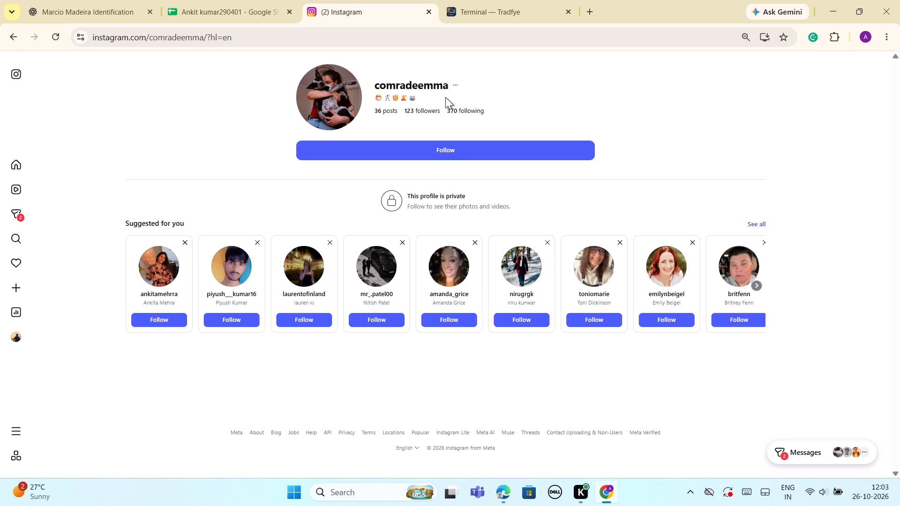
pyautogui.click(459, 107)
pyautogui.click(420, 109)
# Search Instagram for the row 366 username again and compare the results with the contact's names in the sheet.
pyautogui.click(14, 233)
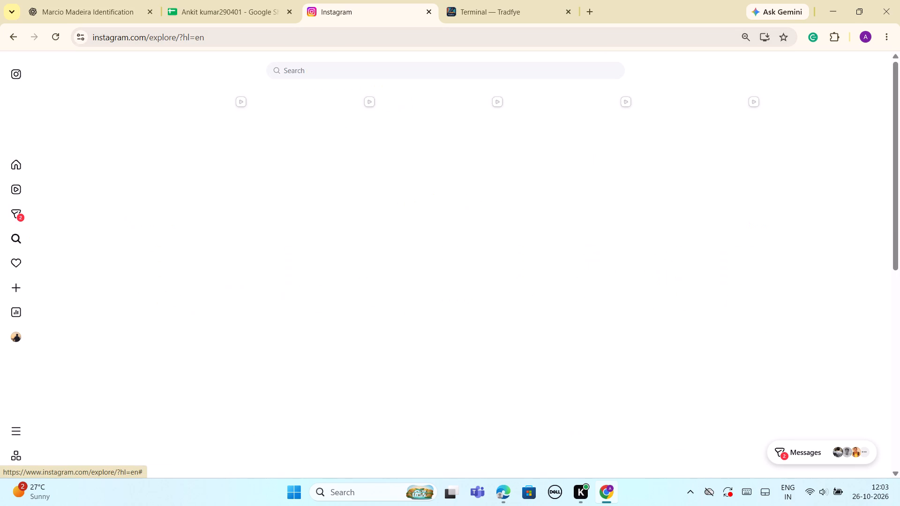
pyautogui.click(381, 63)
pyautogui.rightClick(373, 69)
pyautogui.click(413, 211)
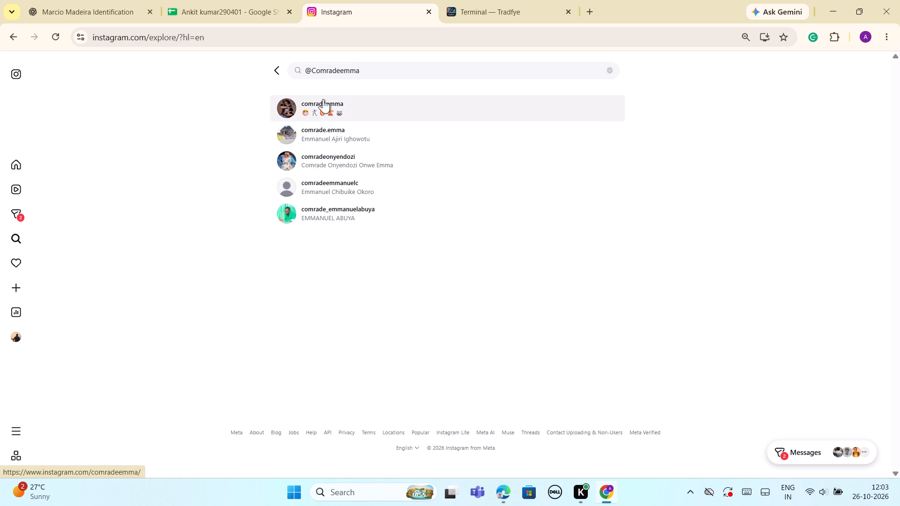
pyautogui.click(220, 19)
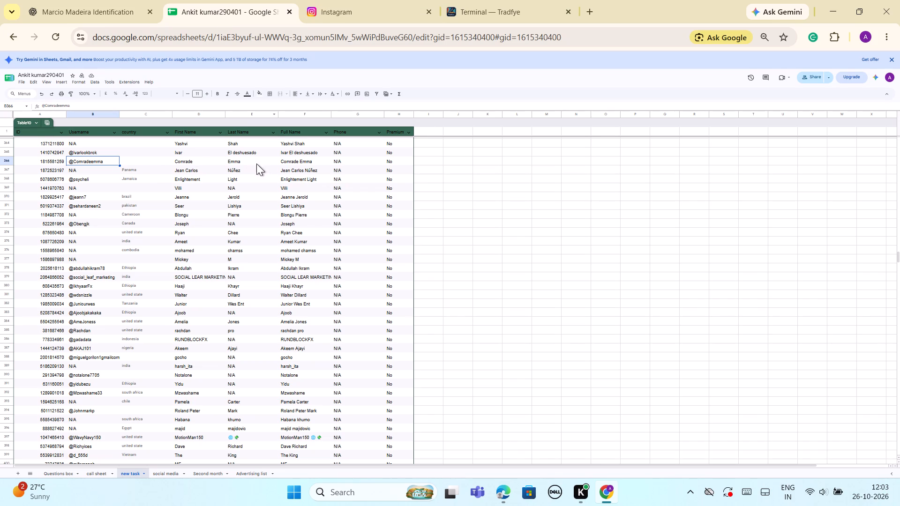
pyautogui.click(377, 13)
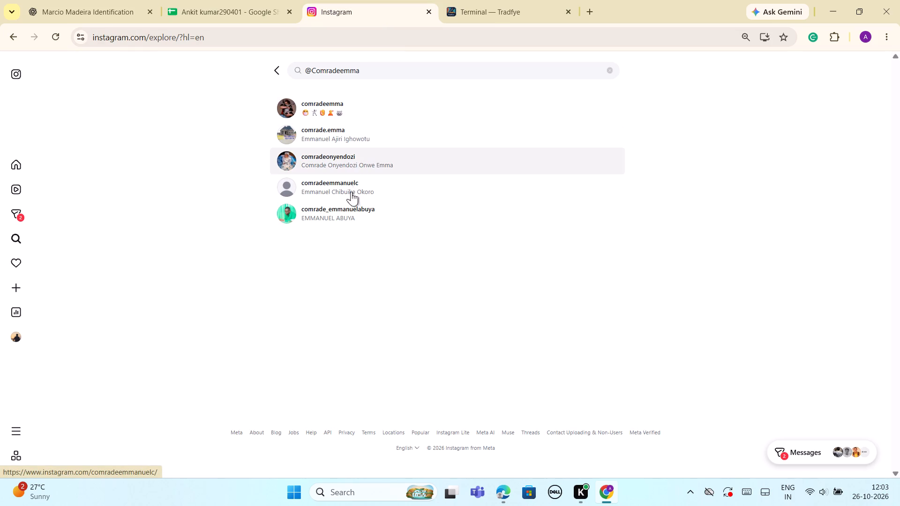
# Reopen the first matching profile and try to view its followers list and profile picture.
pyautogui.click(329, 106)
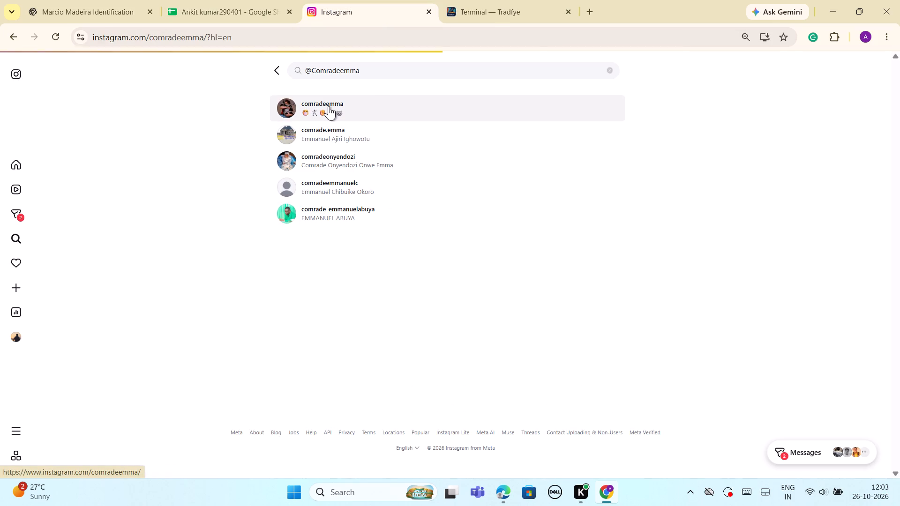
pyautogui.click(424, 111)
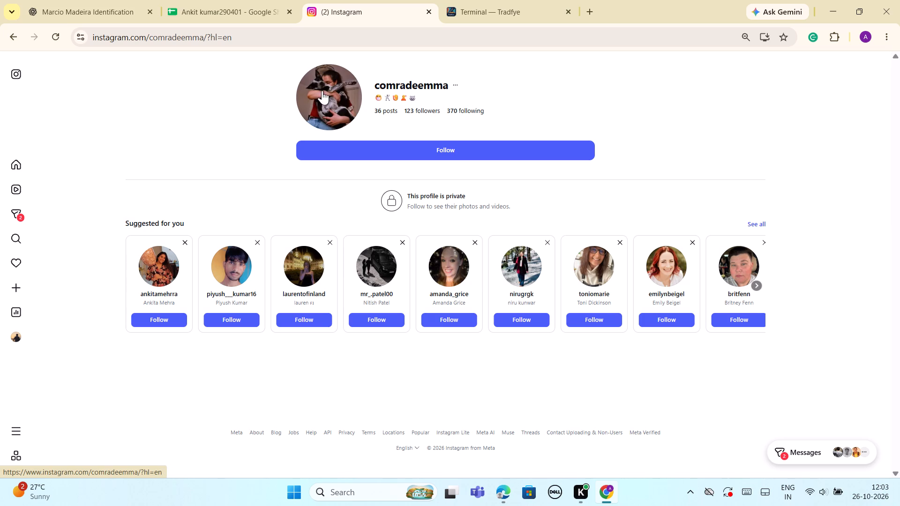
pyautogui.click(326, 93)
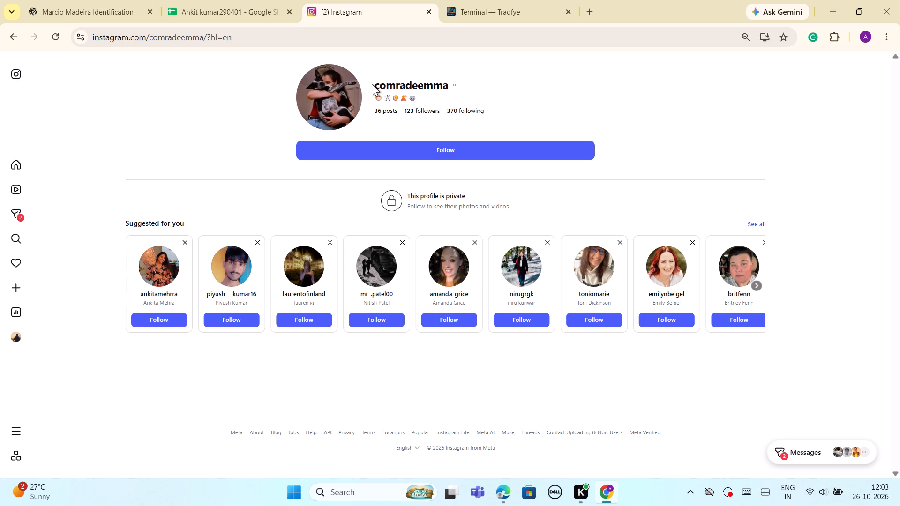
# Copy the username shown in the profile's header.
pyautogui.moveTo(372, 84); pyautogui.dragTo(450, 86)
pyautogui.rightClick(450, 86)
pyautogui.click(465, 101)
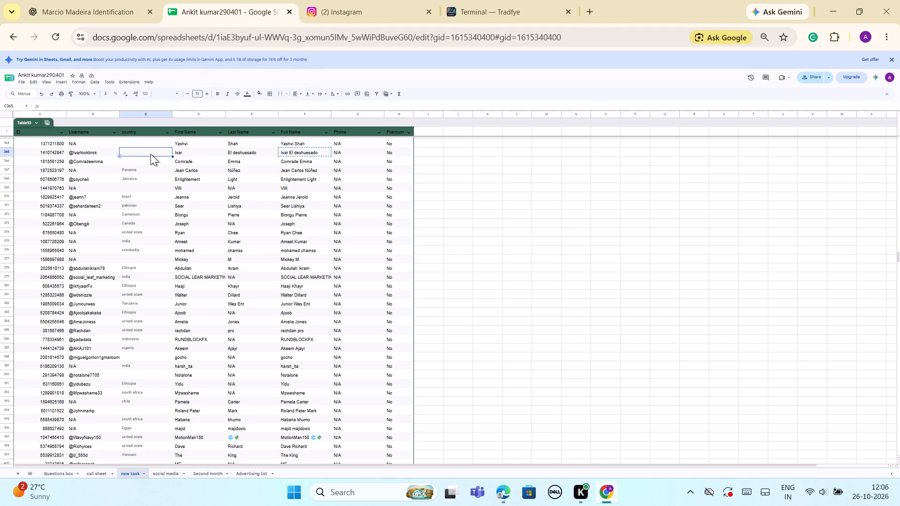
# Enter mexico as the country in row 365 of the contact sheet.
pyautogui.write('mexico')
pyautogui.click(153, 171)
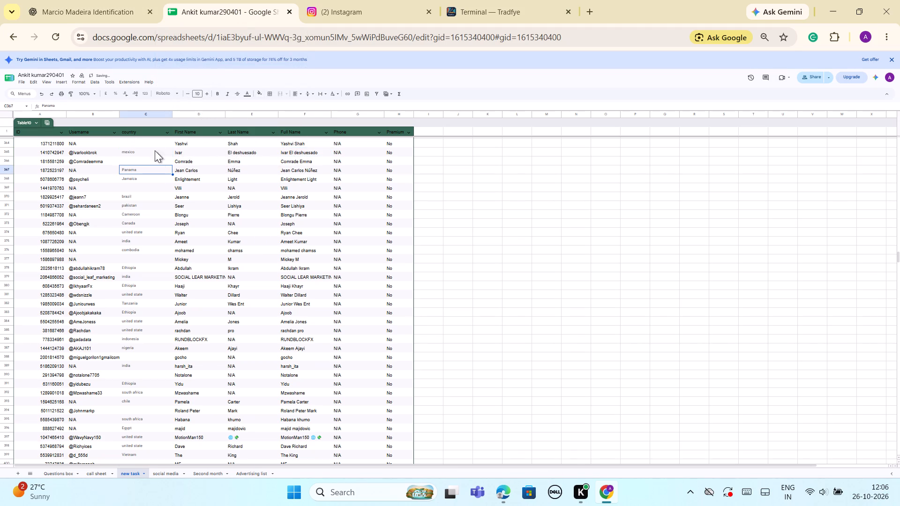
# Copy the full name from row 364 and search for it on Instagram.
pyautogui.click(295, 144)
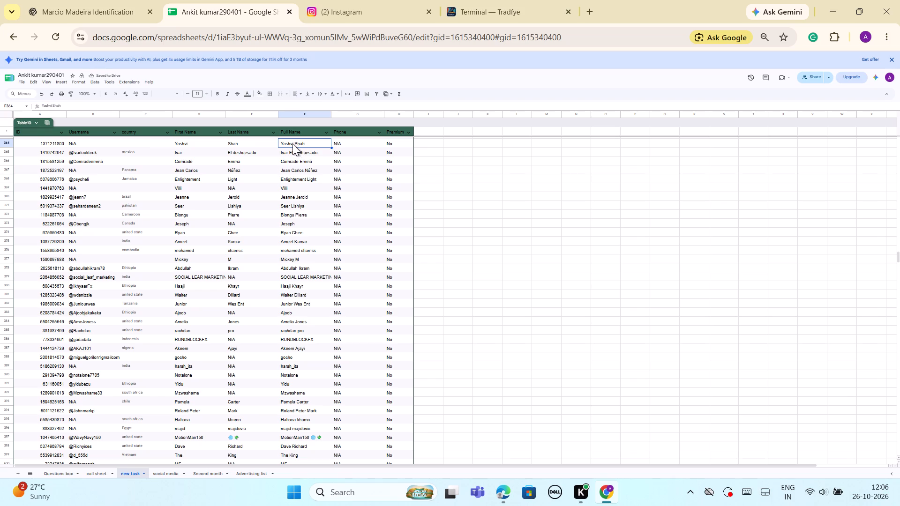
pyautogui.rightClick(291, 143)
pyautogui.click(315, 161)
pyautogui.click(373, 15)
pyautogui.click(10, 231)
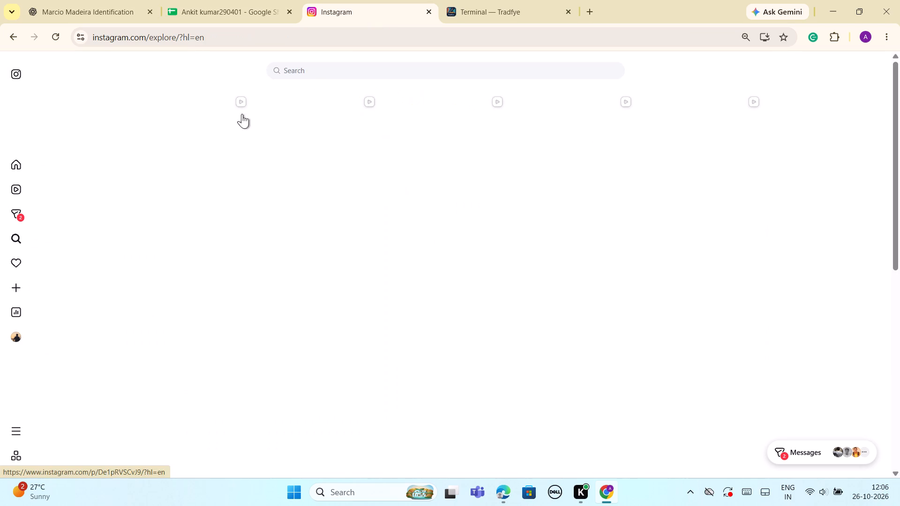
pyautogui.click(307, 74)
pyautogui.rightClick(307, 74)
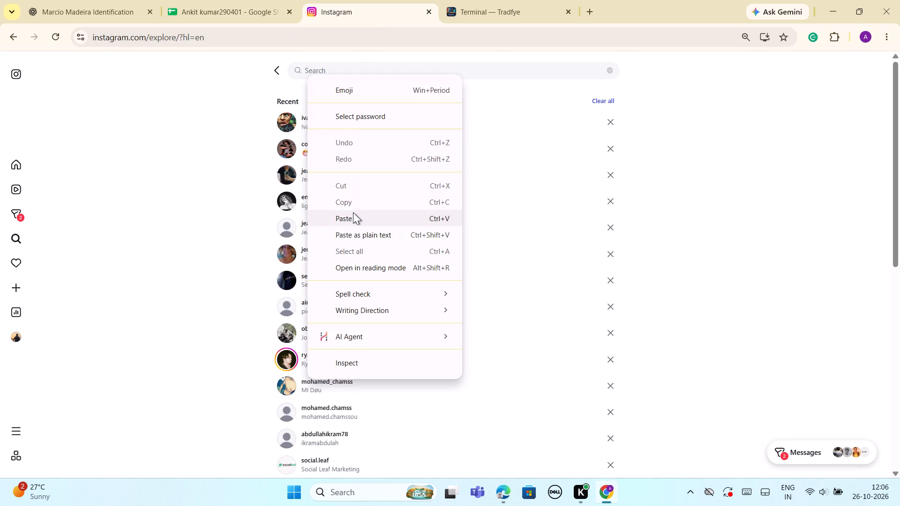
pyautogui.click(353, 215)
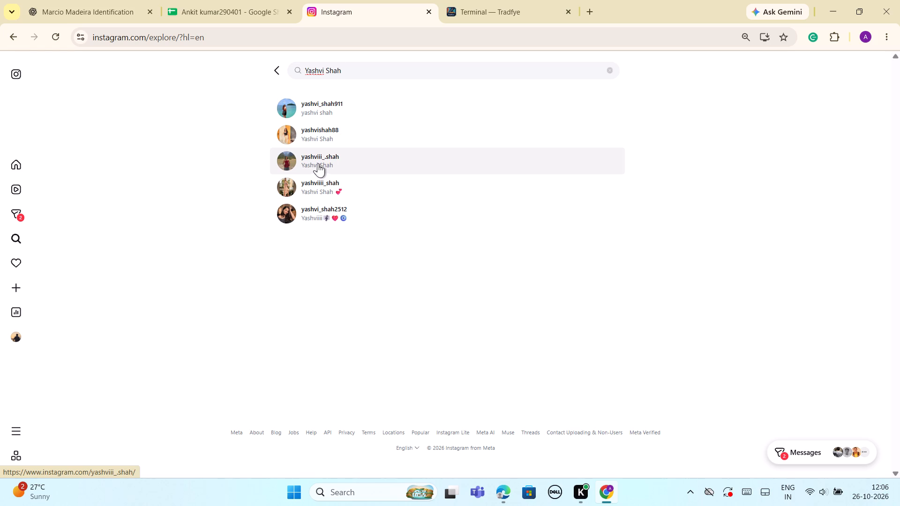
# Open the third matching Instagram profile, view its About this account details, and examine its posts for clues to the country.
pyautogui.click(334, 156)
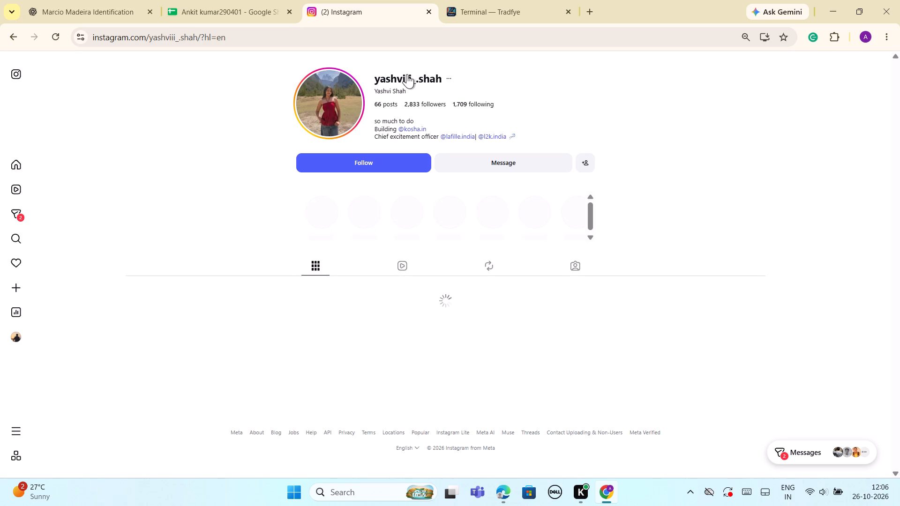
pyautogui.click(454, 76)
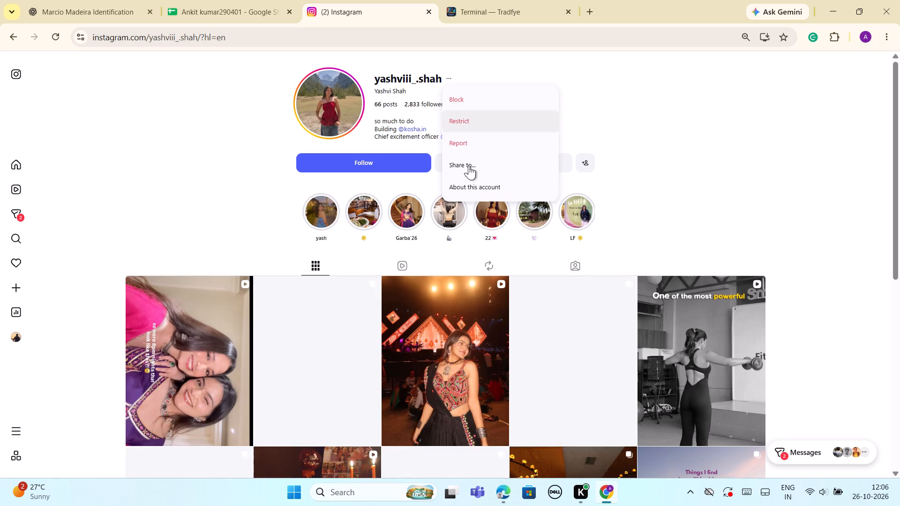
pyautogui.click(466, 186)
pyautogui.click(637, 138)
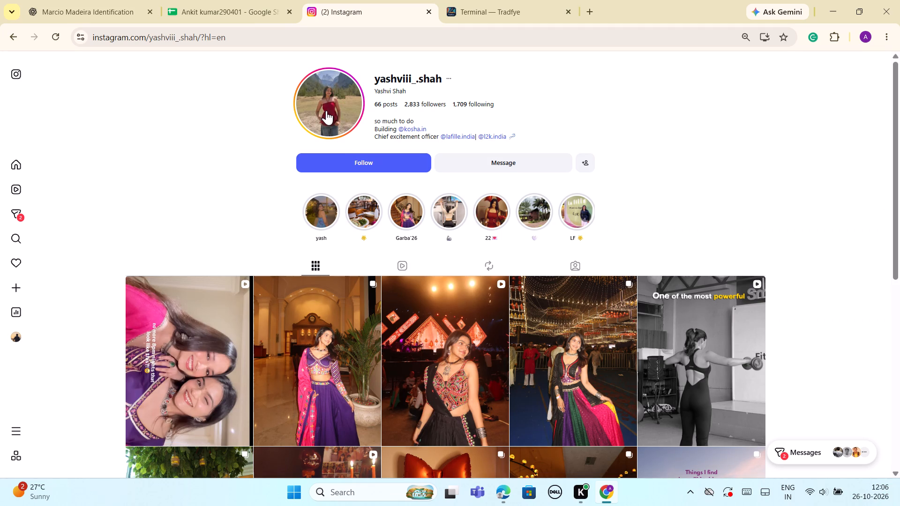
pyautogui.scroll(-1, 615, 346)
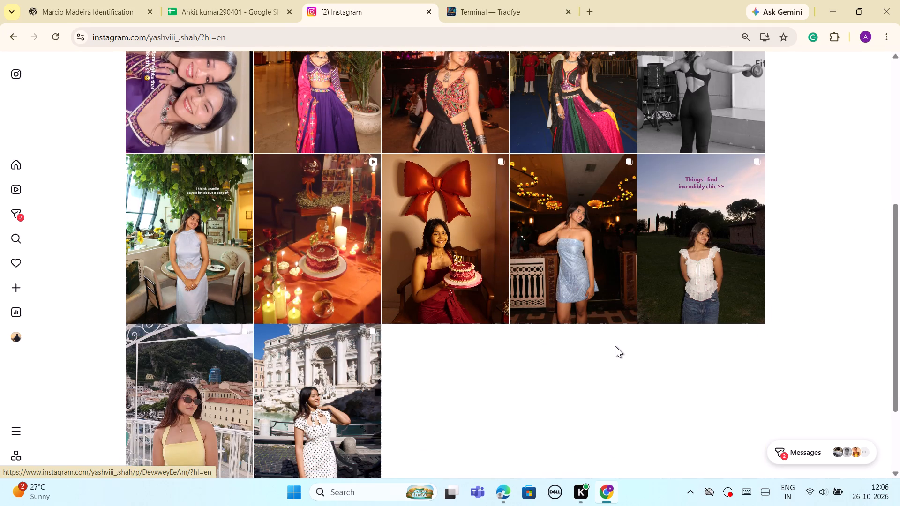
pyautogui.scroll(-1, 609, 344)
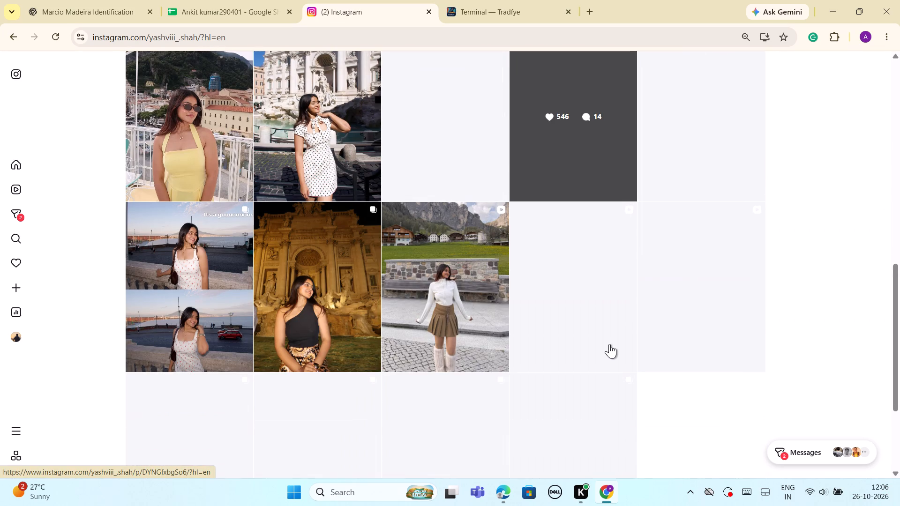
pyautogui.scroll(-1, 610, 340)
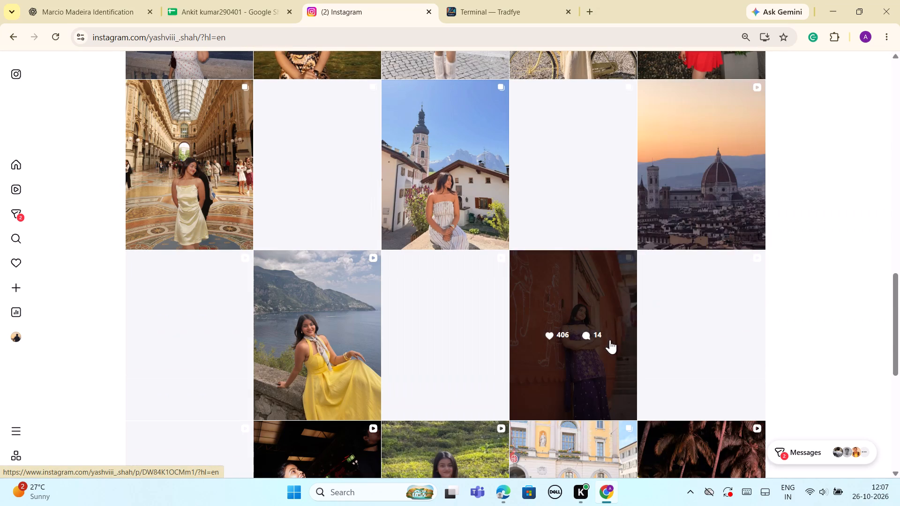
pyautogui.scroll(-2, 610, 340)
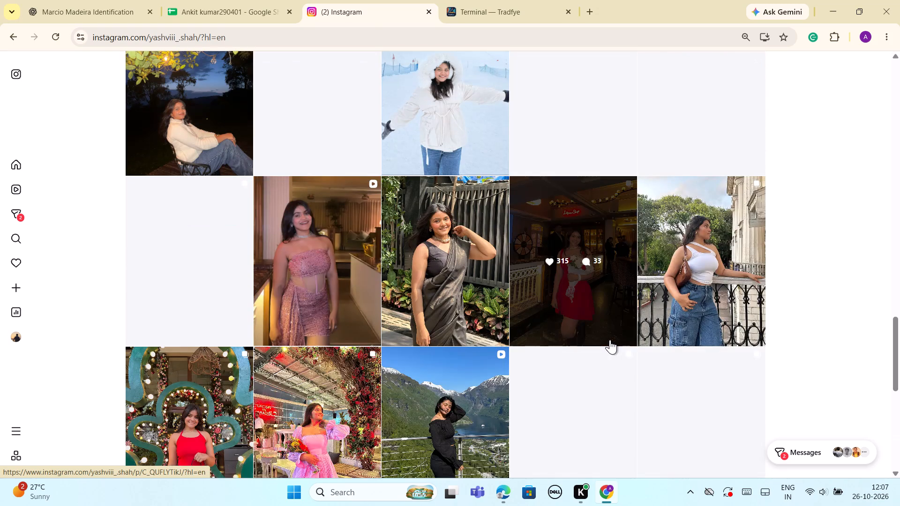
pyautogui.scroll(-2, 610, 340)
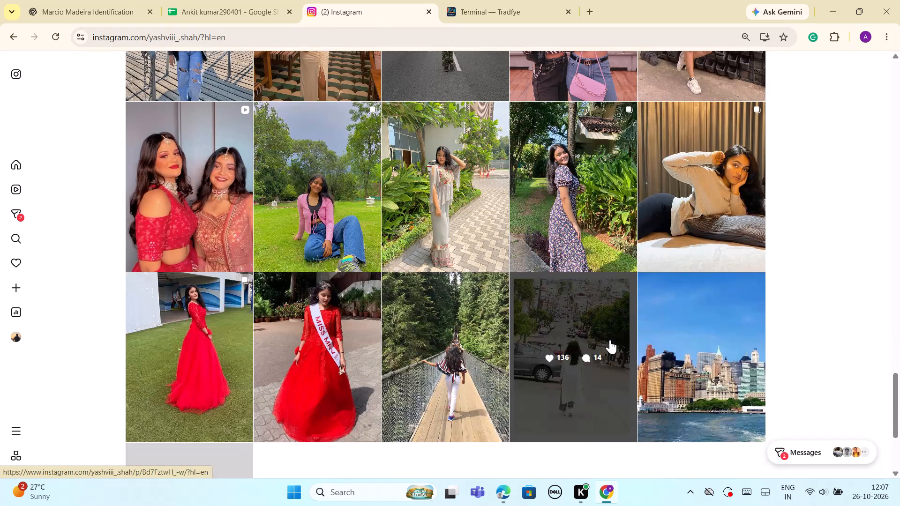
pyautogui.scroll(4, 610, 340)
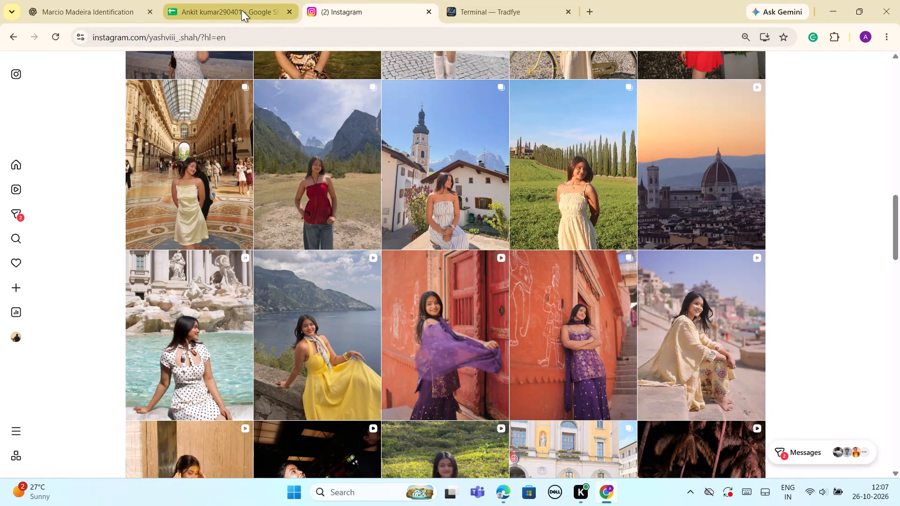
# Switch back to the Google Sheets contact list and enter india as the country in row 364.
pyautogui.click(241, 10)
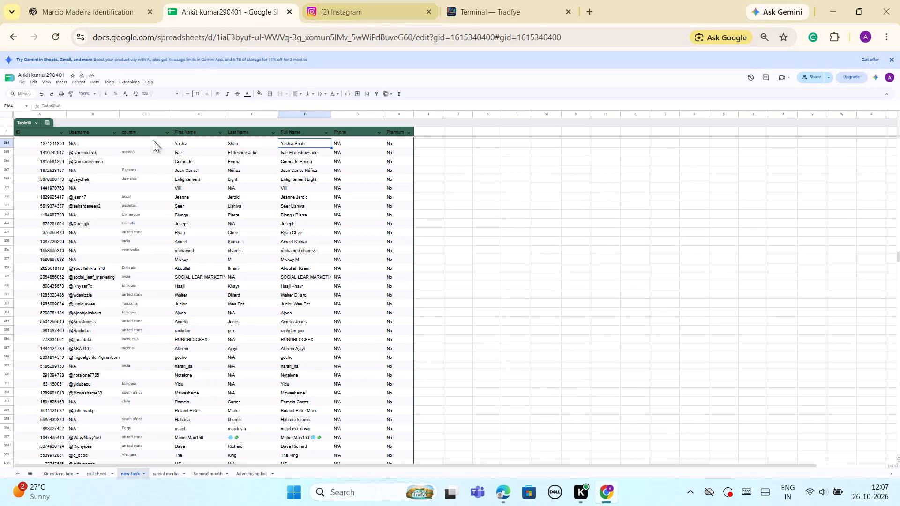
pyautogui.click(143, 144)
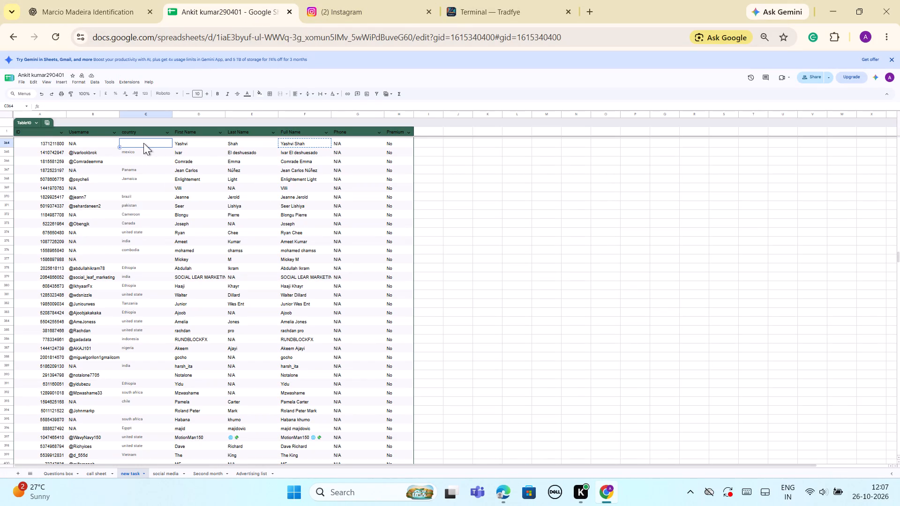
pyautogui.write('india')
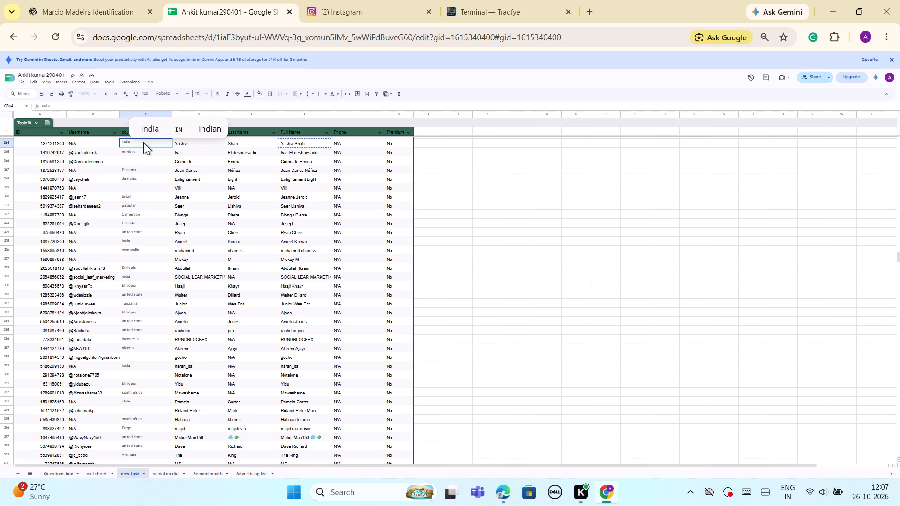
pyautogui.scroll(1, 198, 194)
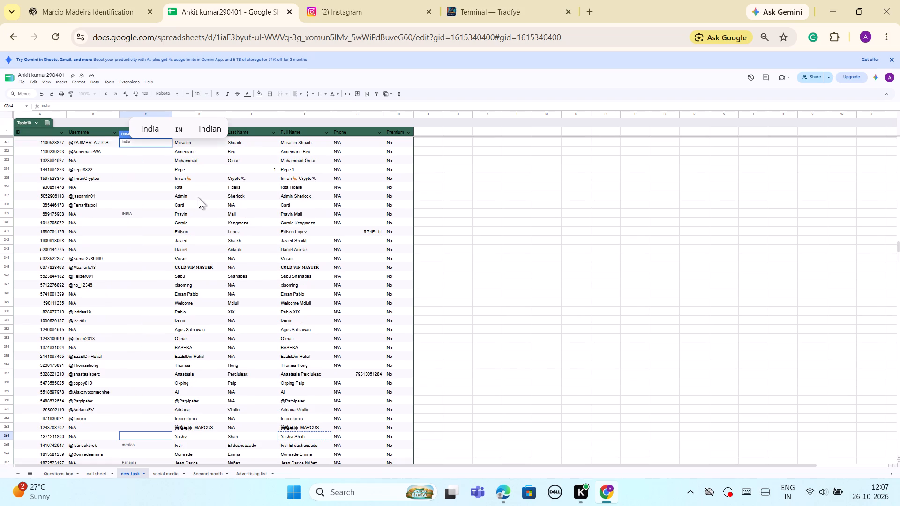
pyautogui.scroll(1, 147, 320)
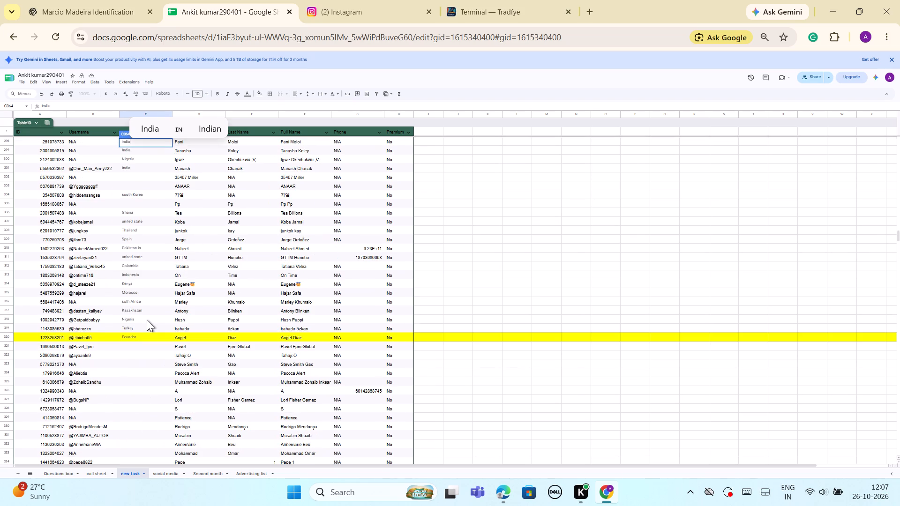
pyautogui.scroll(-1, 147, 320)
pyautogui.click(143, 429)
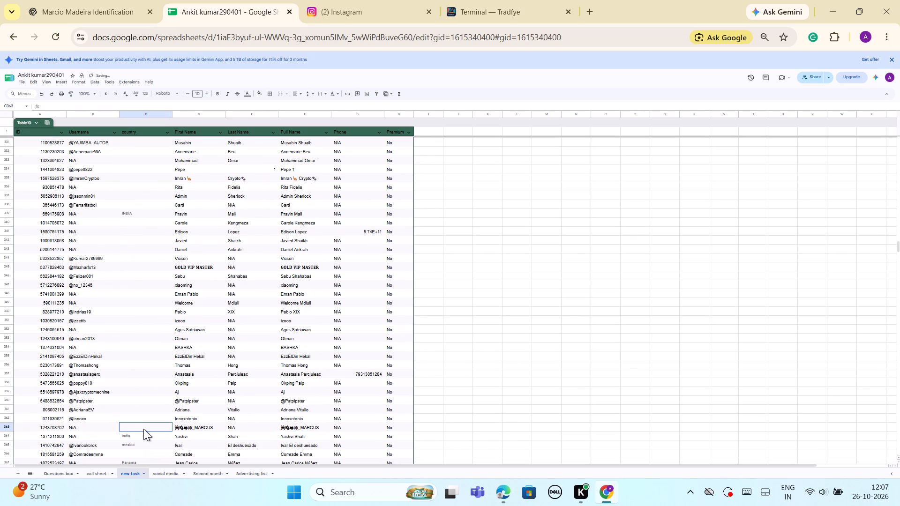
# Copy the full name from row 363 and search for it on Instagram.
pyautogui.click(82, 431)
pyautogui.click(139, 427)
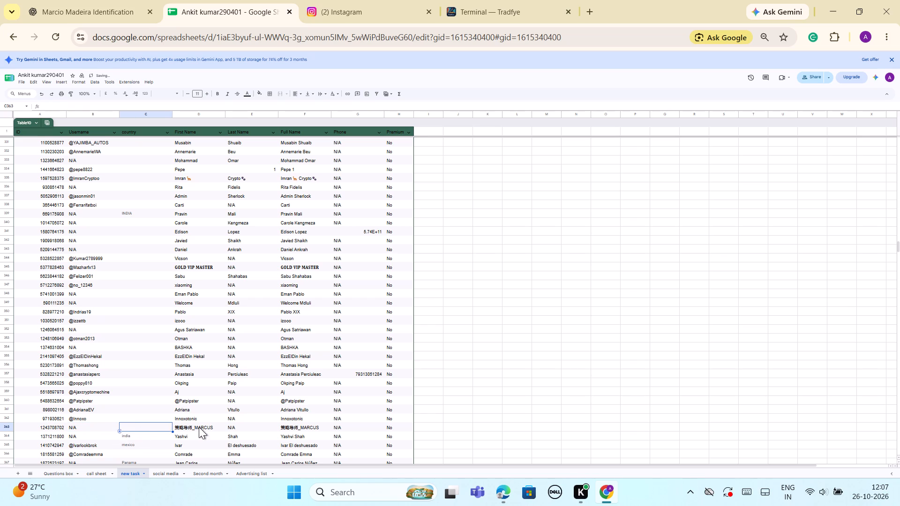
pyautogui.moveTo(272, 425); pyautogui.dragTo(312, 431)
pyautogui.click(261, 413)
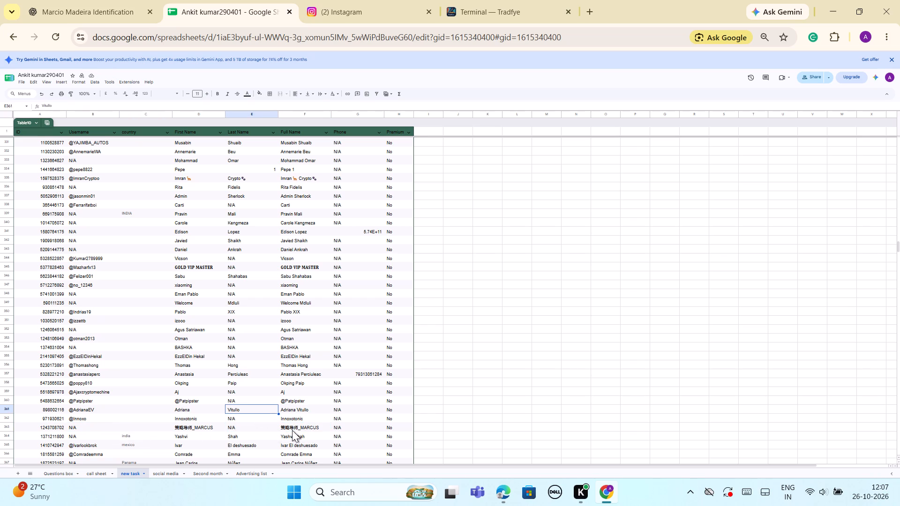
pyautogui.moveTo(282, 426); pyautogui.dragTo(294, 427)
pyautogui.rightClick(294, 427)
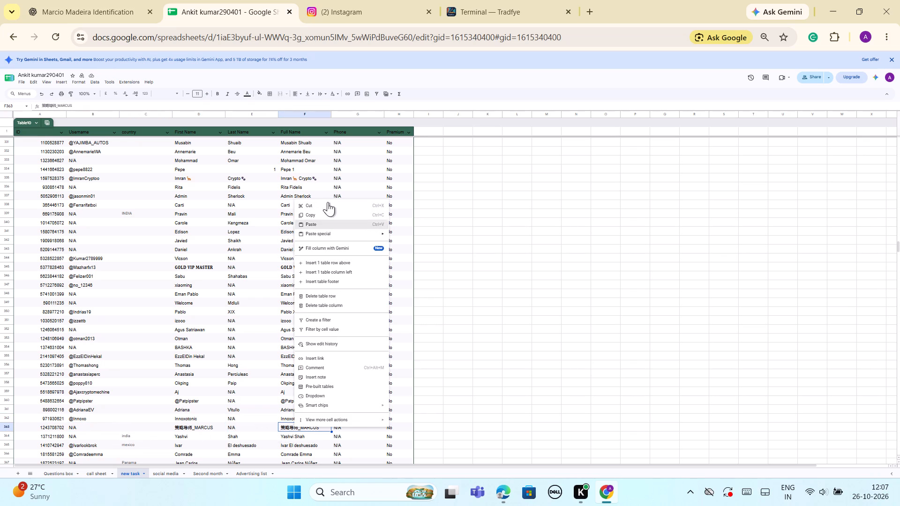
pyautogui.click(321, 214)
pyautogui.click(382, 9)
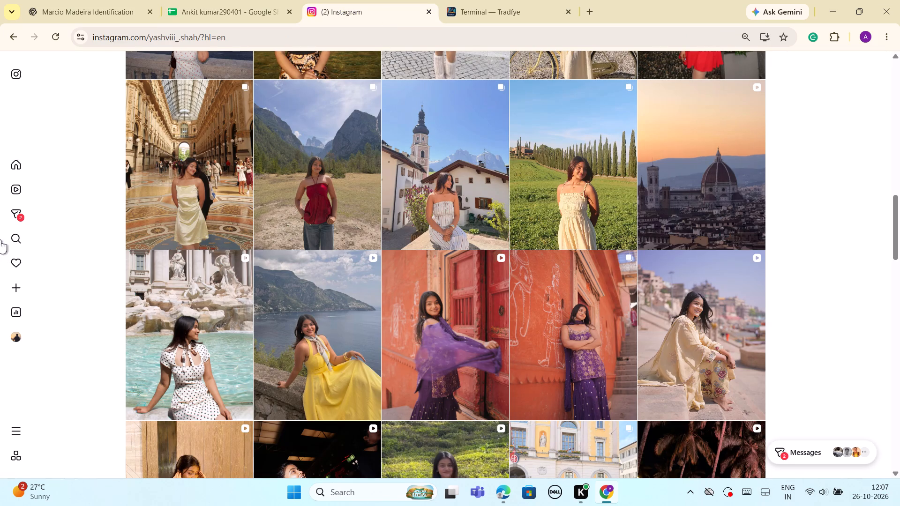
pyautogui.click(18, 242)
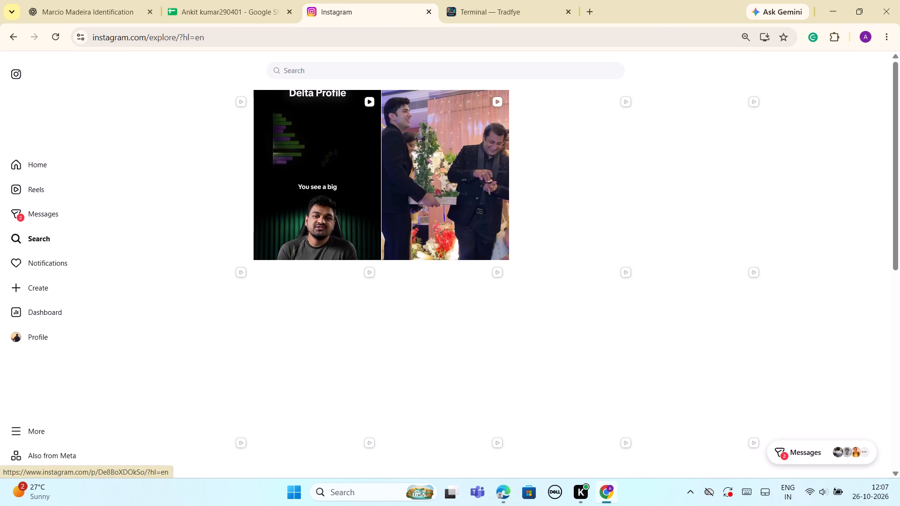
pyautogui.click(338, 74)
pyautogui.rightClick(338, 74)
pyautogui.click(388, 212)
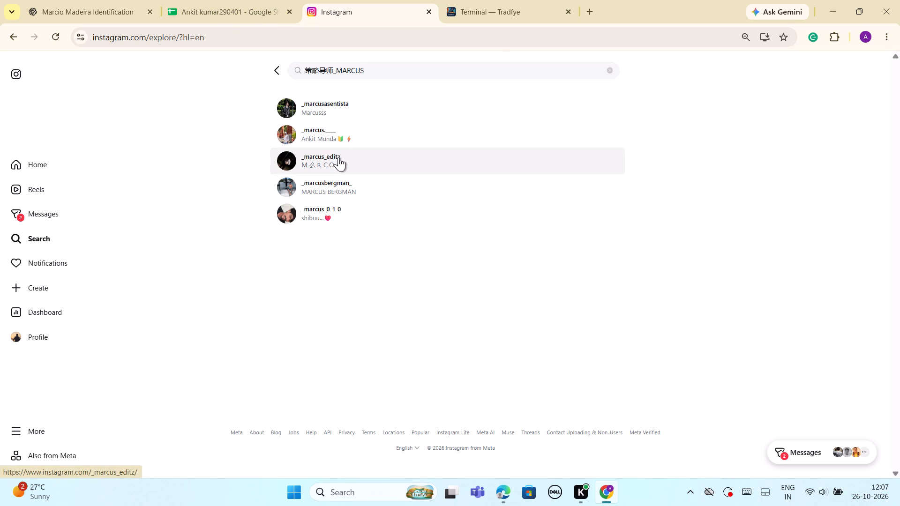
# Open the first matching Instagram profile and bring up its account options to check where it is based.
pyautogui.click(337, 105)
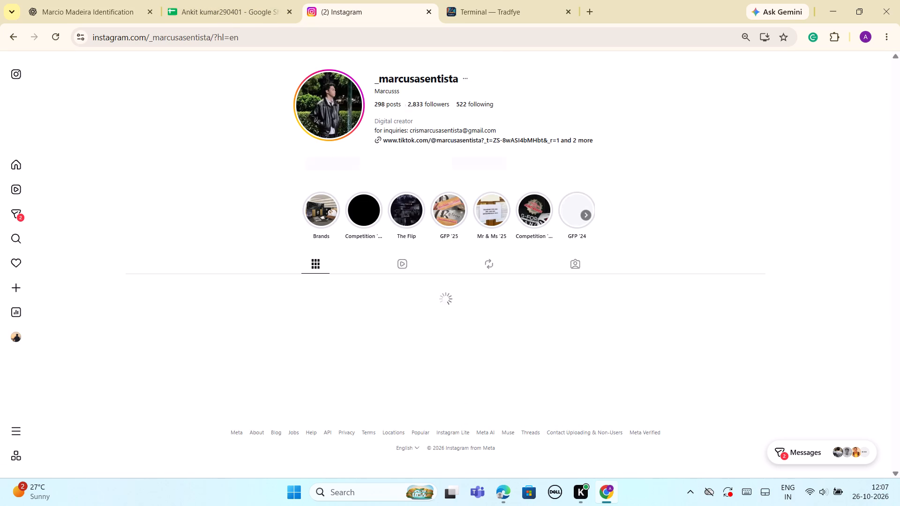
pyautogui.click(470, 75)
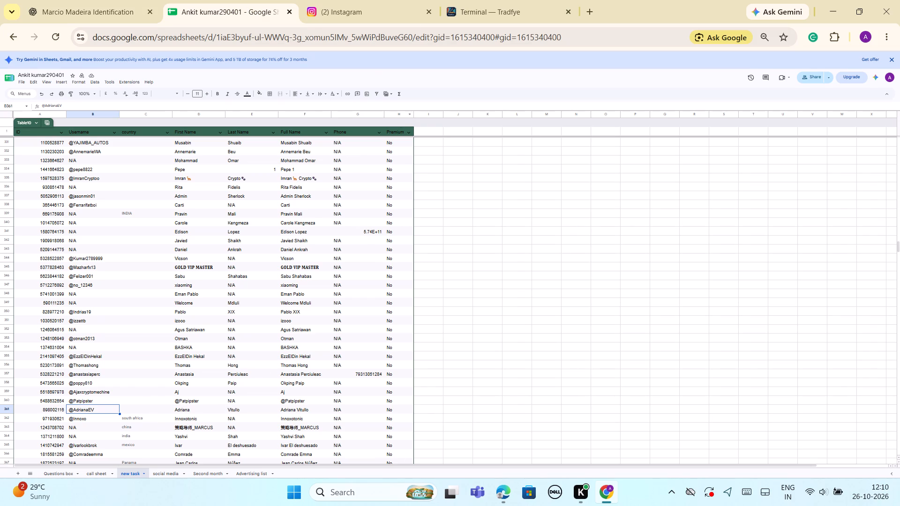
# Check the account information of the Instagram profile already open for row 362's contact, and return to the spreadsheet's country column.
pyautogui.click(385, 11)
pyautogui.click(440, 80)
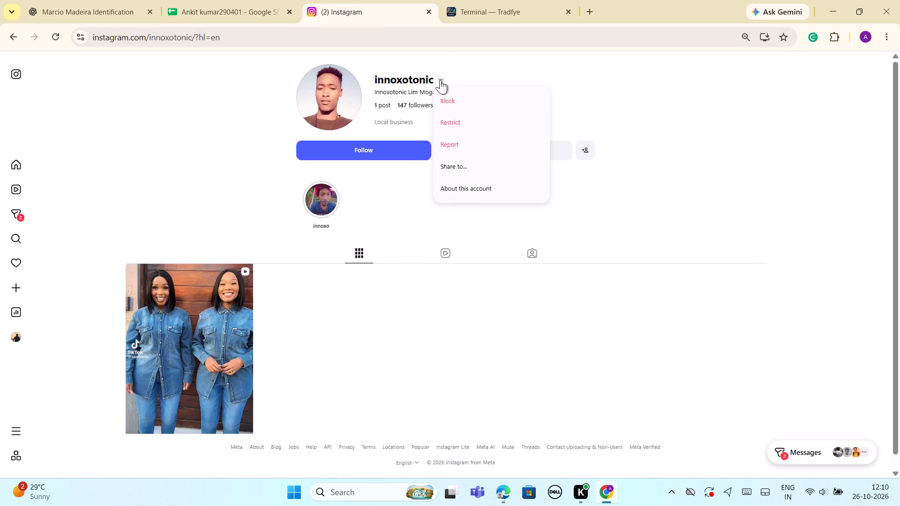
pyautogui.click(468, 188)
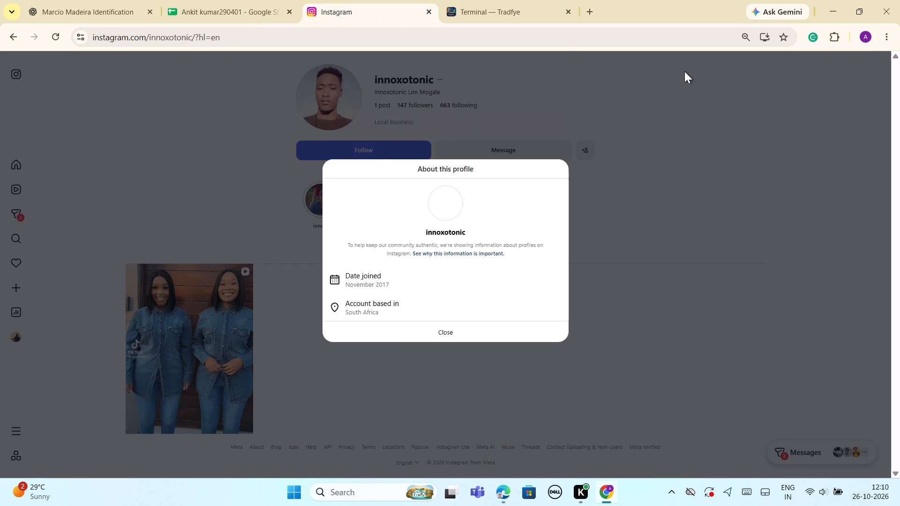
pyautogui.click(684, 71)
pyautogui.click(202, 3)
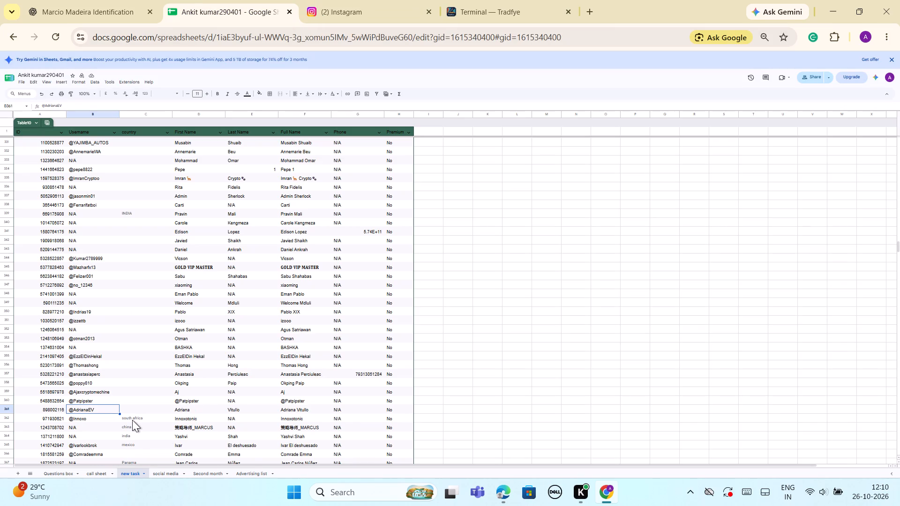
pyautogui.click(134, 420)
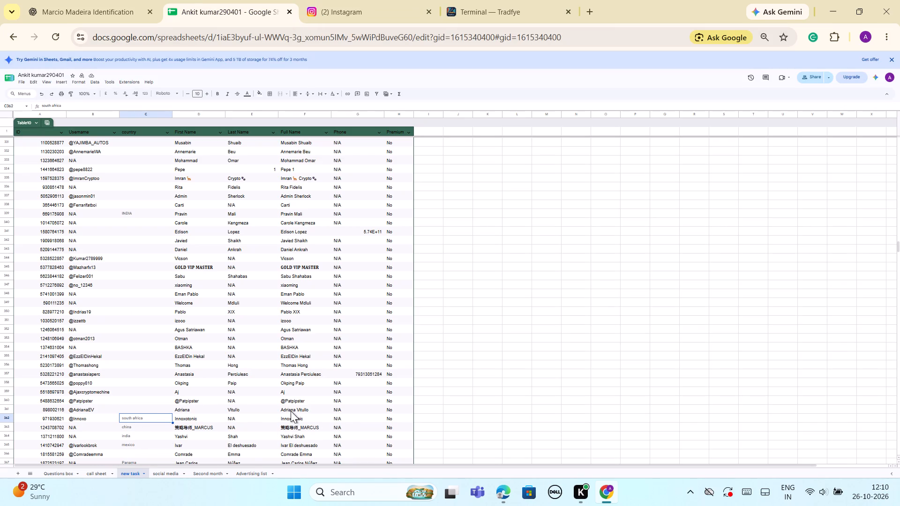
pyautogui.click(152, 411)
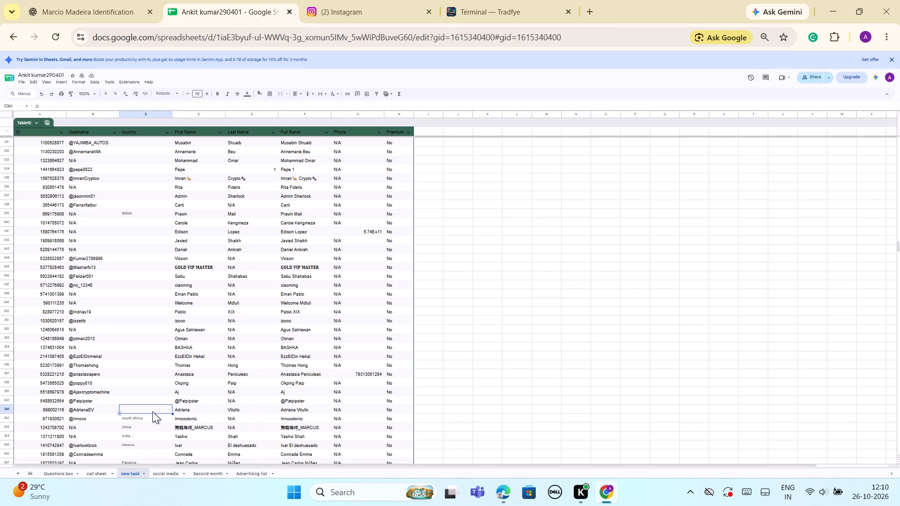
# Copy the username from row 361 of the contact sheet and search for it on Instagram.
pyautogui.click(78, 410)
pyautogui.rightClick(78, 410)
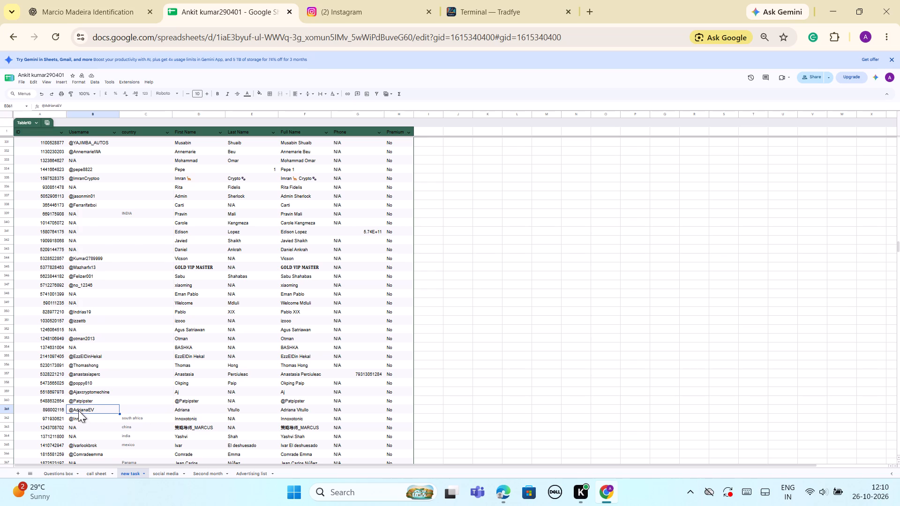
pyautogui.click(87, 196)
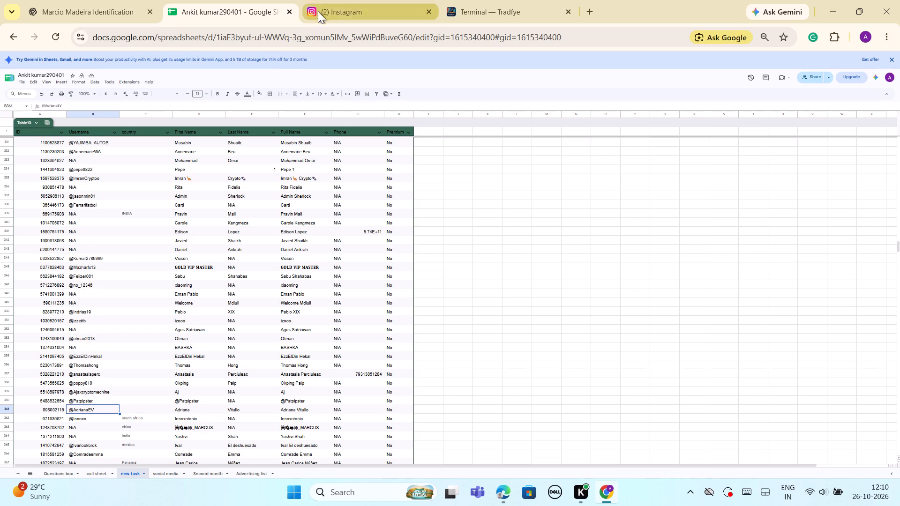
pyautogui.click(329, 7)
pyautogui.click(12, 236)
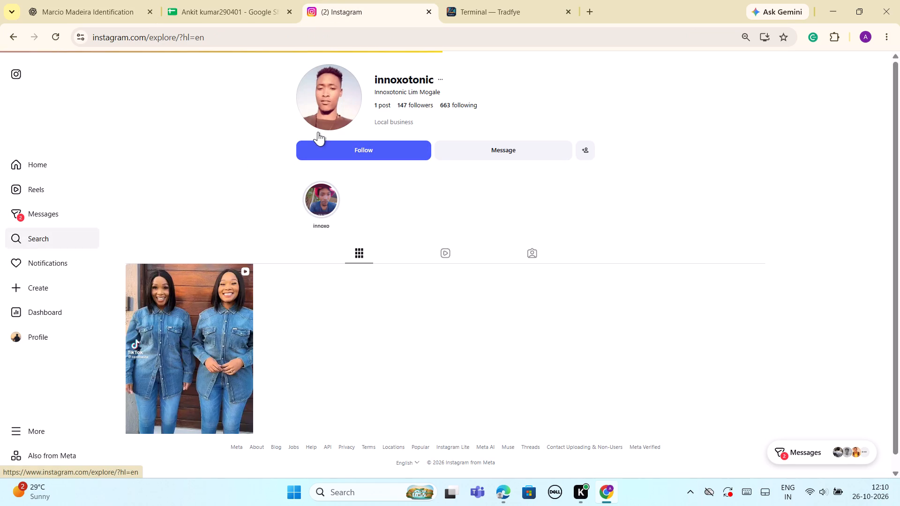
pyautogui.click(354, 74)
pyautogui.rightClick(354, 71)
pyautogui.click(431, 218)
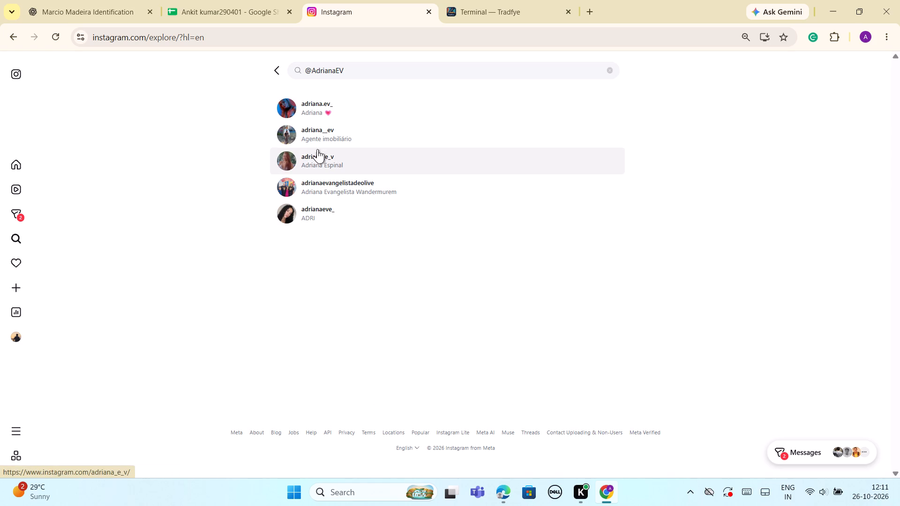
# Copy the full name from row 361 of the contact sheet and search Instagram for it in place of the username.
pyautogui.click(232, 1)
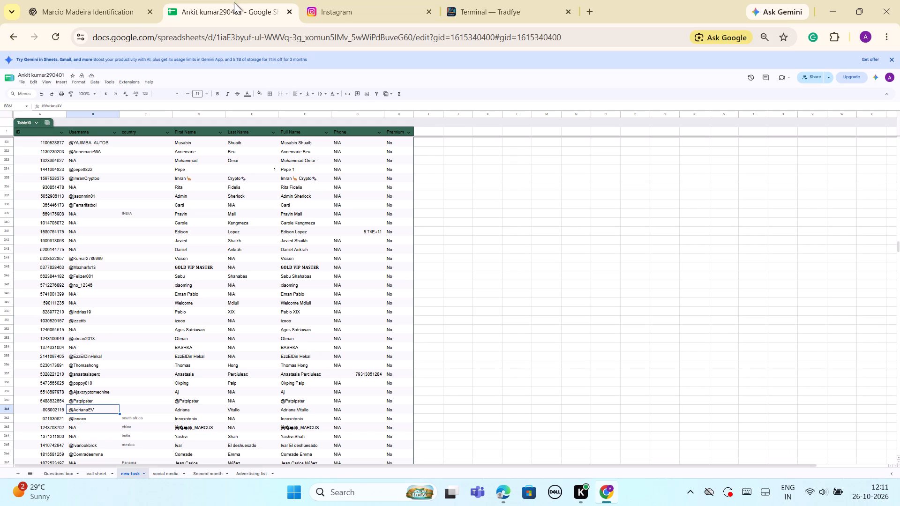
pyautogui.click(282, 410)
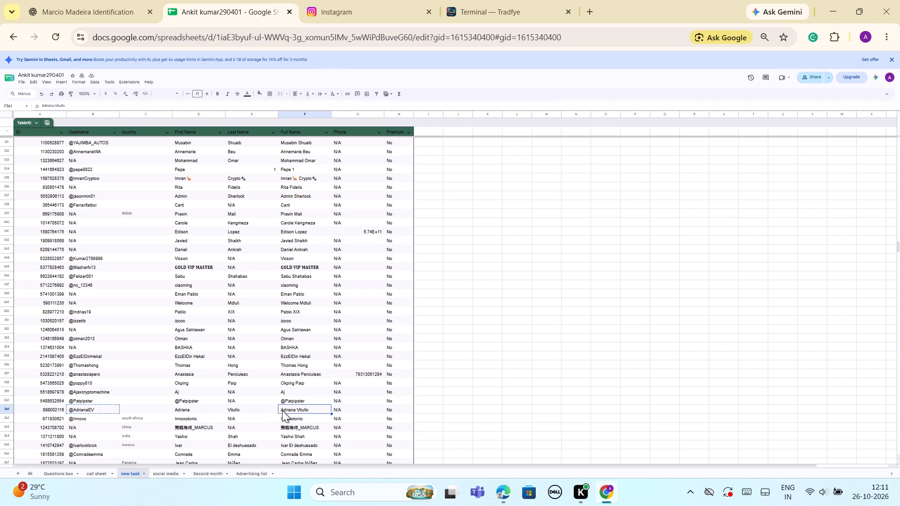
pyautogui.rightClick(282, 410)
pyautogui.click(328, 199)
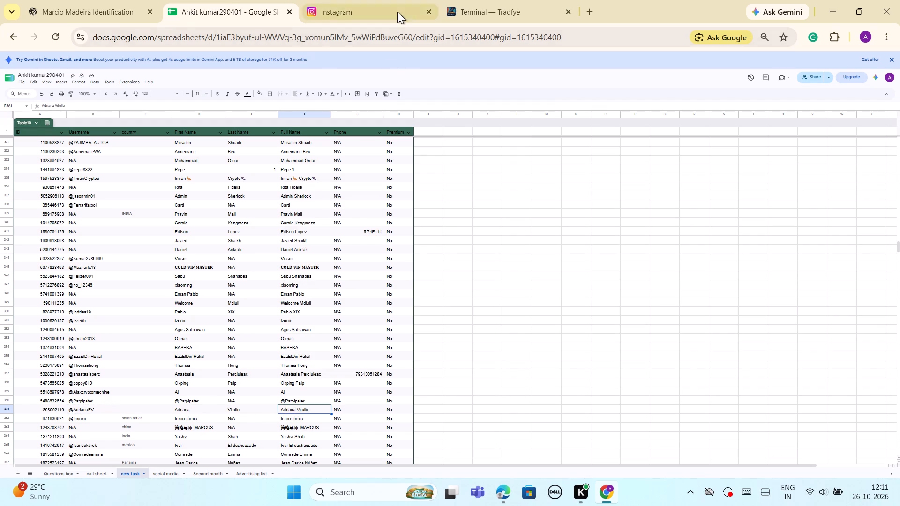
pyautogui.click(397, 9)
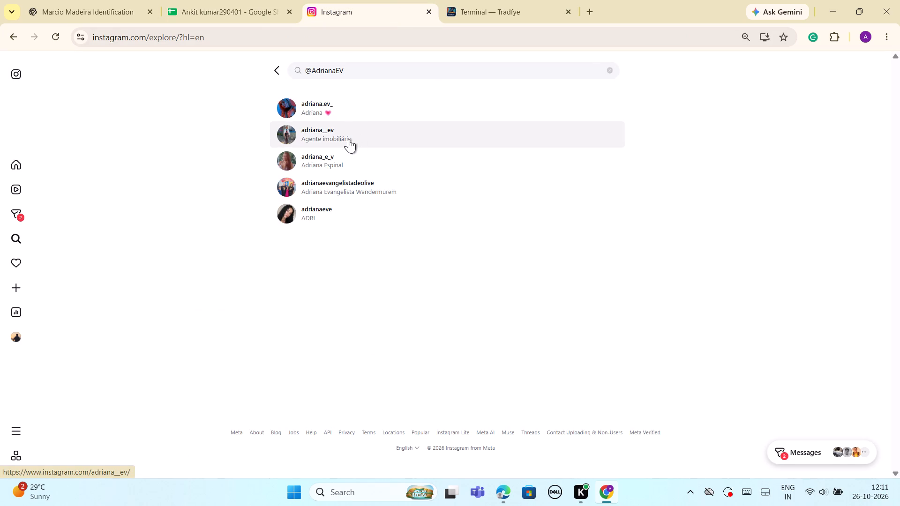
pyautogui.click(250, 18)
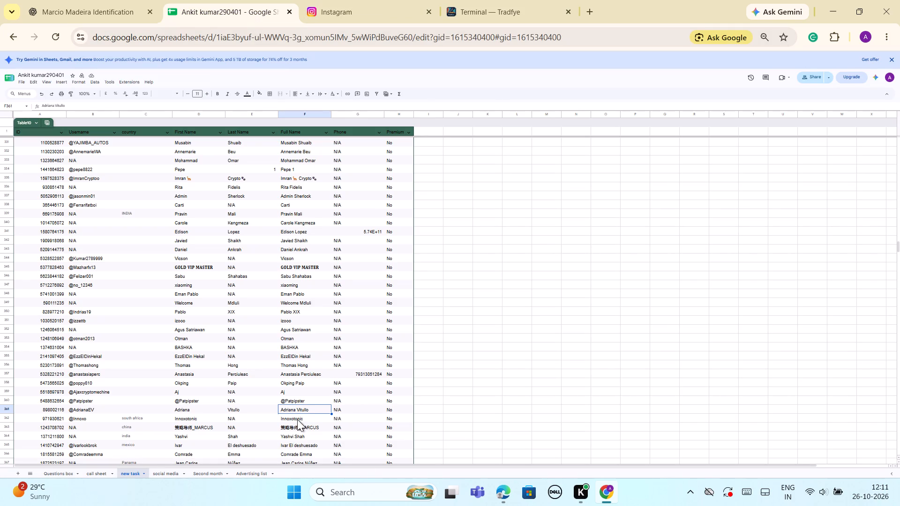
pyautogui.click(371, 14)
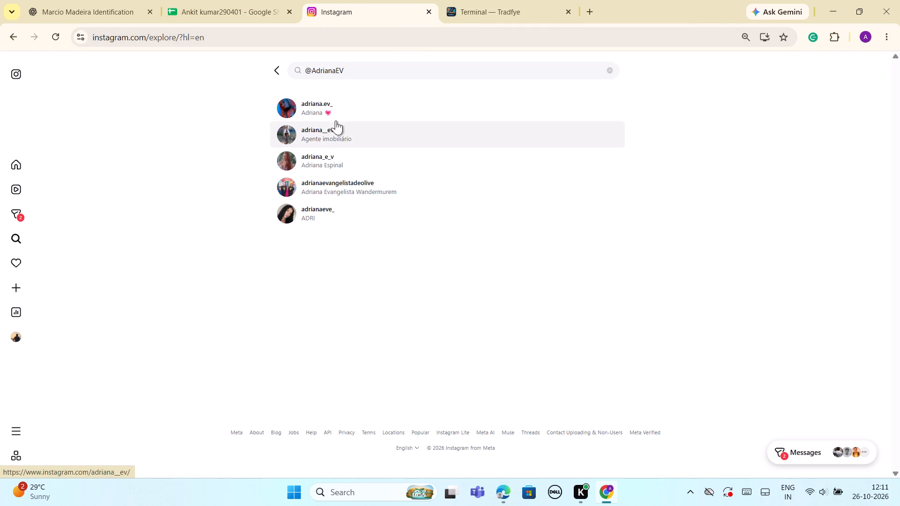
pyautogui.click(20, 241)
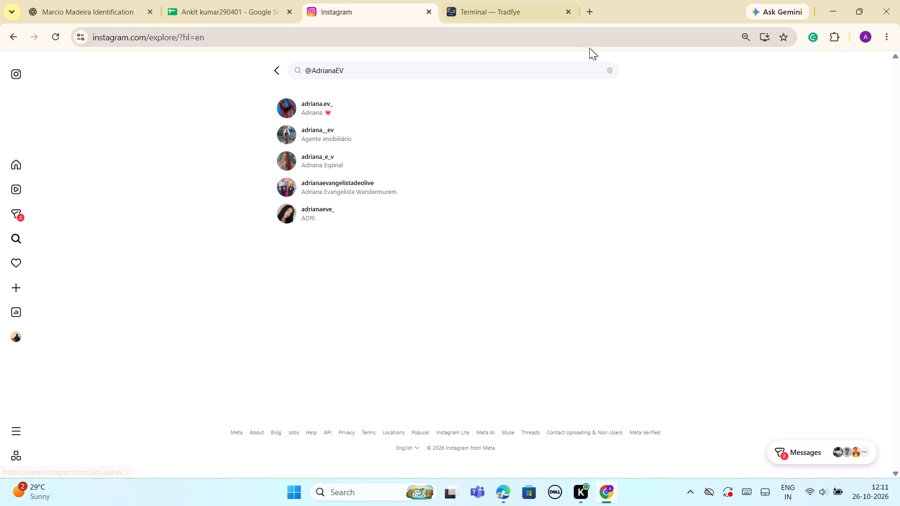
pyautogui.click(607, 69)
pyautogui.click(335, 64)
pyautogui.rightClick(335, 64)
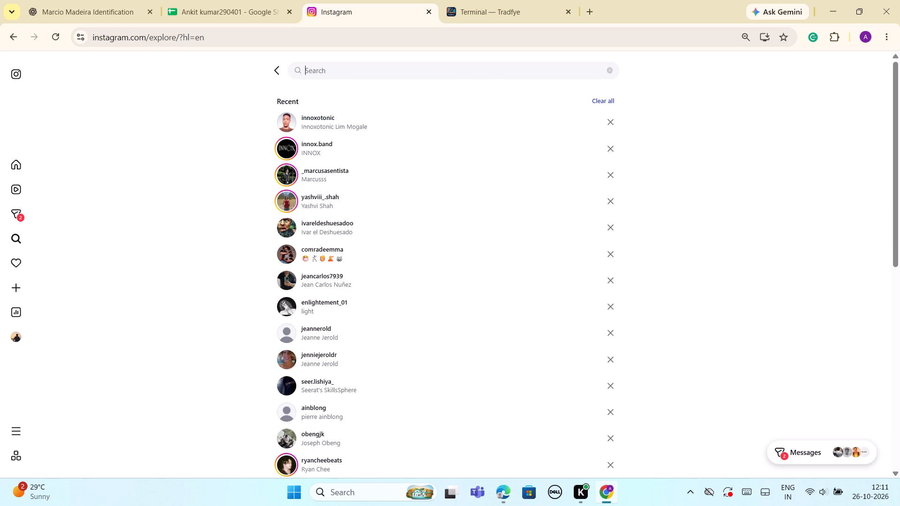
pyautogui.click(369, 211)
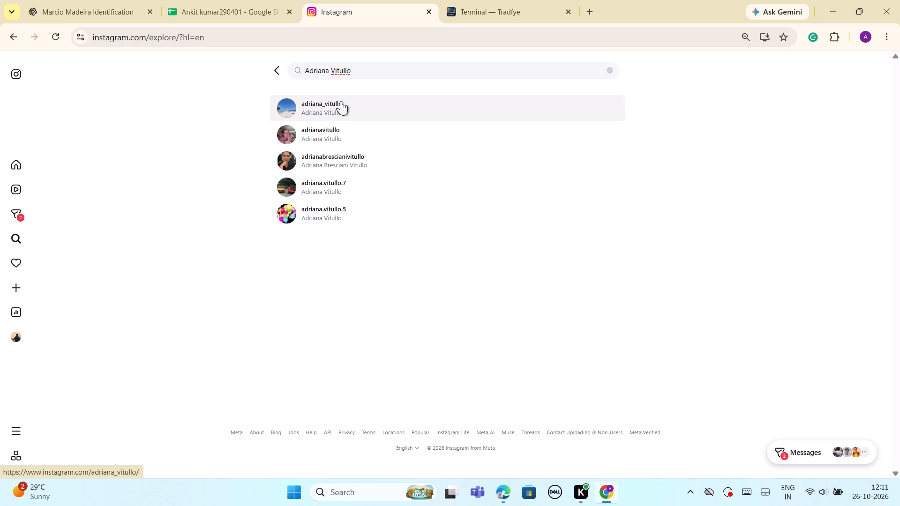
# Open the first matching profile in the Instagram results and check which country the account is based in.
pyautogui.click(320, 99)
pyautogui.click(455, 79)
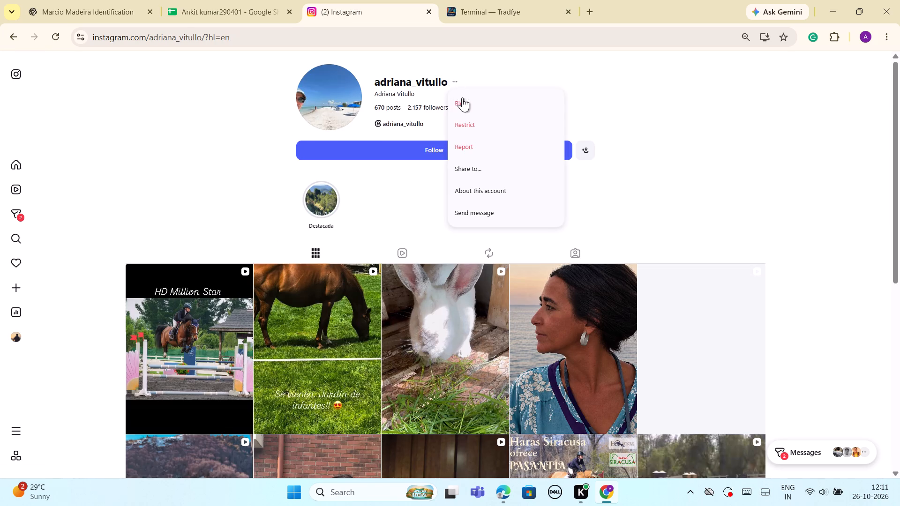
pyautogui.click(480, 191)
pyautogui.click(751, 173)
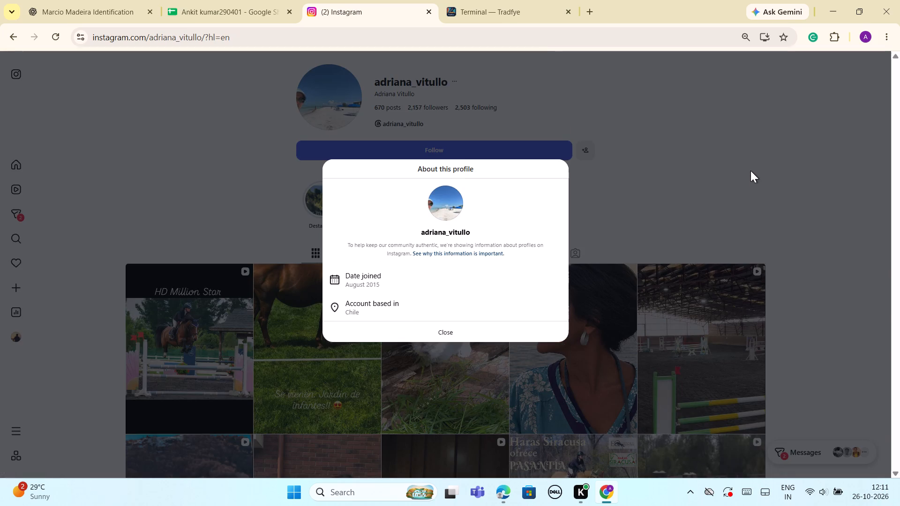
# Switch to the Google Sheets contact list and enter Chile as the country in row 361.
pyautogui.click(182, 9)
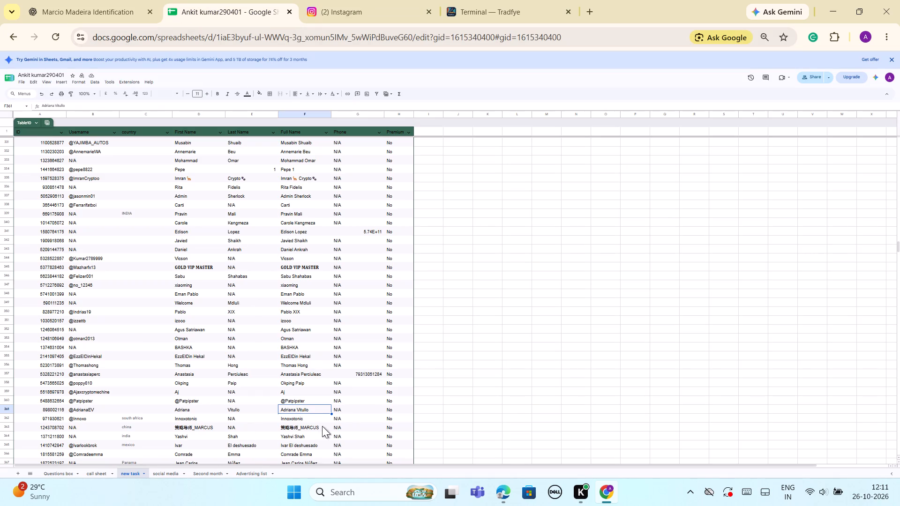
pyautogui.click(135, 408)
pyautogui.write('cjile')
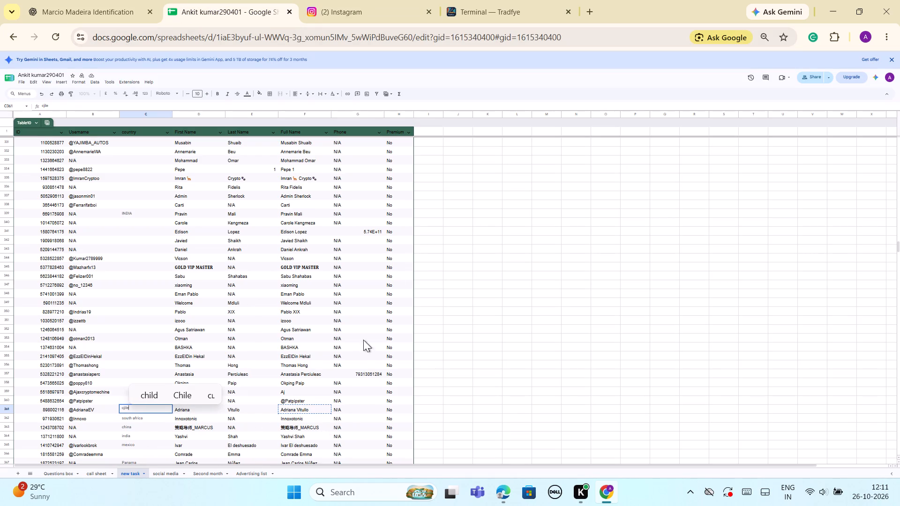
pyautogui.click(188, 397)
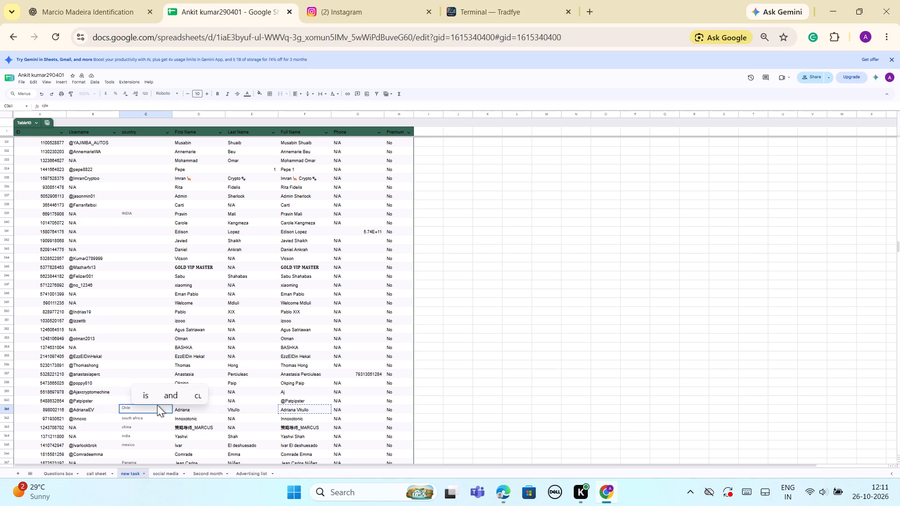
# Copy the username from row 360 of the contact sheet and search for it on Instagram.
pyautogui.click(77, 400)
pyautogui.rightClick(77, 400)
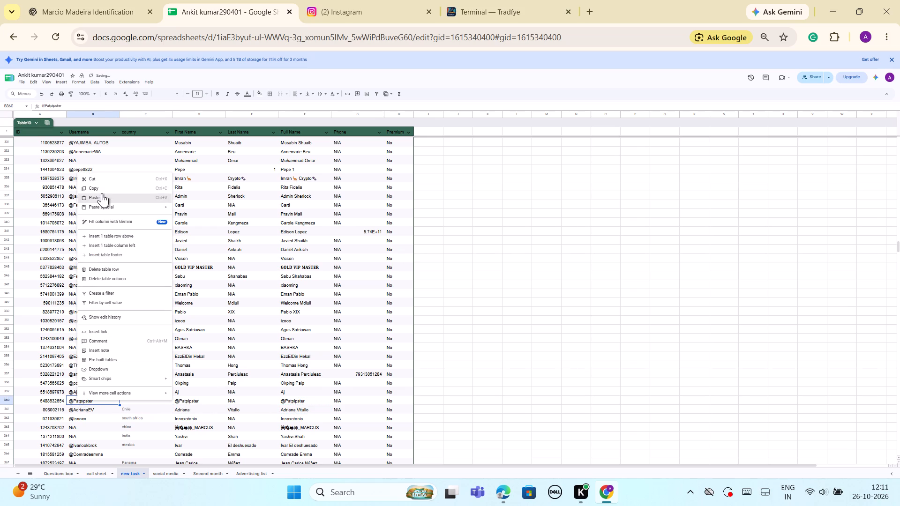
pyautogui.click(102, 191)
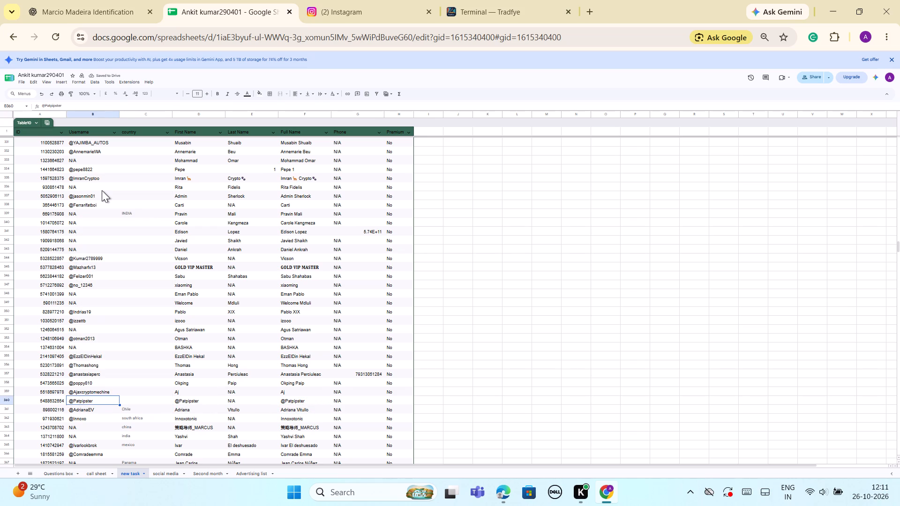
pyautogui.click(356, 15)
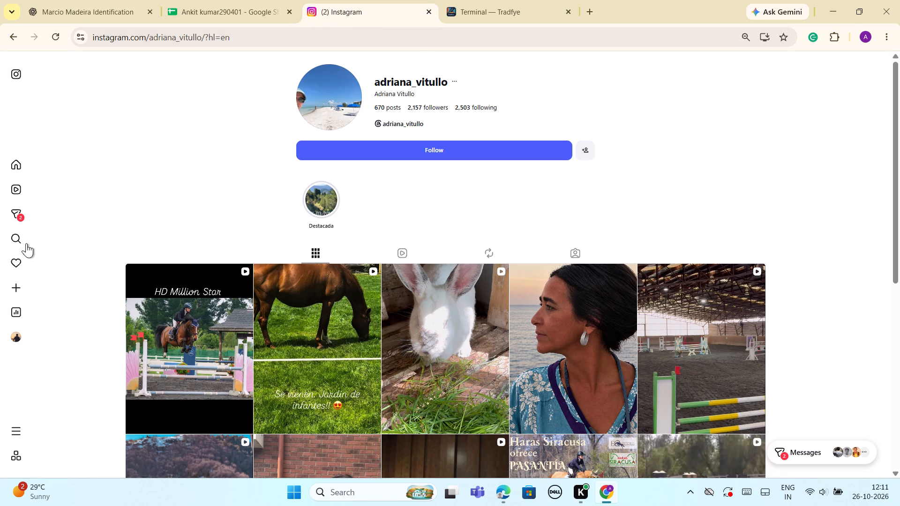
pyautogui.click(15, 238)
pyautogui.click(312, 72)
pyautogui.rightClick(314, 70)
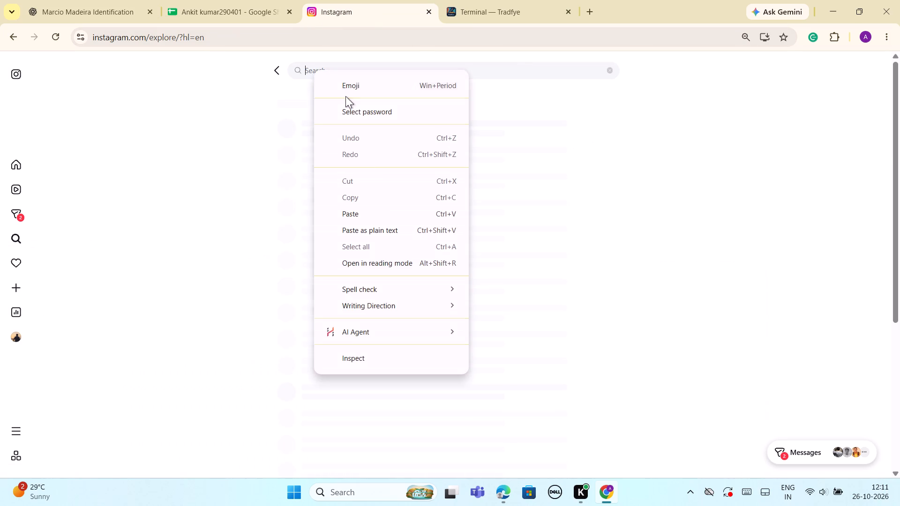
pyautogui.click(379, 212)
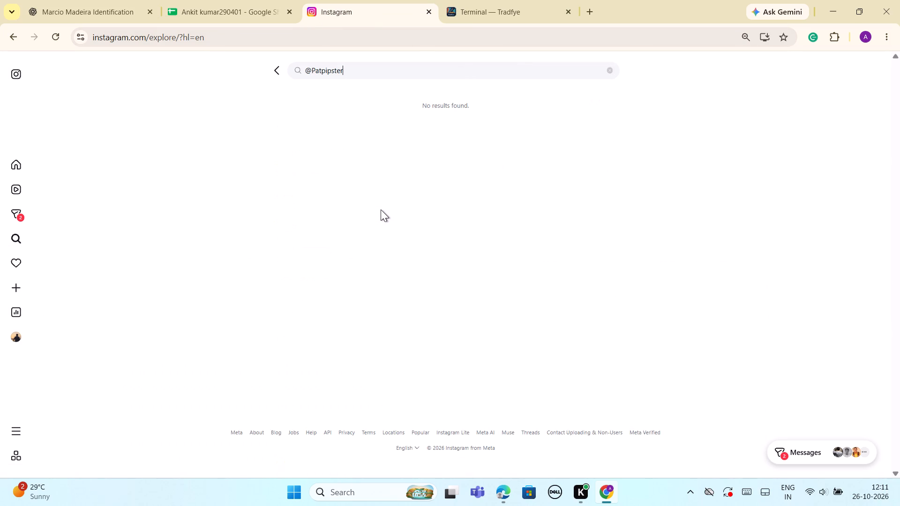
# Copy the full-name entry from row 360, search Instagram for it in place of the previous query, and return to the spreadsheet.
pyautogui.click(233, 7)
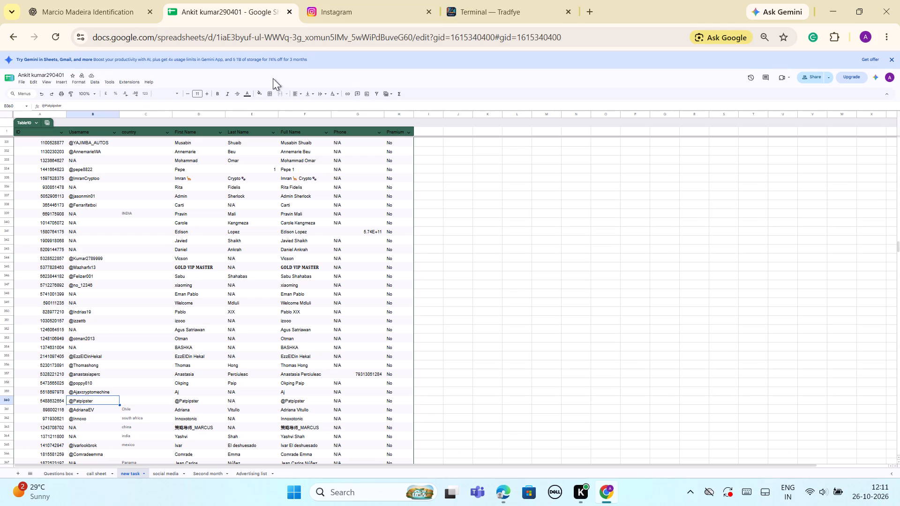
pyautogui.click(302, 404)
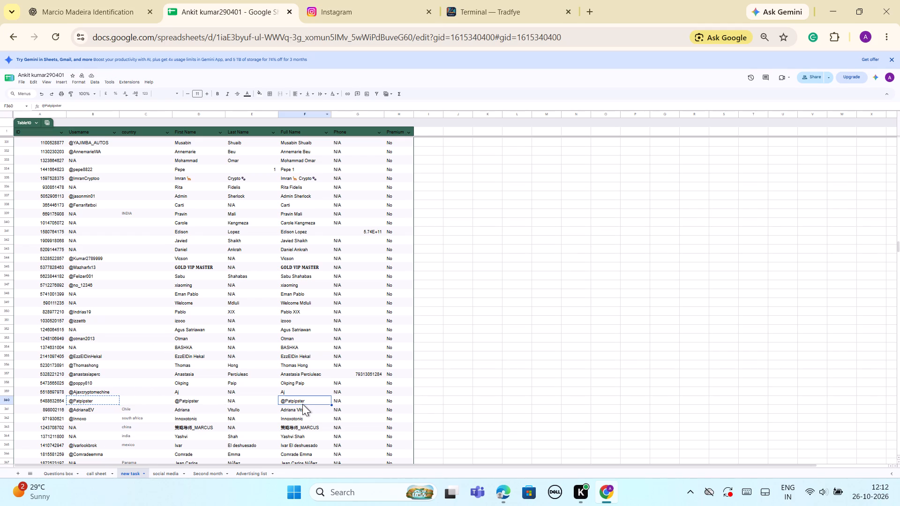
pyautogui.rightClick(302, 404)
pyautogui.click(318, 191)
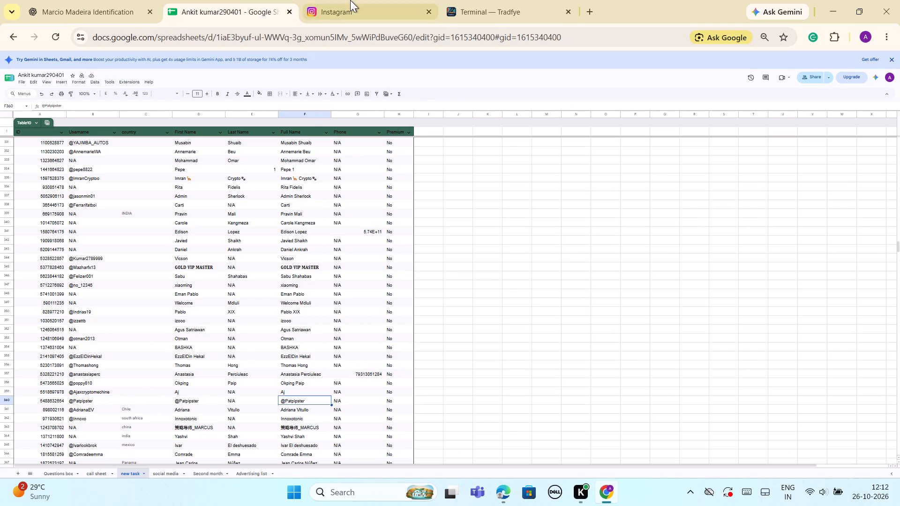
pyautogui.click(350, 7)
pyautogui.click(18, 235)
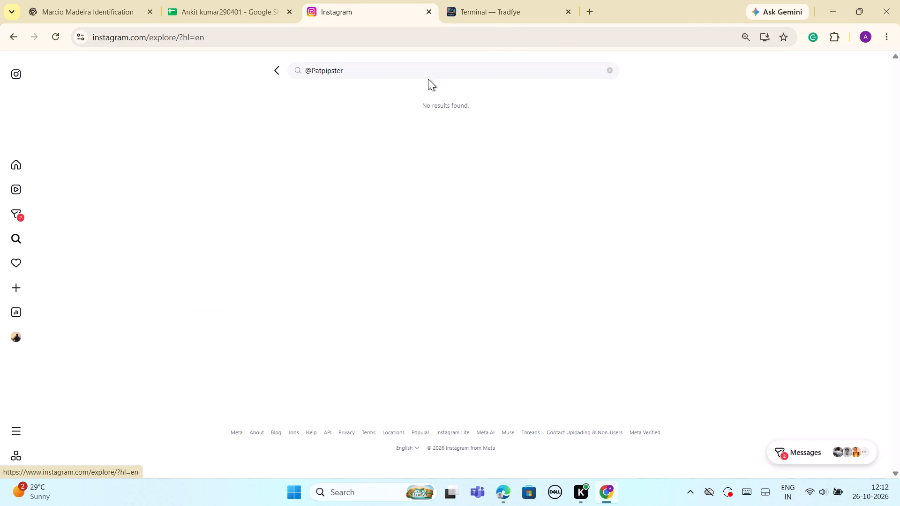
pyautogui.moveTo(610, 69); pyautogui.dragTo(605, 70)
pyautogui.click(405, 73)
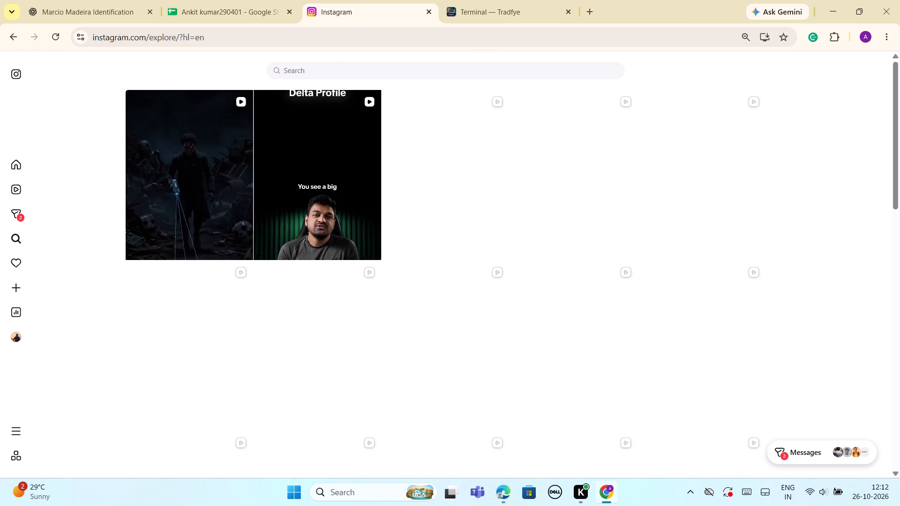
pyautogui.rightClick(405, 73)
pyautogui.click(457, 214)
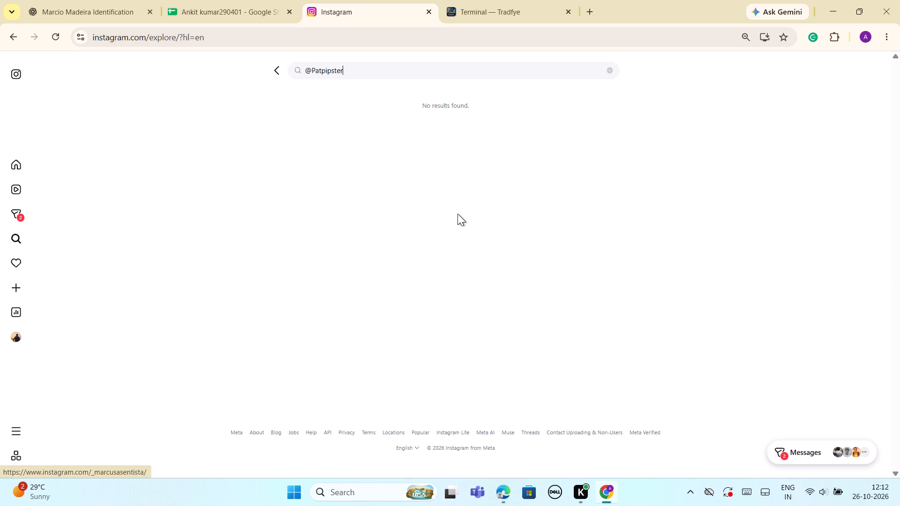
pyautogui.click(197, 7)
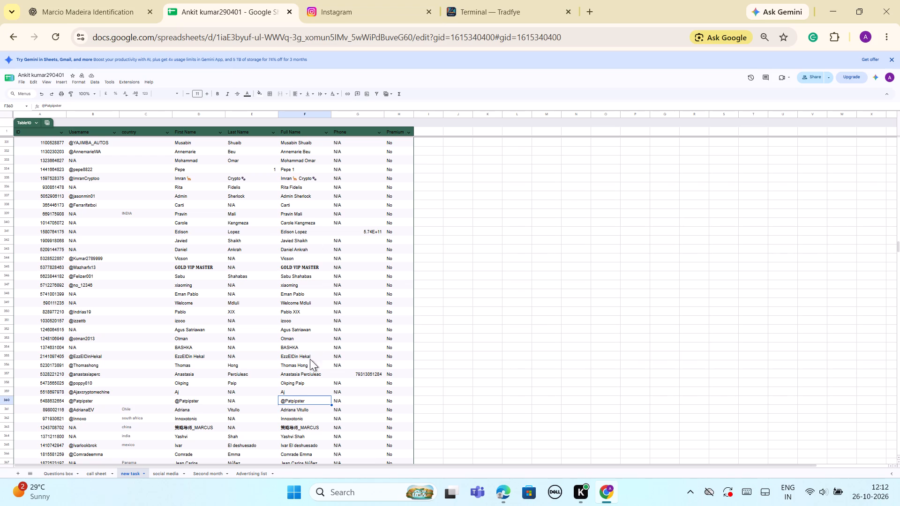
# Copy the username from row 359 of the contact sheet and search for it on Instagram in place of the previous query.
pyautogui.click(104, 394)
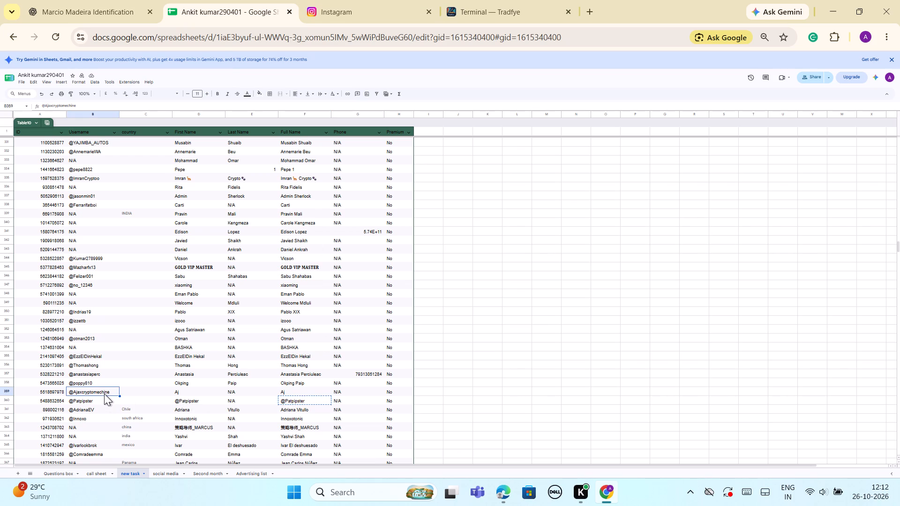
pyautogui.rightClick(104, 394)
pyautogui.click(134, 182)
pyautogui.click(403, 13)
pyautogui.click(18, 235)
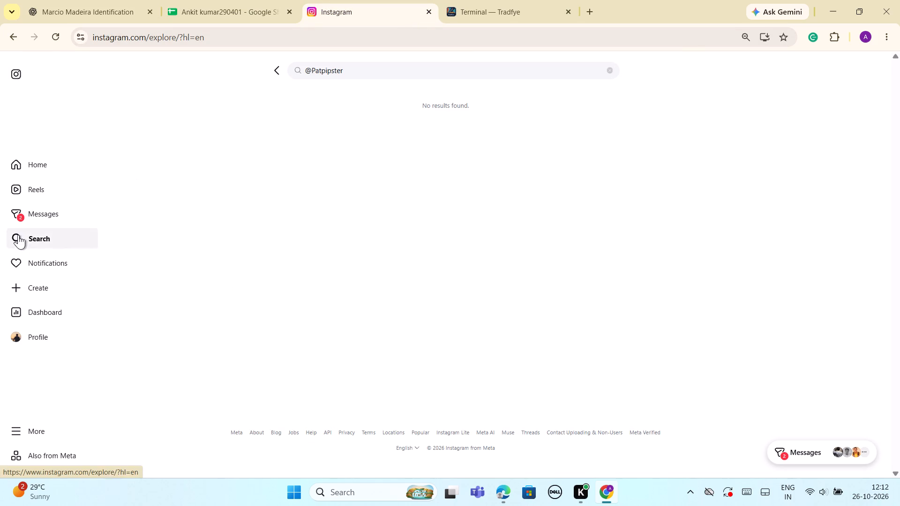
pyautogui.click(613, 69)
pyautogui.click(348, 71)
pyautogui.rightClick(347, 72)
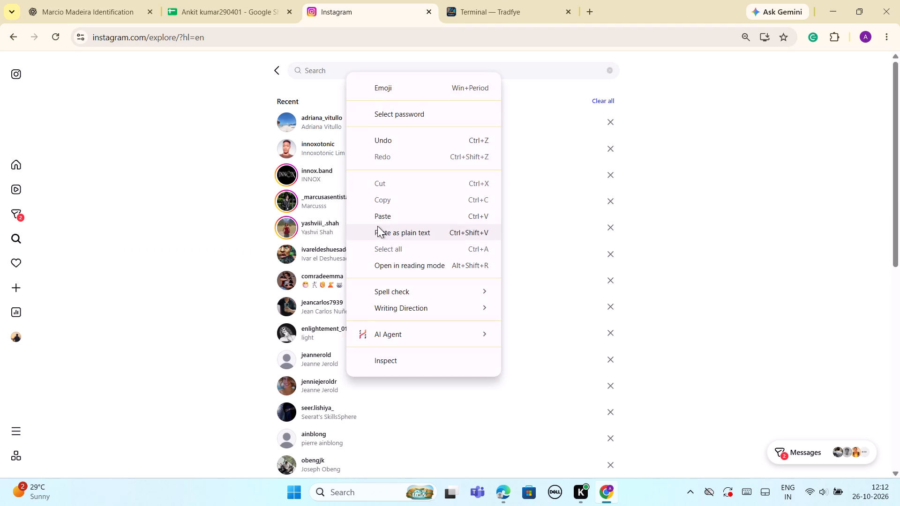
pyautogui.click(380, 214)
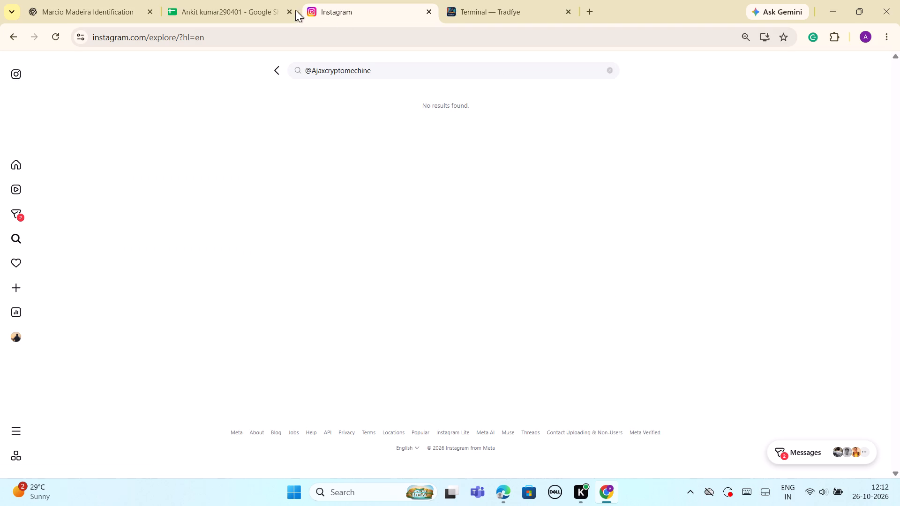
# Copy the username from row 358 of the contact sheet and search Instagram for it in place of the previous query.
pyautogui.click(226, 10)
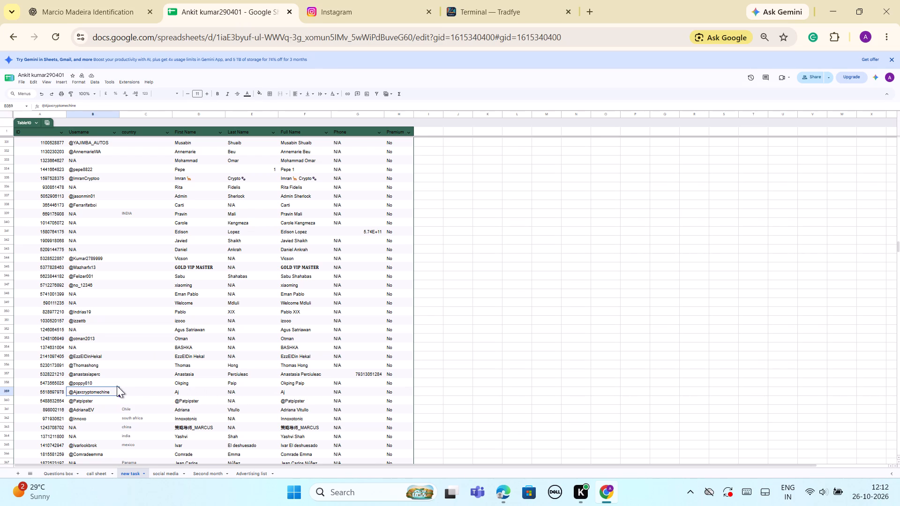
pyautogui.click(90, 385)
pyautogui.rightClick(90, 382)
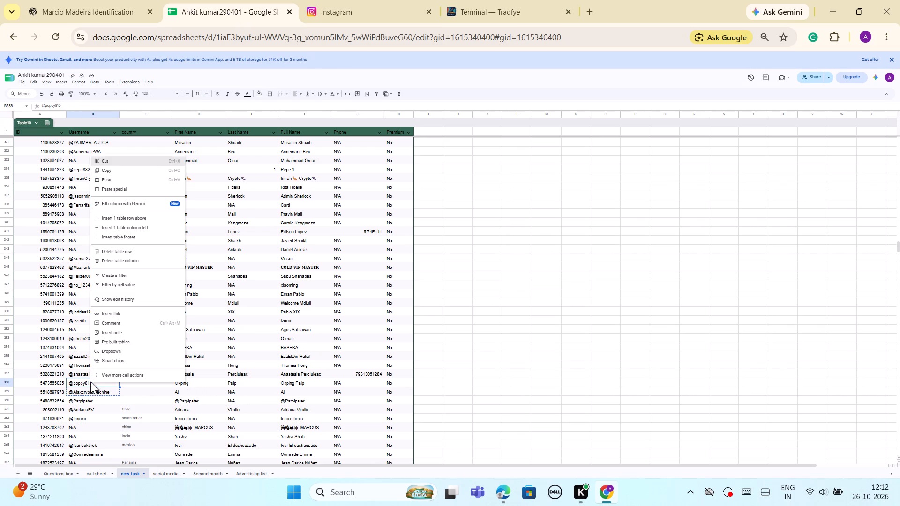
pyautogui.click(103, 171)
pyautogui.click(386, 21)
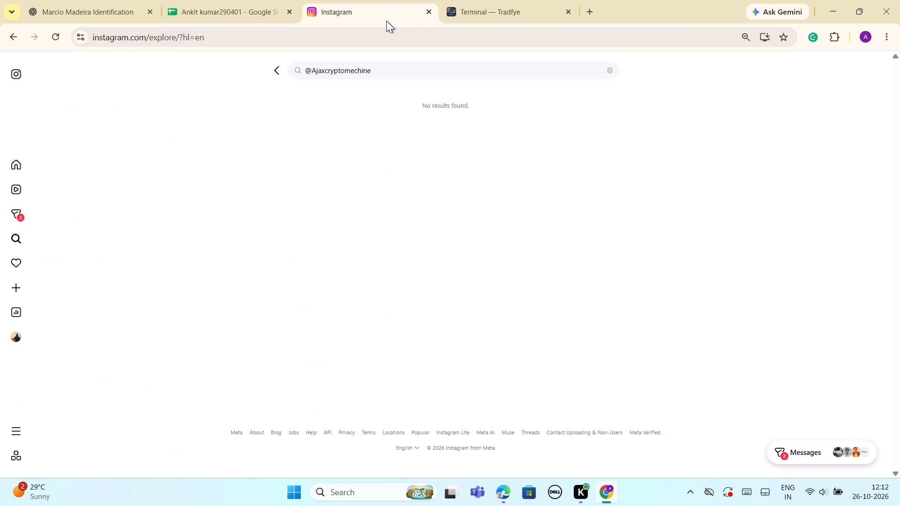
pyautogui.click(21, 237)
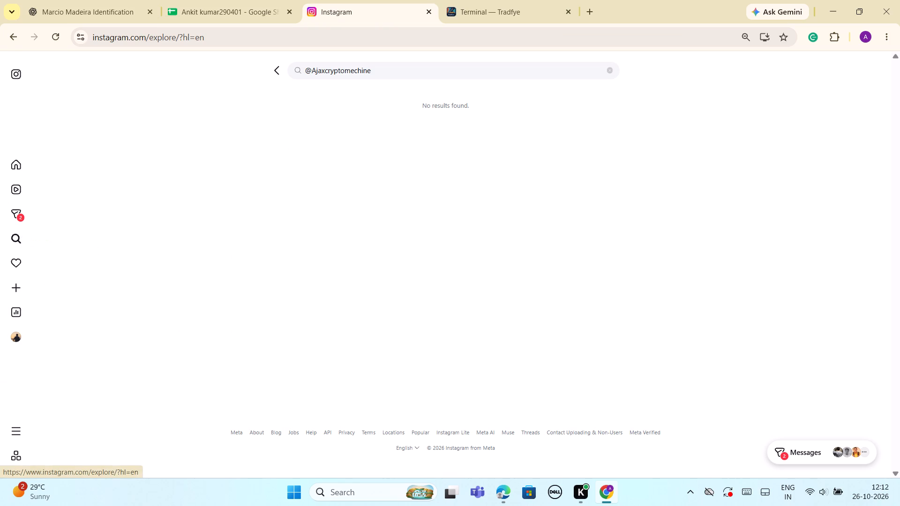
pyautogui.click(610, 69)
pyautogui.click(380, 67)
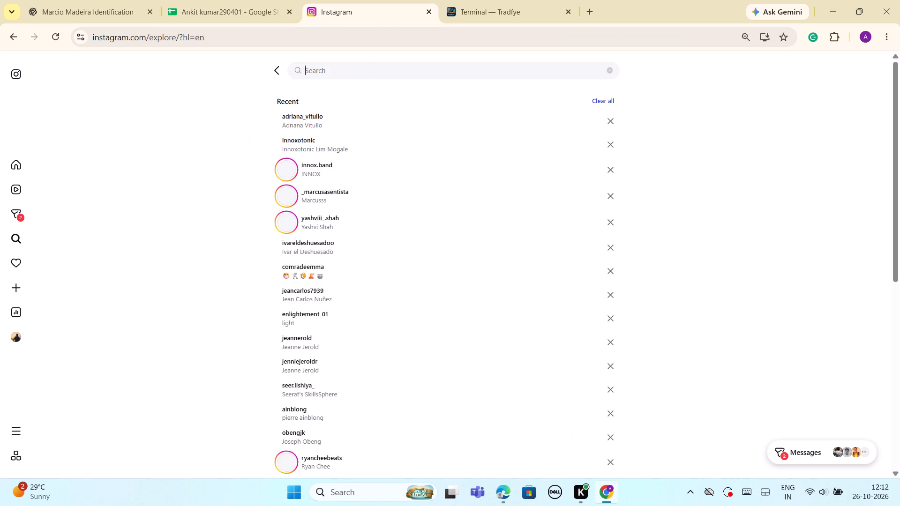
pyautogui.rightClick(380, 67)
pyautogui.click(424, 206)
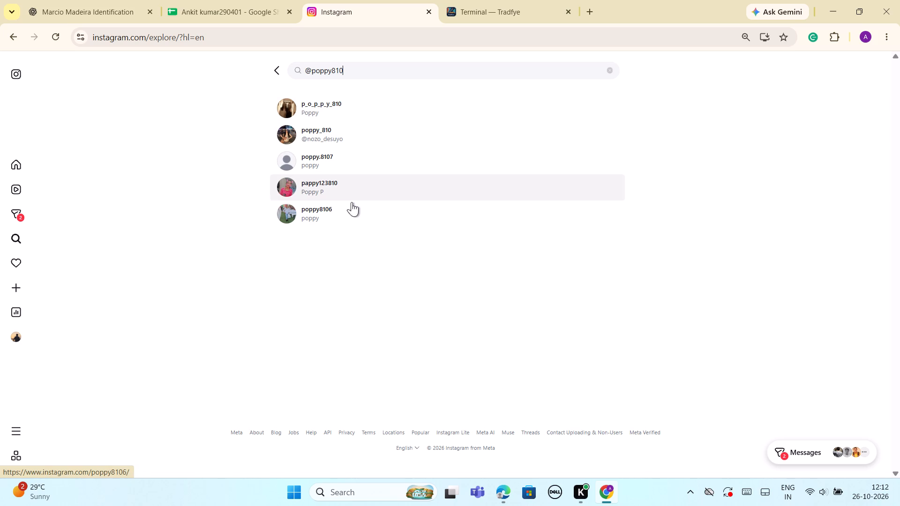
# Open the last profile in the Instagram results and check its account information for a country.
pyautogui.click(318, 209)
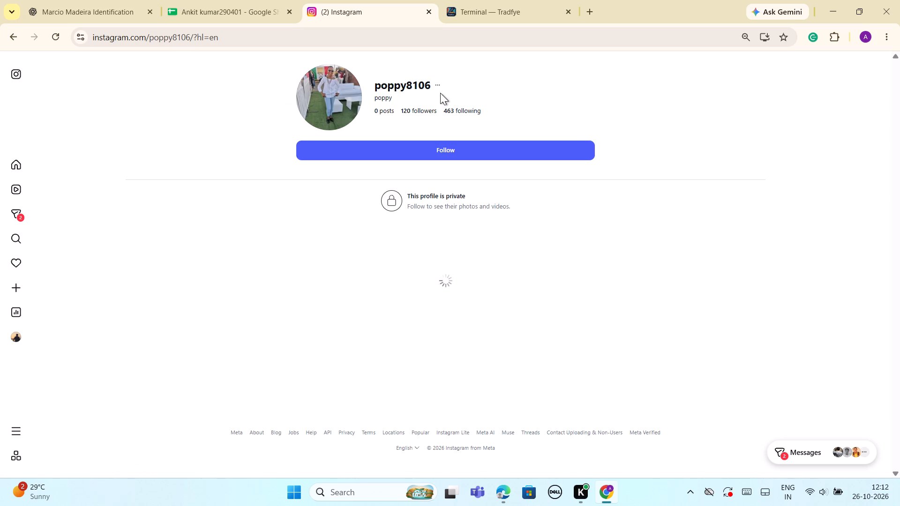
pyautogui.click(435, 85)
pyautogui.click(450, 193)
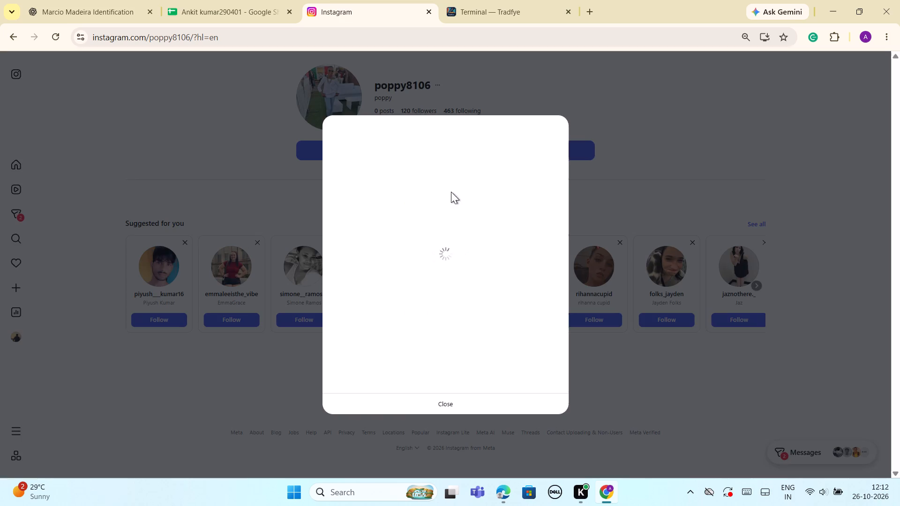
pyautogui.click(634, 176)
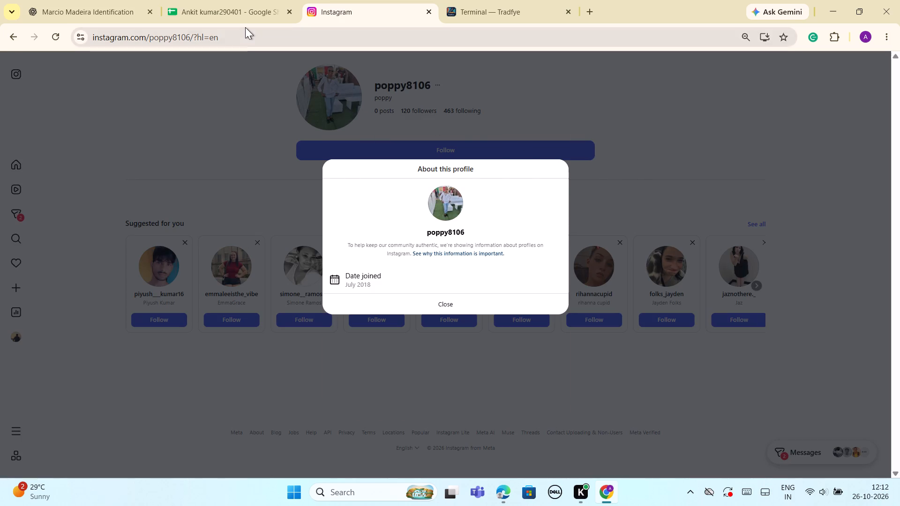
# Copy the full-name entry from row 358 of the contact sheet and search for it on Instagram.
pyautogui.click(233, 13)
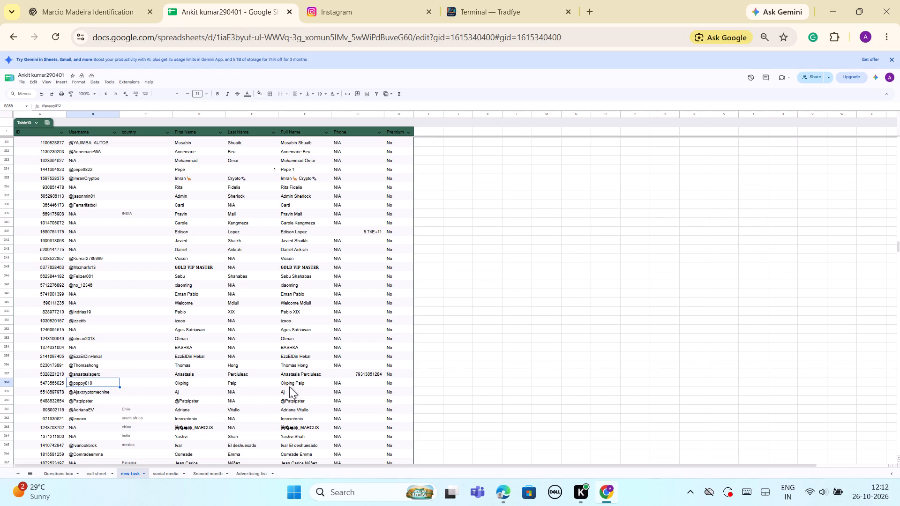
pyautogui.click(290, 387)
pyautogui.rightClick(290, 387)
pyautogui.click(306, 172)
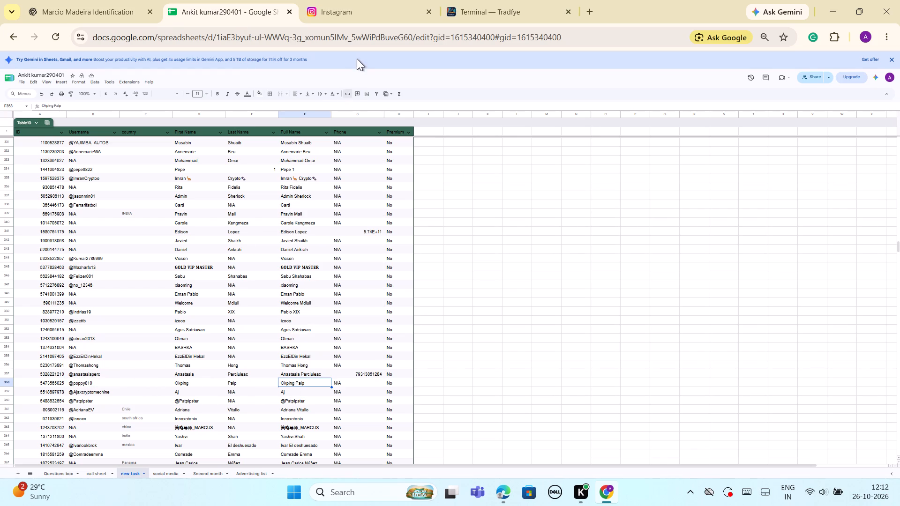
pyautogui.click(365, 15)
pyautogui.click(445, 313)
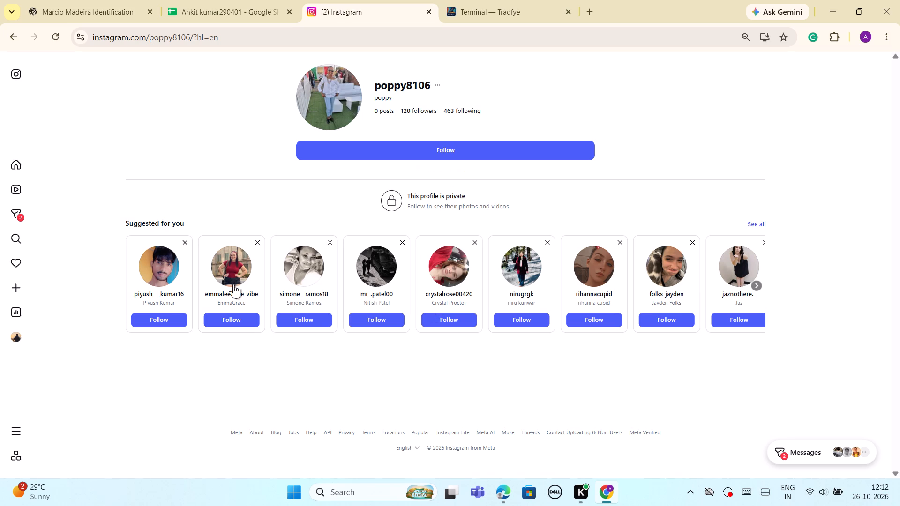
pyautogui.click(26, 238)
pyautogui.click(394, 74)
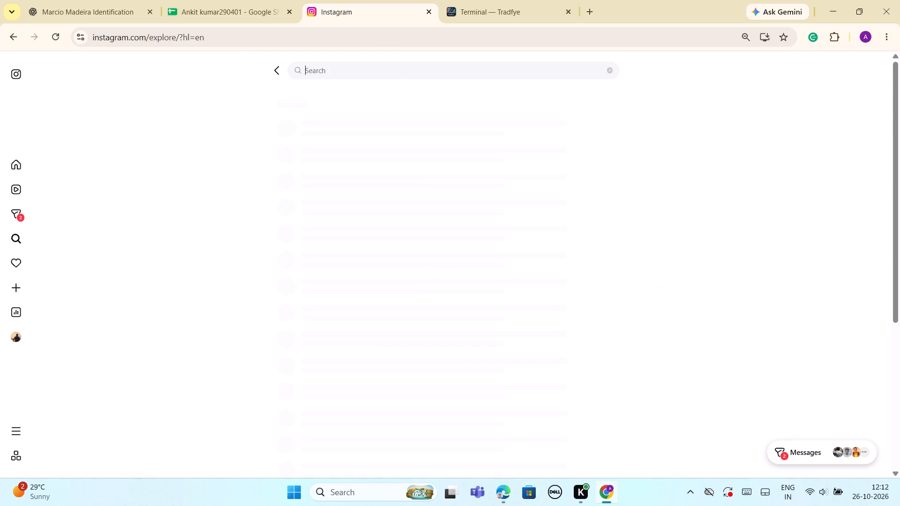
pyautogui.rightClick(394, 73)
pyautogui.click(439, 218)
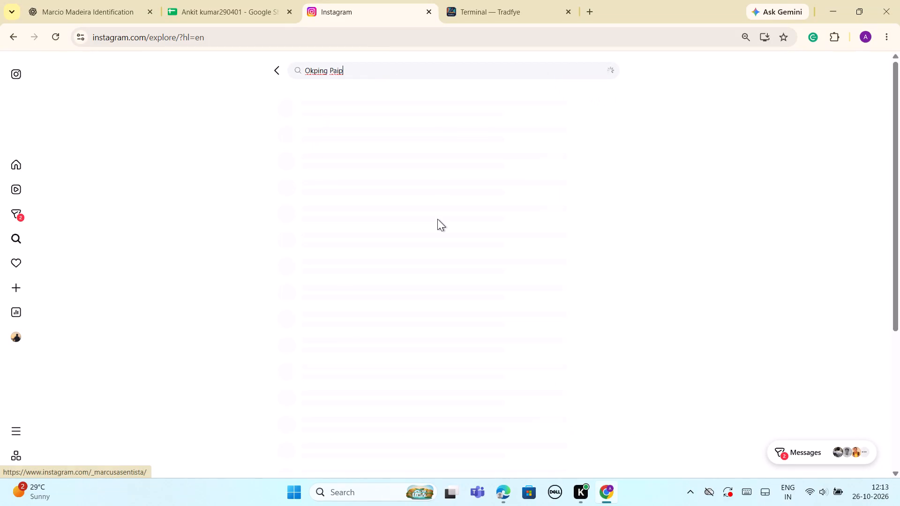
pyautogui.click(339, 18)
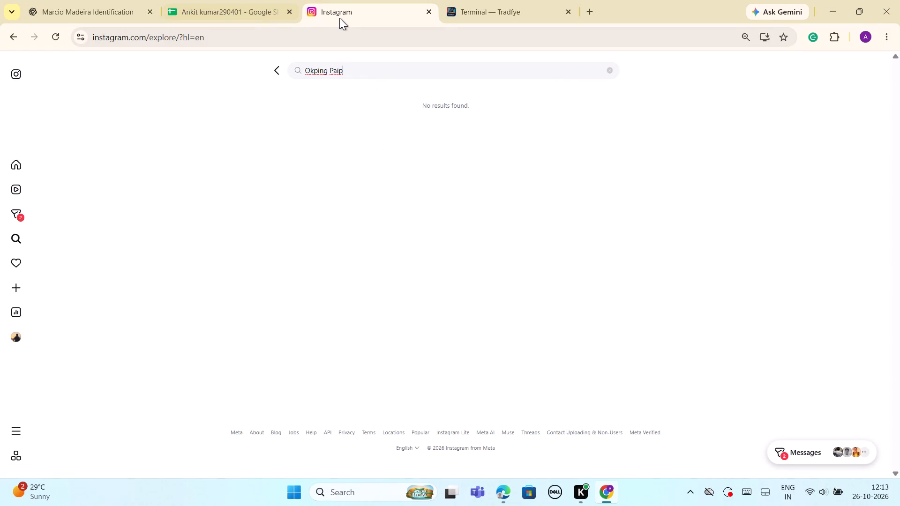
# Copy the username from row 358 again and search Instagram for it in place of the full name.
pyautogui.click(226, 23)
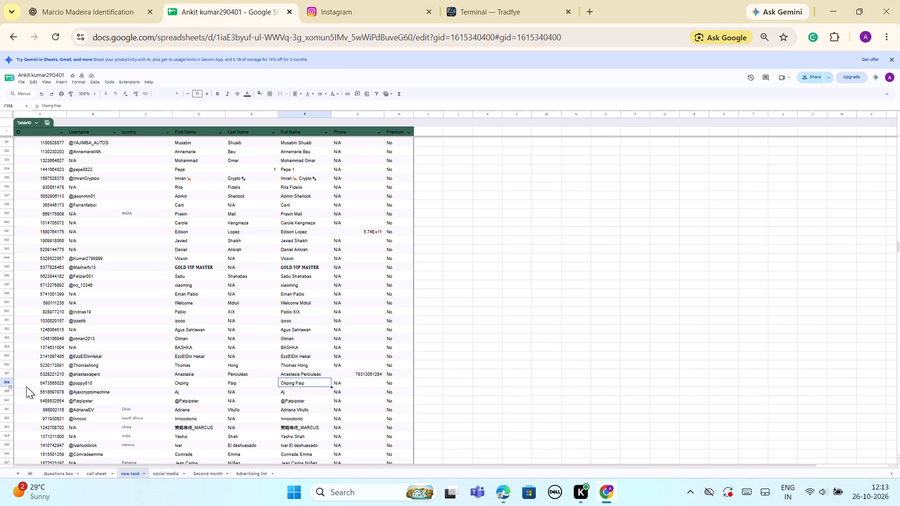
pyautogui.click(73, 385)
pyautogui.rightClick(73, 385)
pyautogui.click(109, 174)
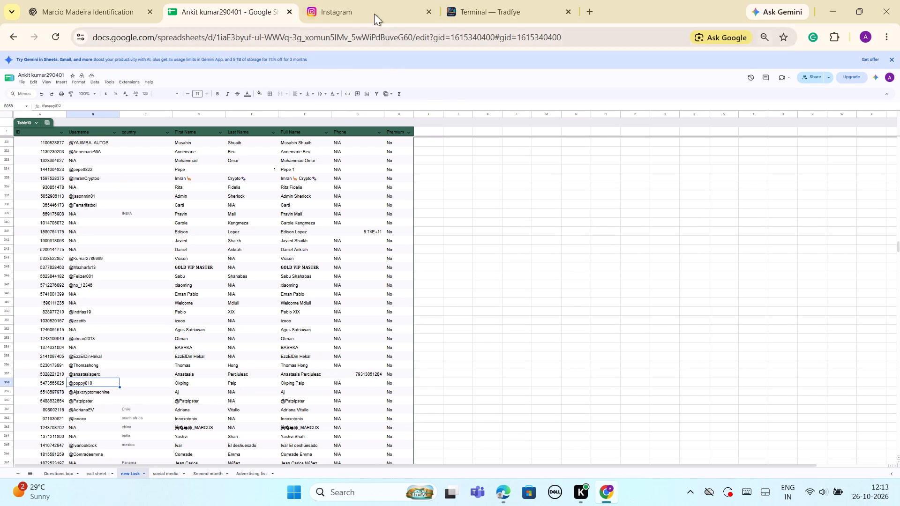
pyautogui.click(370, 4)
pyautogui.click(11, 238)
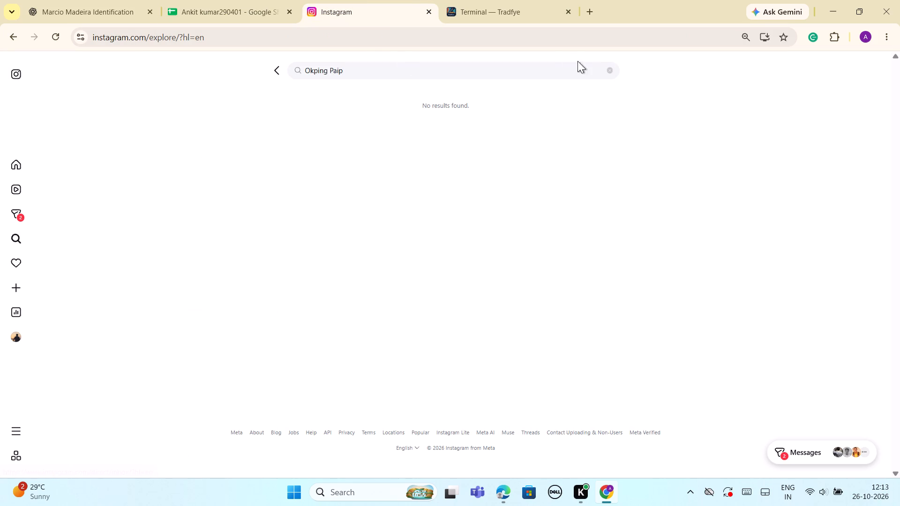
pyautogui.click(609, 71)
pyautogui.click(349, 75)
pyautogui.rightClick(349, 74)
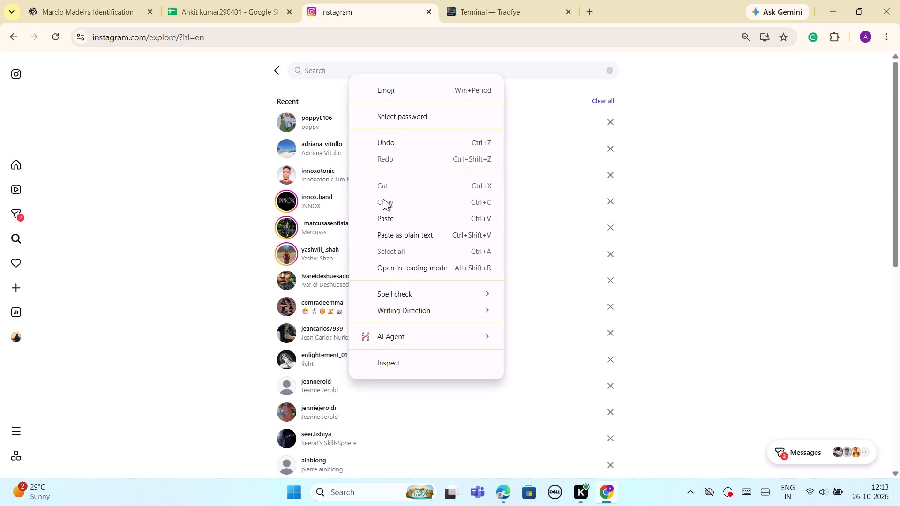
pyautogui.click(383, 215)
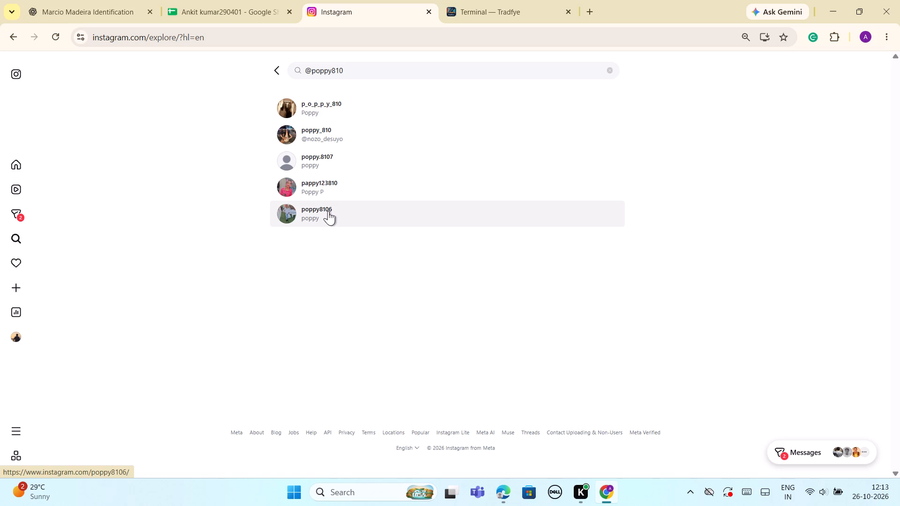
# Reopen the last profile in the Instagram results, recheck its account information for a country, and return to the contact sheet.
pyautogui.click(248, 5)
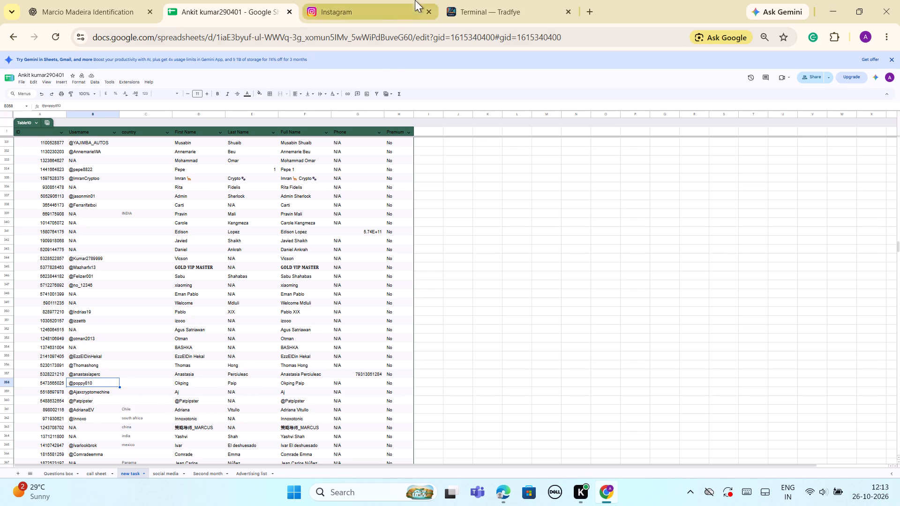
pyautogui.click(395, 11)
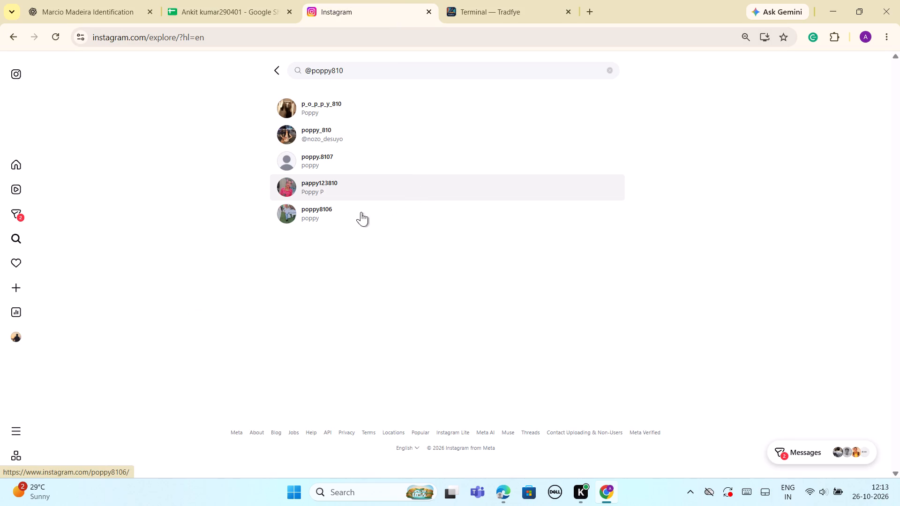
pyautogui.click(337, 217)
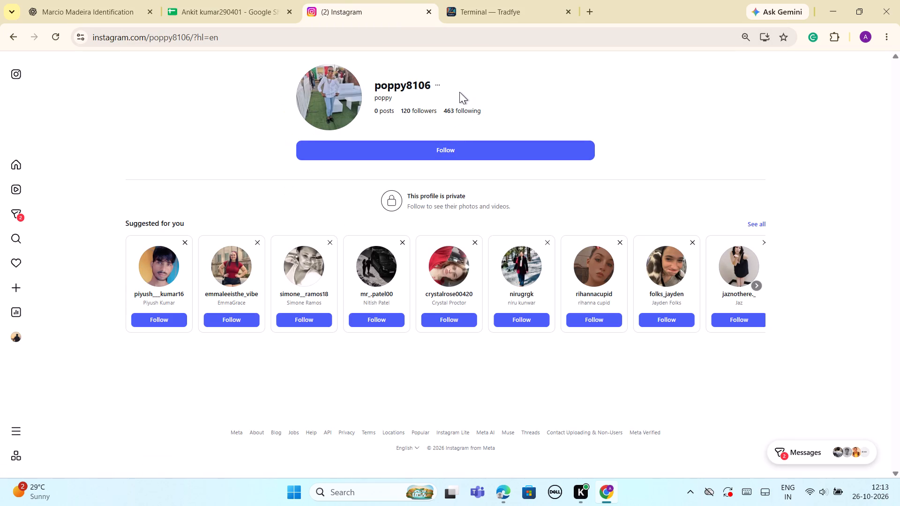
pyautogui.click(457, 113)
pyautogui.click(435, 86)
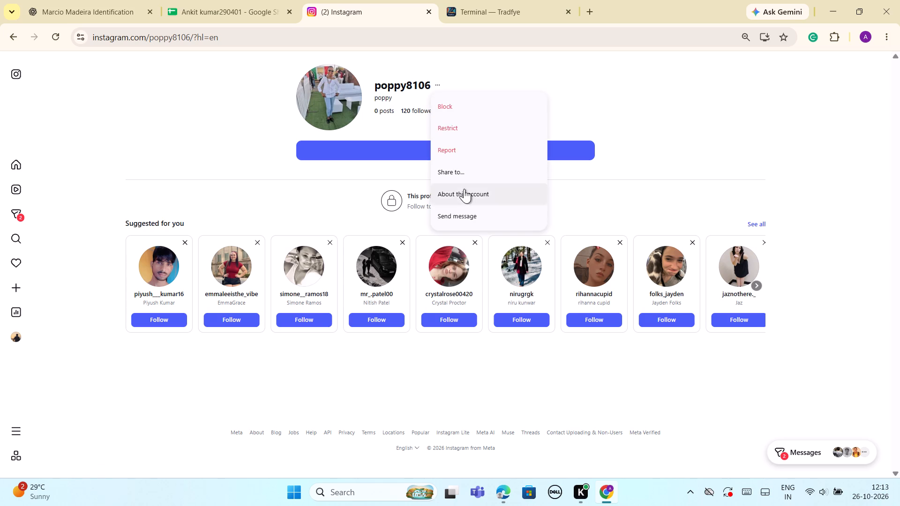
pyautogui.click(464, 189)
pyautogui.click(552, 149)
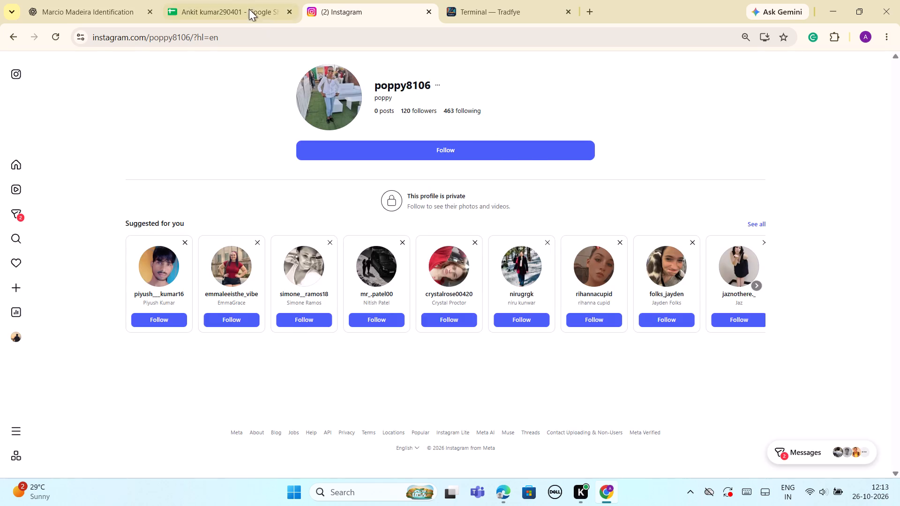
pyautogui.click(243, 3)
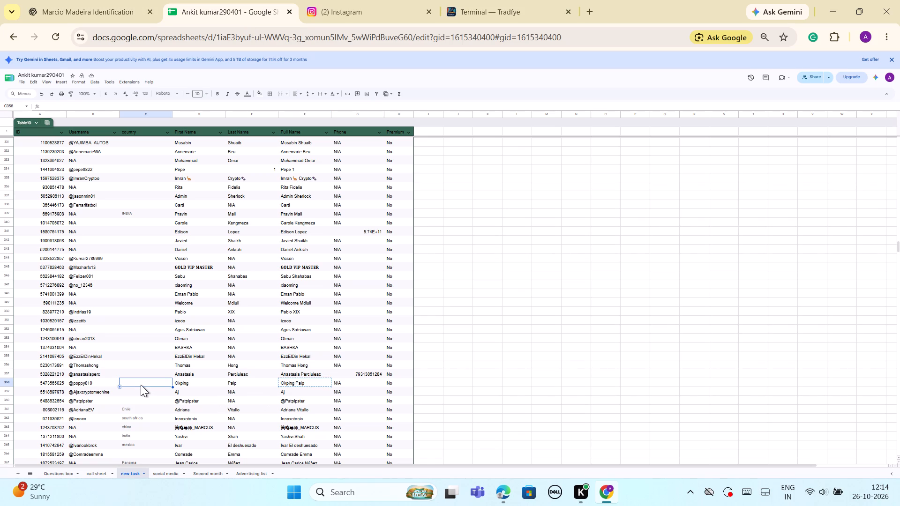
# Enter Philippine as the country in row 358 of the contact list.
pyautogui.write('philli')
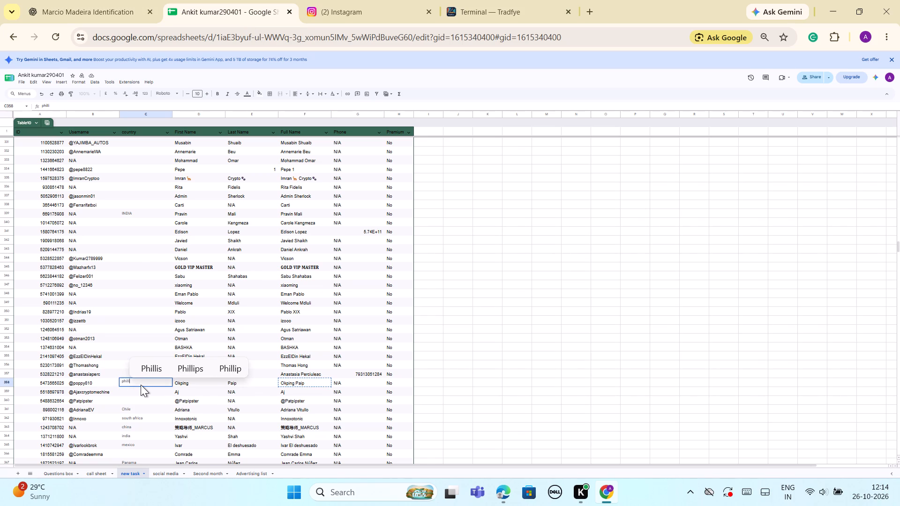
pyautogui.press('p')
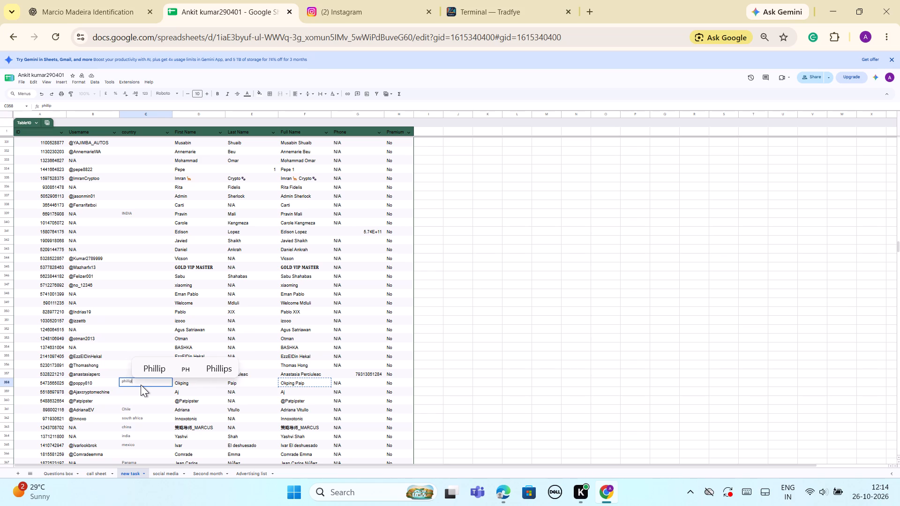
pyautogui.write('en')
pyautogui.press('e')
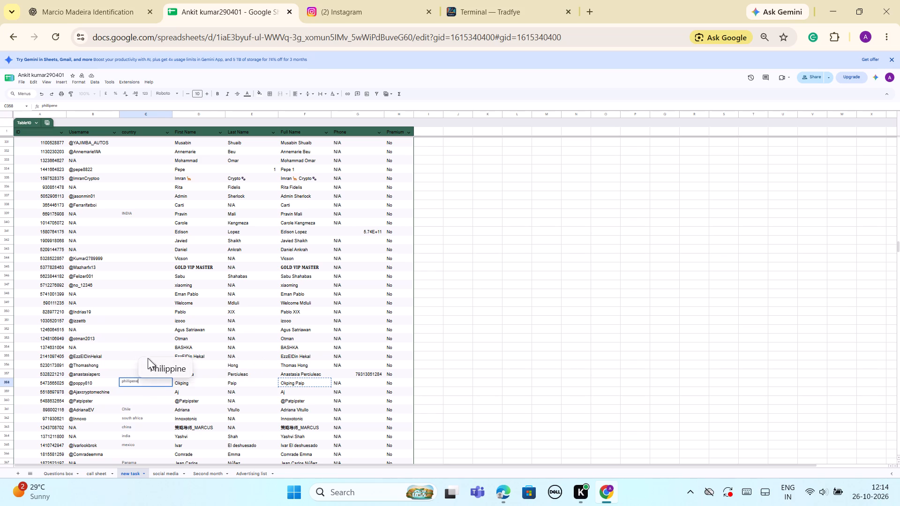
pyautogui.click(158, 364)
pyautogui.click(121, 373)
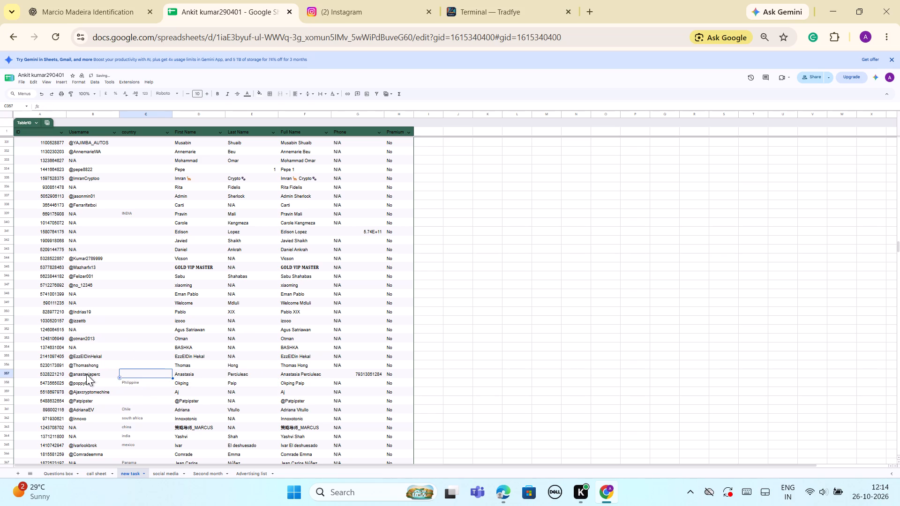
# Copy the username from row 357 and search for it on Instagram.
pyautogui.rightClick(86, 374)
pyautogui.click(107, 162)
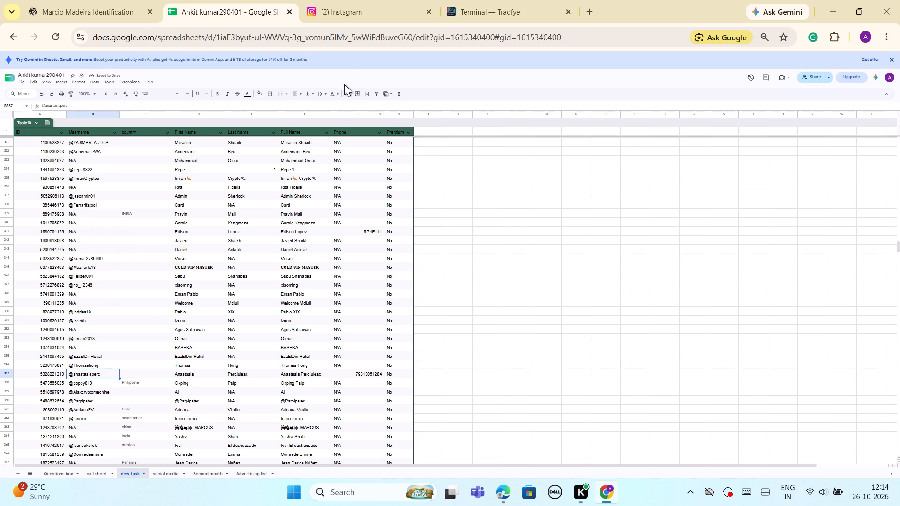
pyautogui.click(350, 12)
pyautogui.click(22, 239)
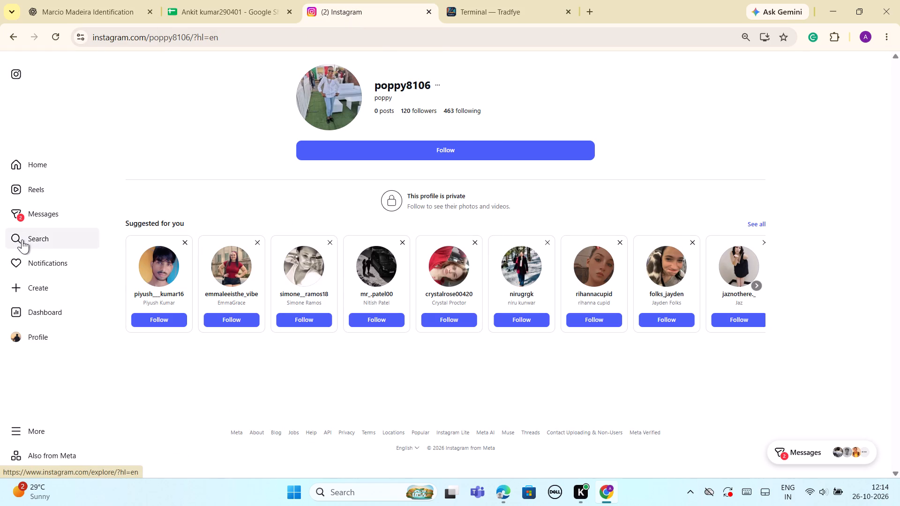
pyautogui.click(338, 74)
pyautogui.rightClick(354, 69)
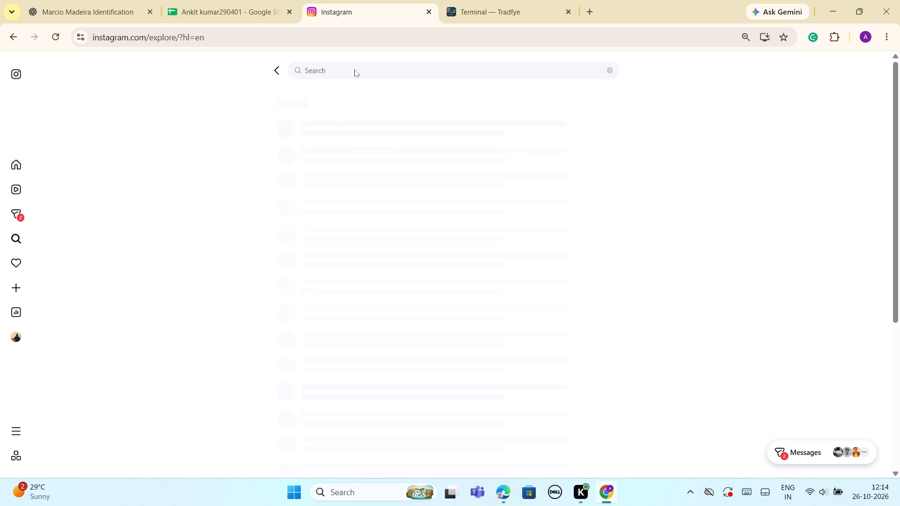
pyautogui.click(430, 208)
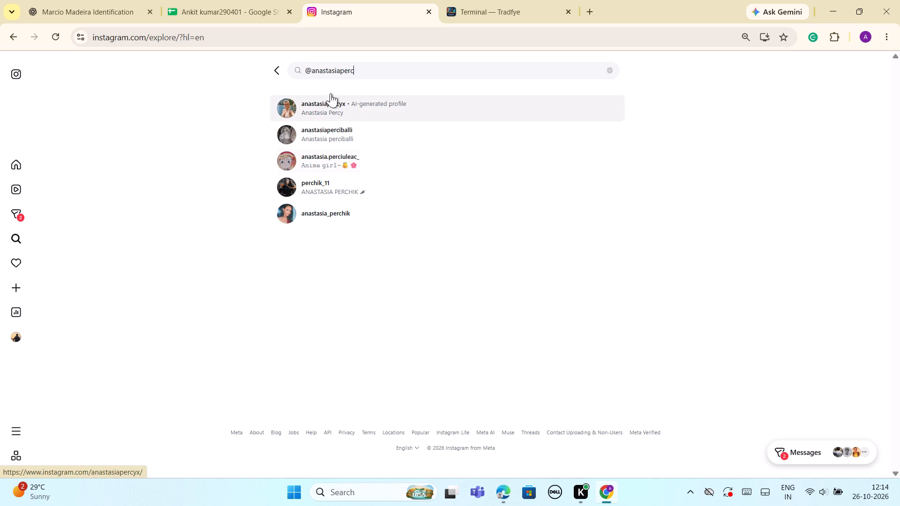
# Copy the full name from row 357 in Google Sheets and search Instagram for it in place of the username.
pyautogui.click(239, 17)
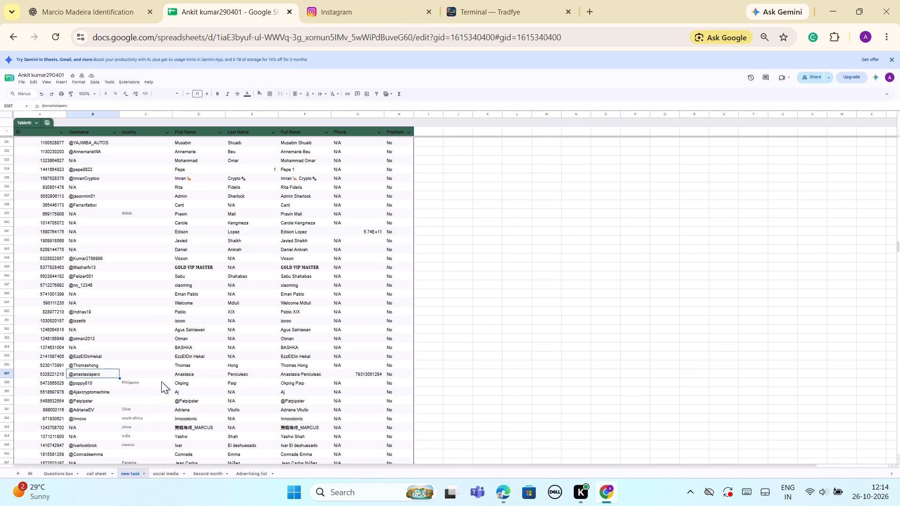
pyautogui.click(286, 377)
pyautogui.rightClick(286, 377)
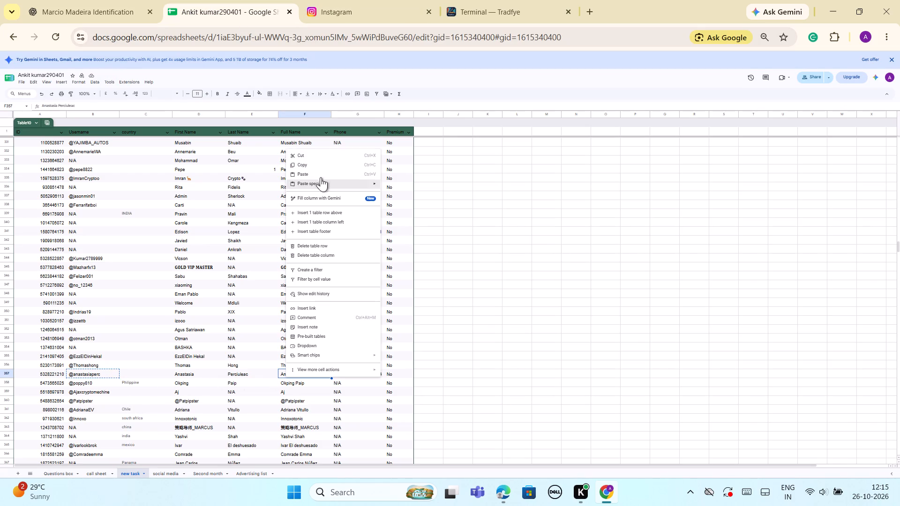
pyautogui.click(318, 167)
pyautogui.click(343, 18)
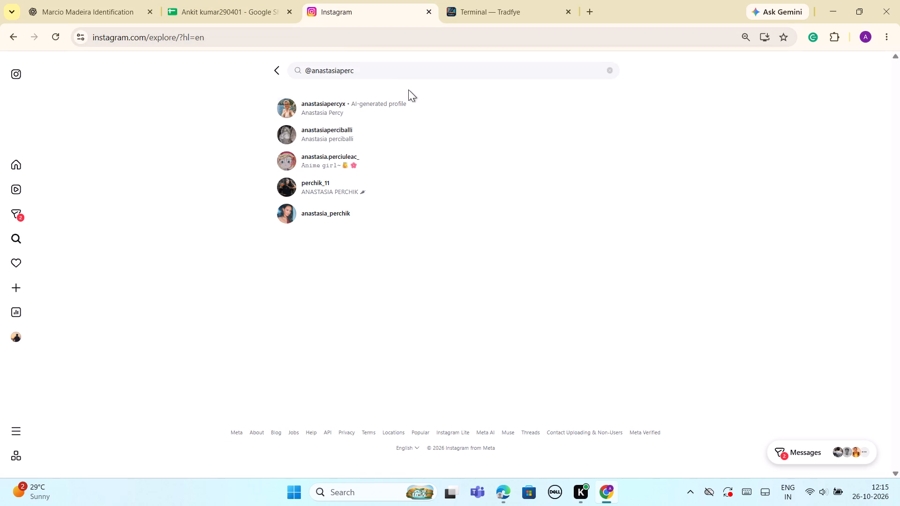
pyautogui.click(208, 5)
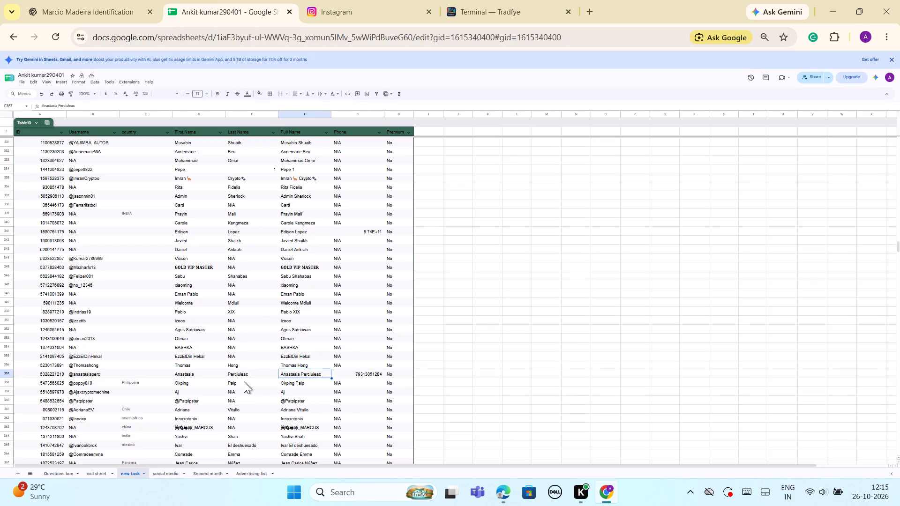
pyautogui.click(363, 17)
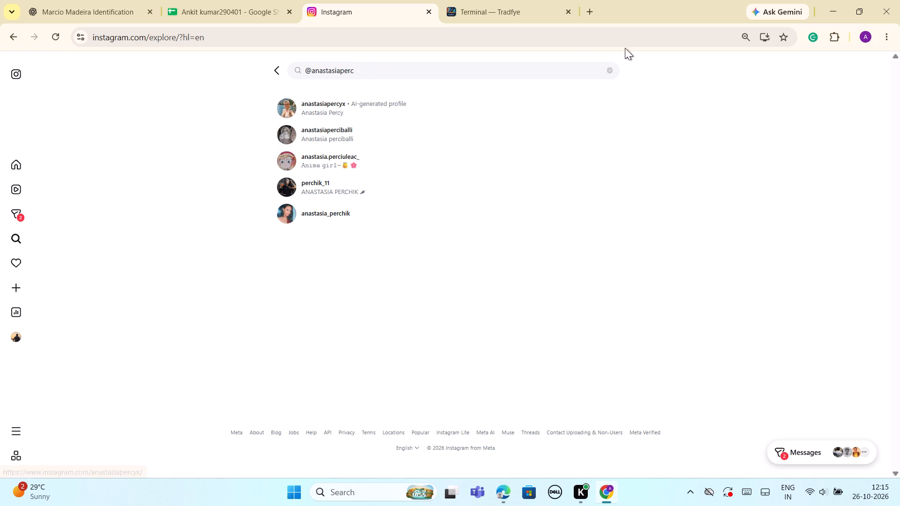
pyautogui.click(606, 69)
pyautogui.click(426, 71)
pyautogui.rightClick(426, 71)
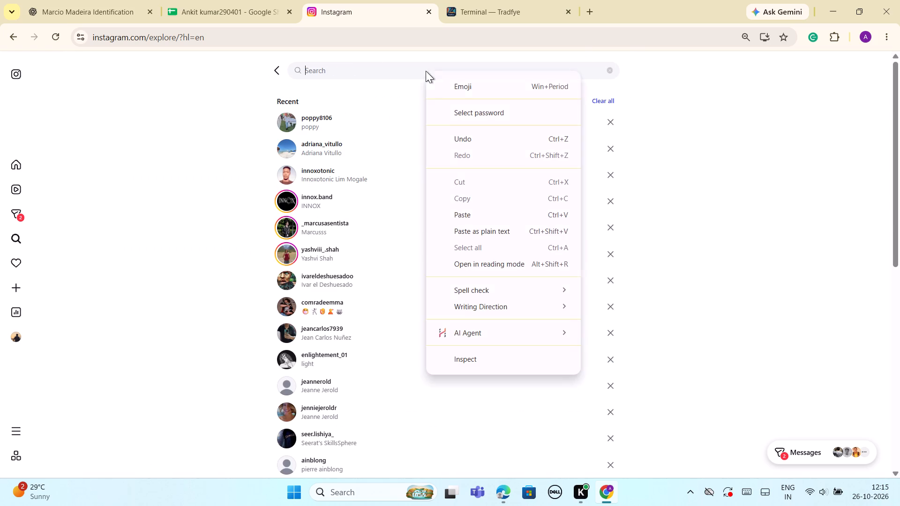
pyautogui.click(458, 212)
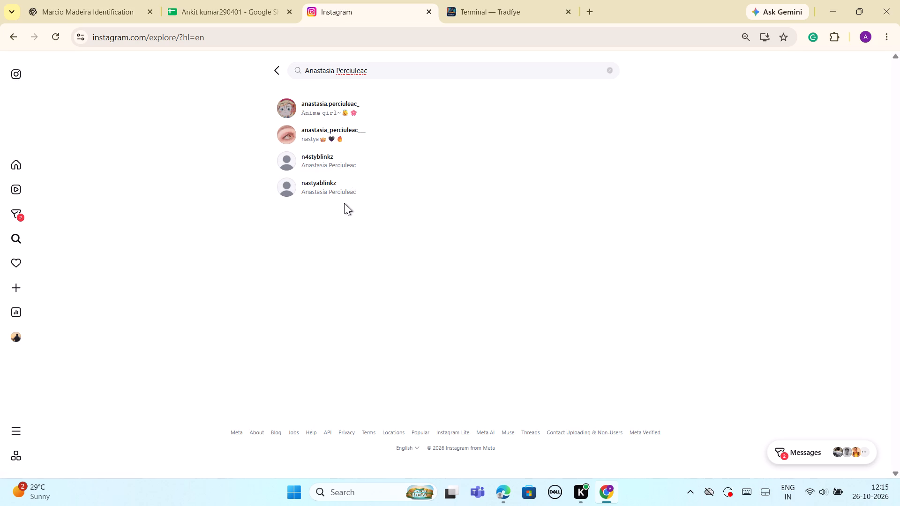
pyautogui.click(197, 7)
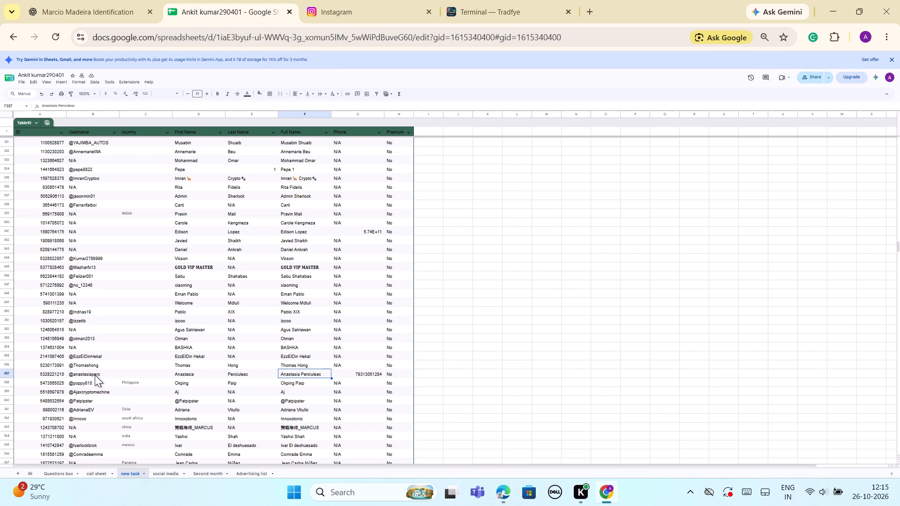
pyautogui.click(366, 18)
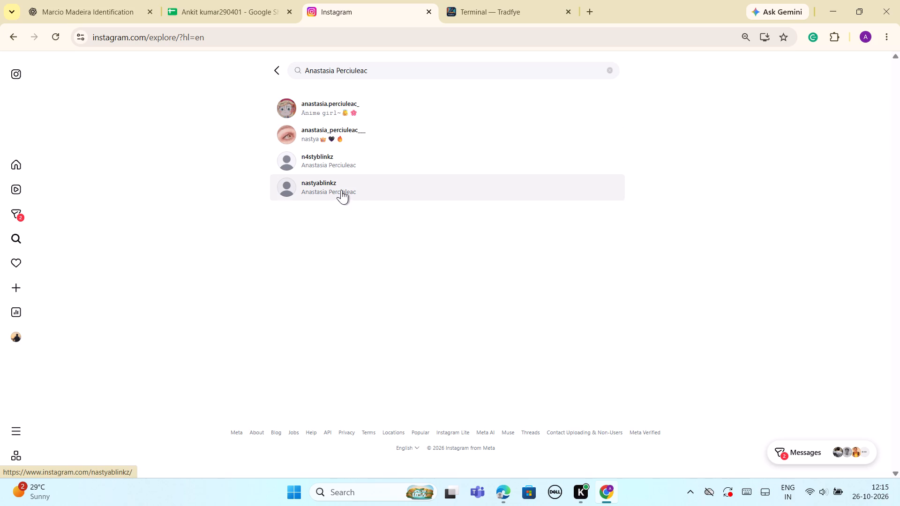
pyautogui.click(361, 191)
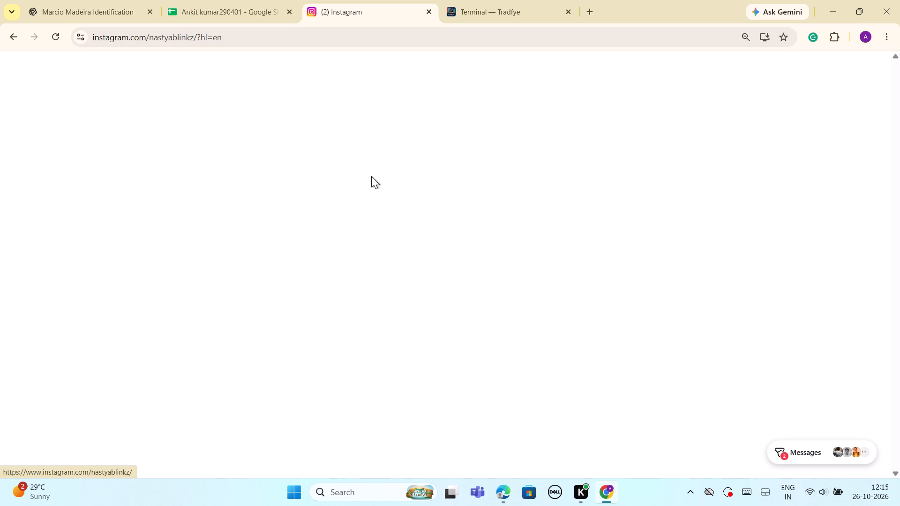
pyautogui.click(446, 86)
pyautogui.click(463, 199)
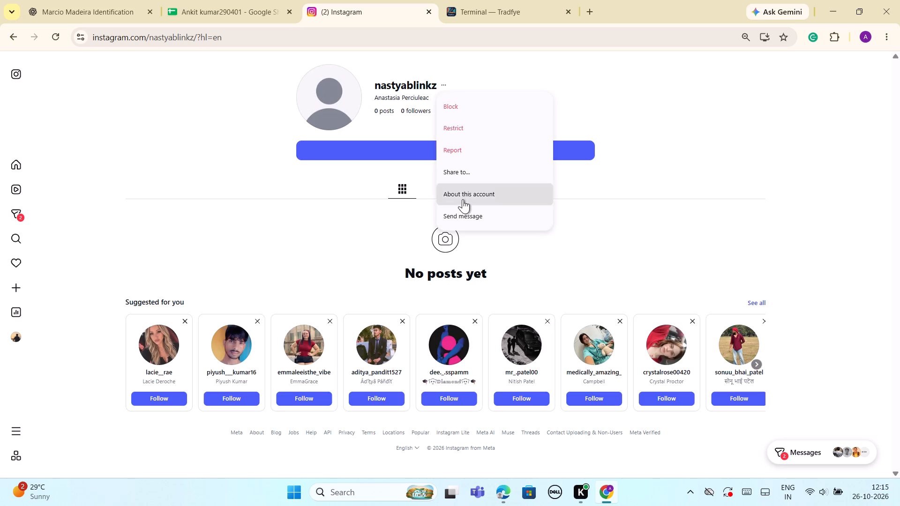
pyautogui.click(608, 136)
pyautogui.click(252, 8)
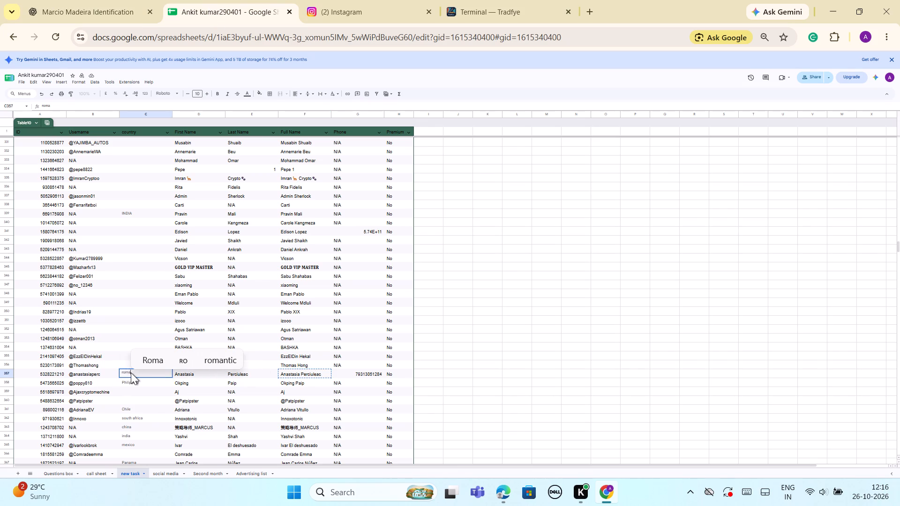
pyautogui.press('a')
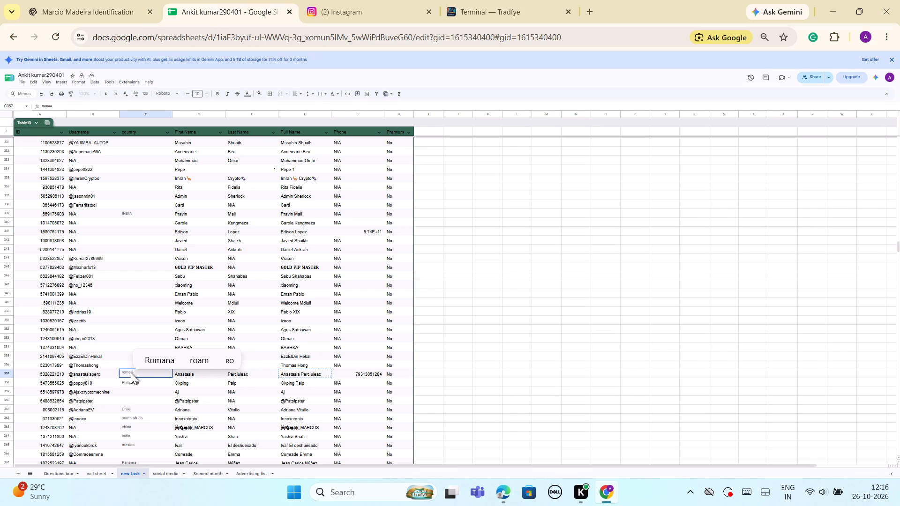
pyautogui.write('ni')
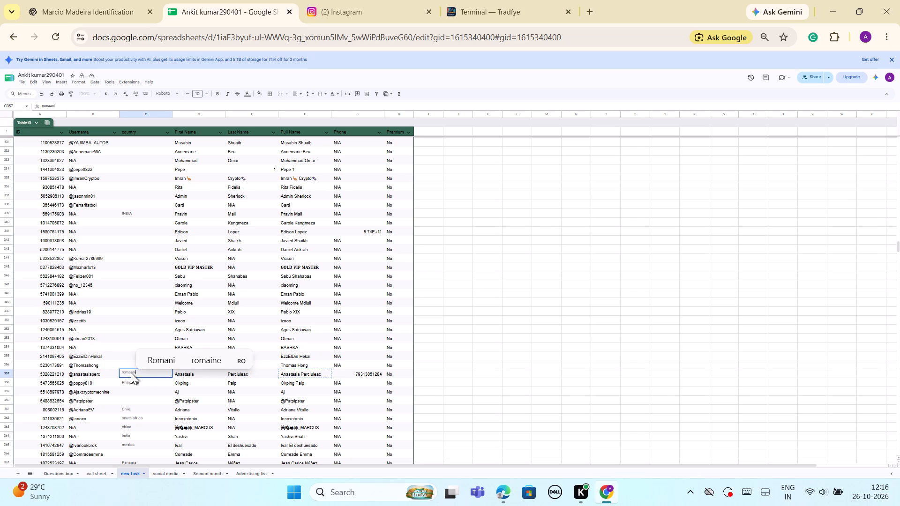
pyautogui.press('a')
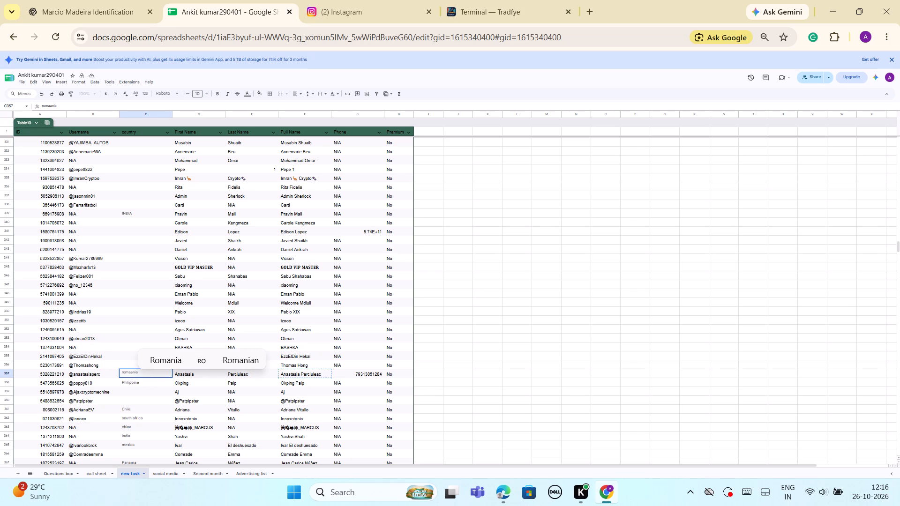
pyautogui.click(132, 373)
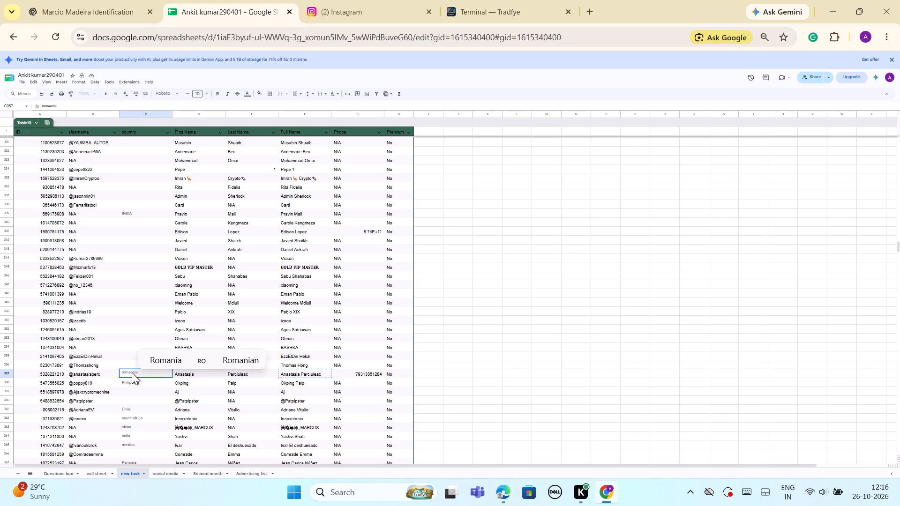
# Correct the country entry in row 357 to the capitalized spelling Romania.
pyautogui.doubleClick(132, 372)
pyautogui.click(171, 356)
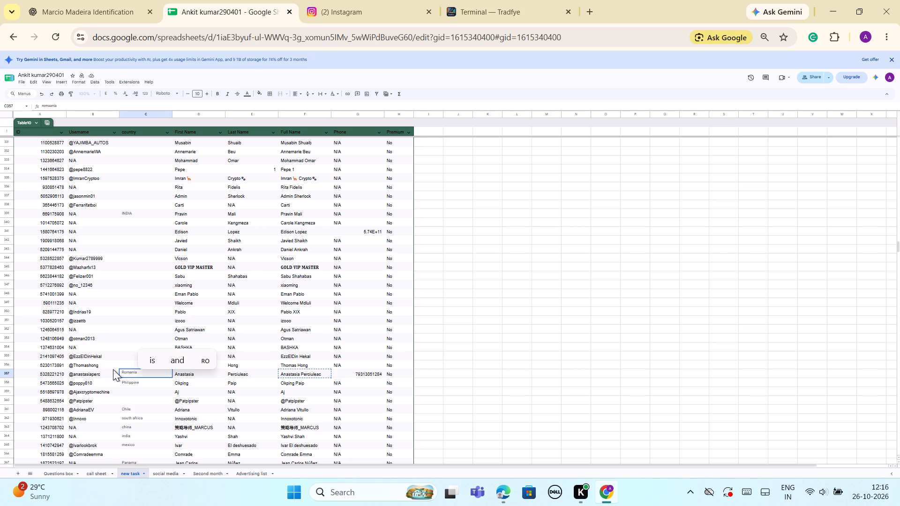
# Copy the username from row 356 and search Instagram for it.
pyautogui.click(112, 365)
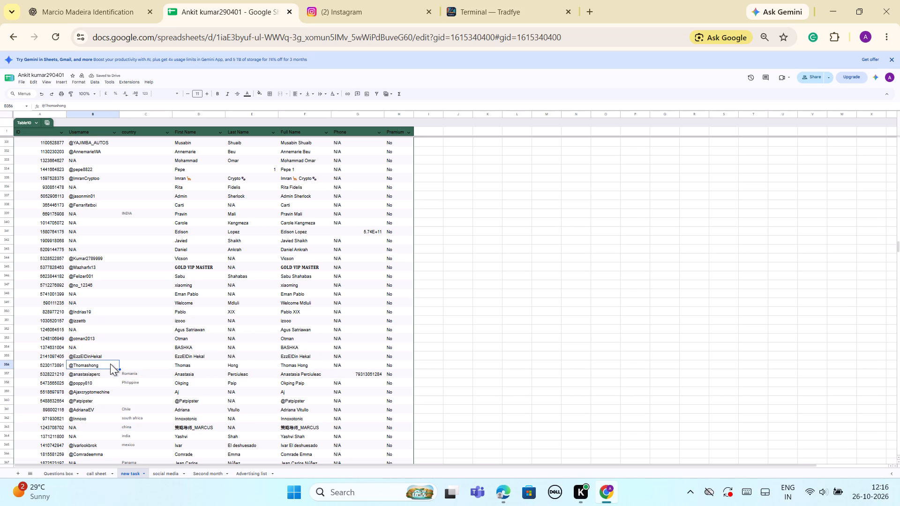
pyautogui.rightClick(104, 365)
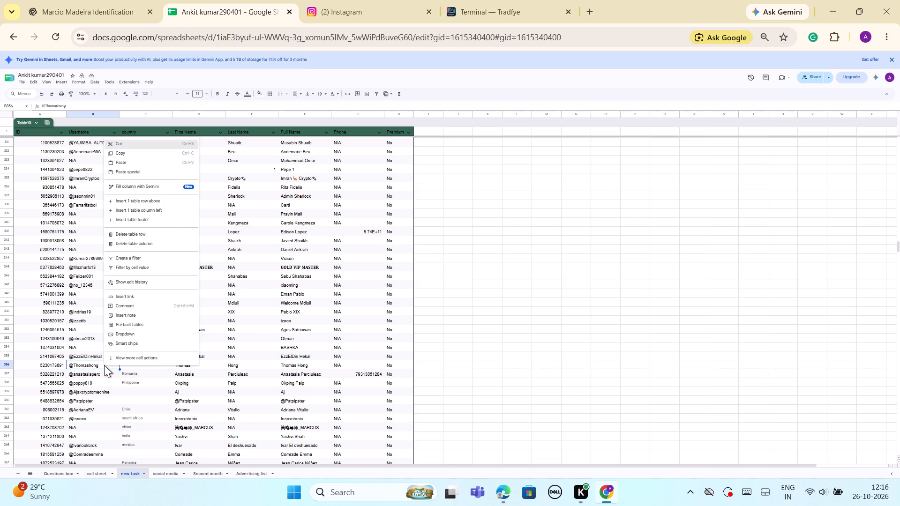
pyautogui.click(119, 150)
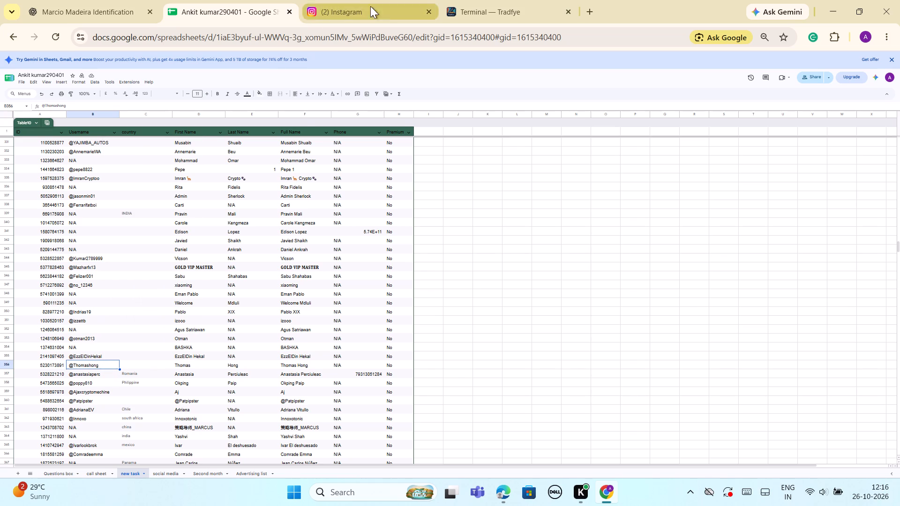
pyautogui.click(382, 10)
pyautogui.click(19, 236)
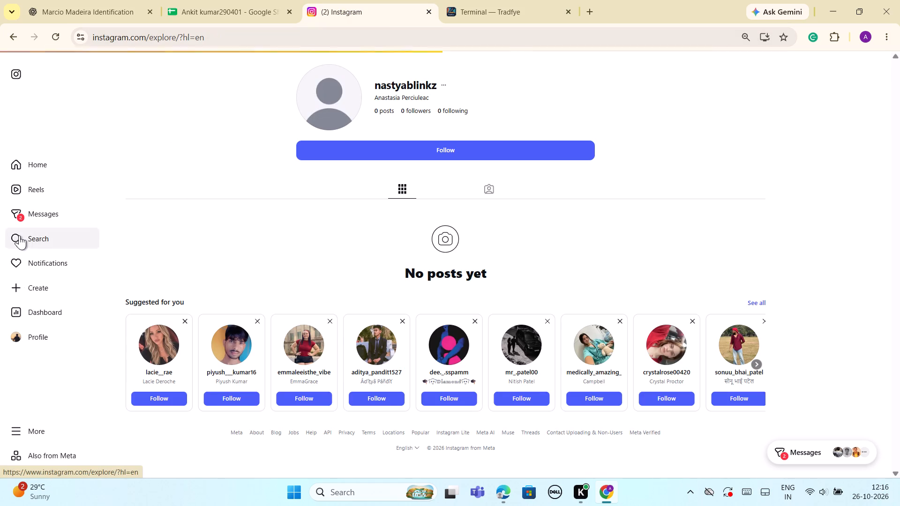
pyautogui.click(362, 74)
pyautogui.rightClick(362, 74)
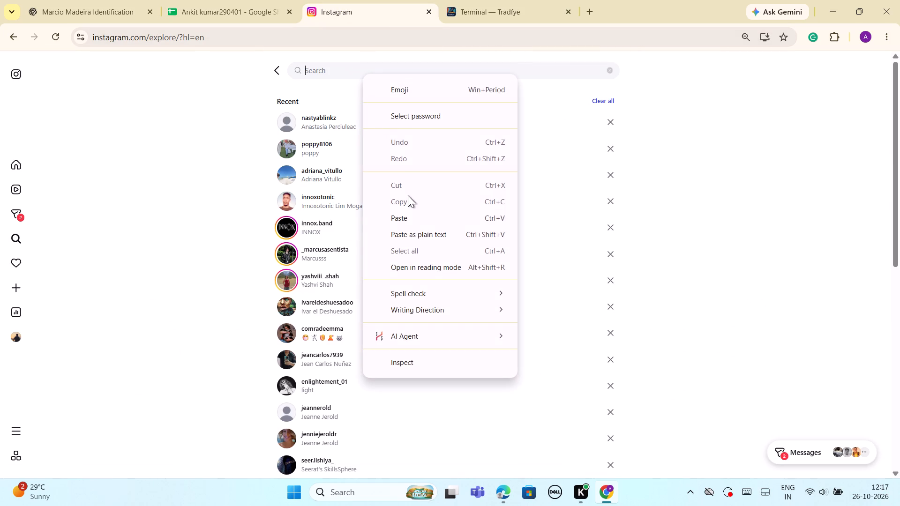
pyautogui.click(408, 211)
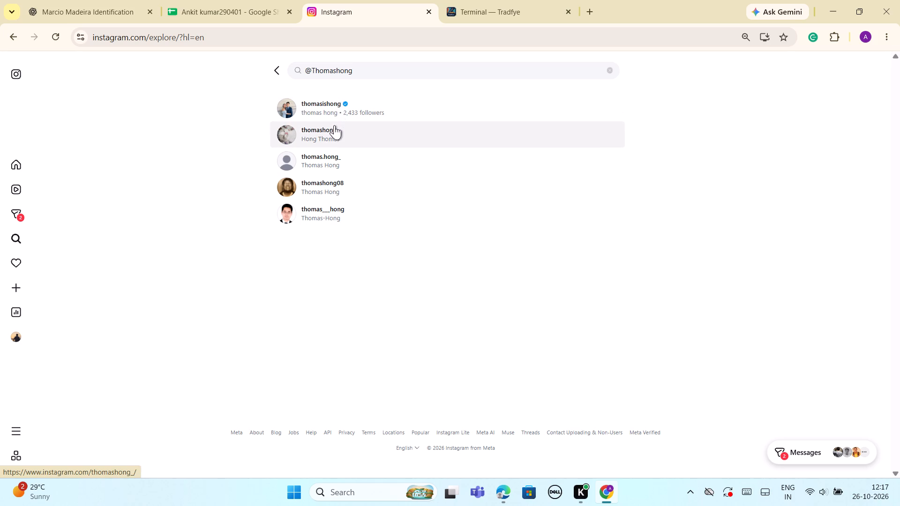
# Open the second matching Instagram profile, view the country in its account information, and compare the profile with row 356 of the spreadsheet.
pyautogui.click(333, 129)
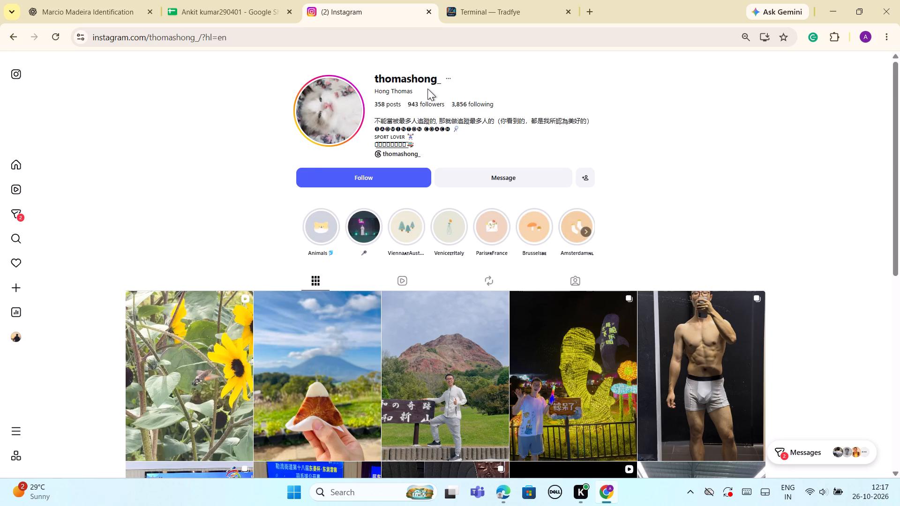
pyautogui.click(450, 76)
pyautogui.click(463, 180)
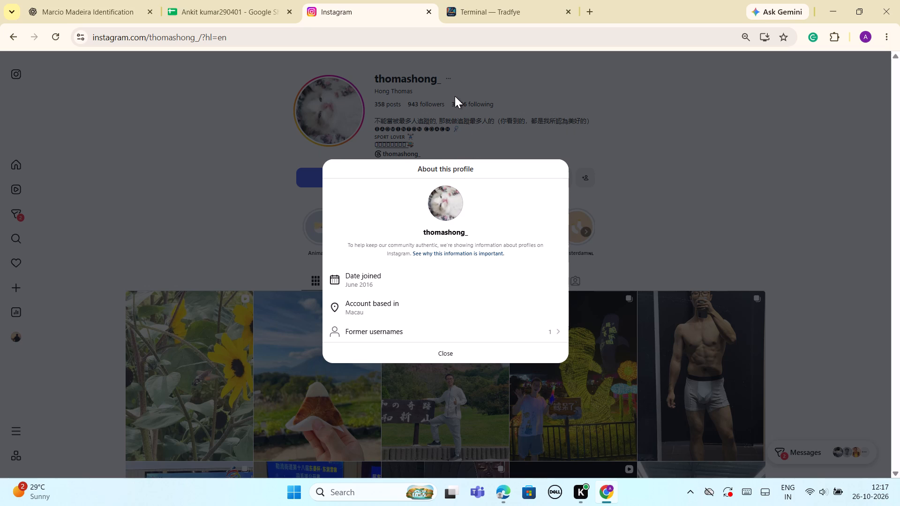
pyautogui.click(493, 84)
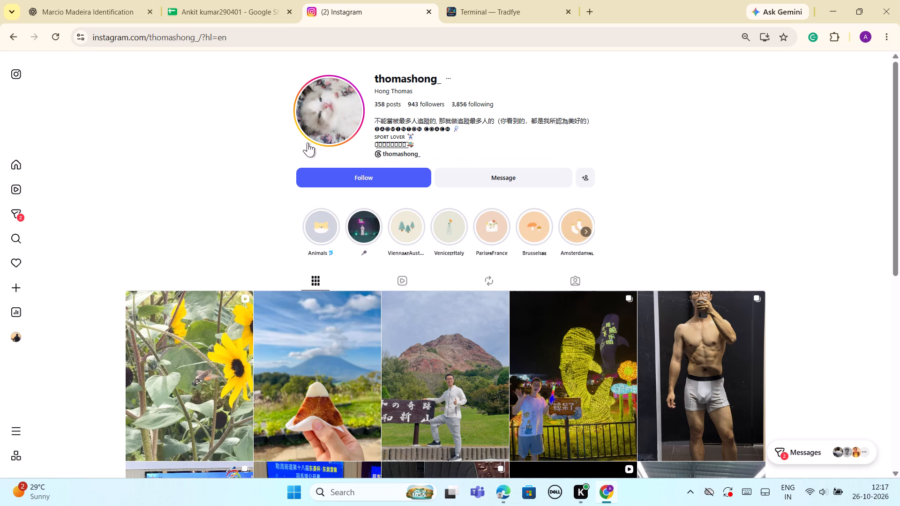
pyautogui.click(215, 22)
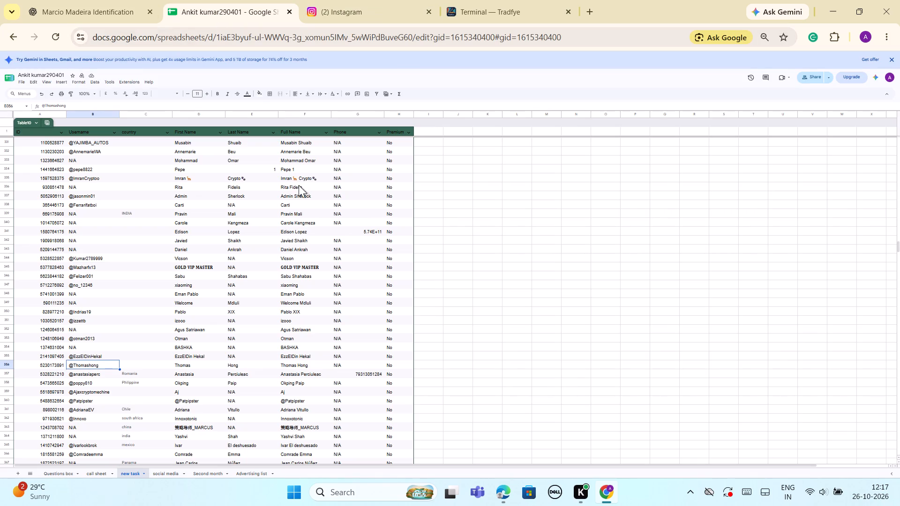
pyautogui.click(350, 16)
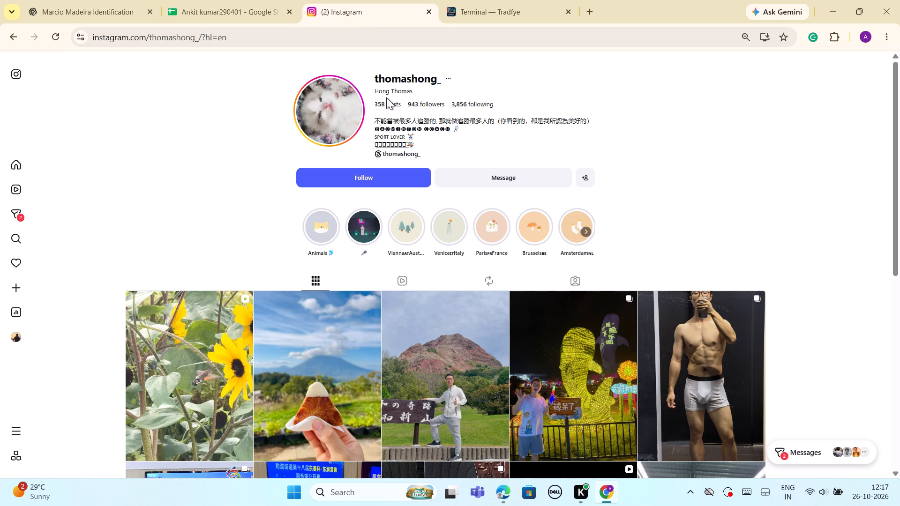
# Copy the full name from row 356 of the spreadsheet and search Instagram for it.
pyautogui.click(223, 6)
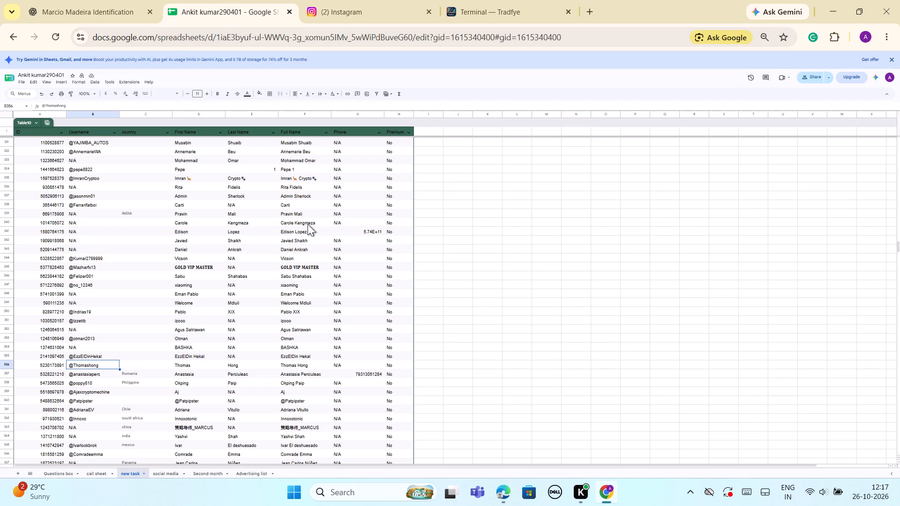
pyautogui.click(287, 367)
pyautogui.rightClick(287, 367)
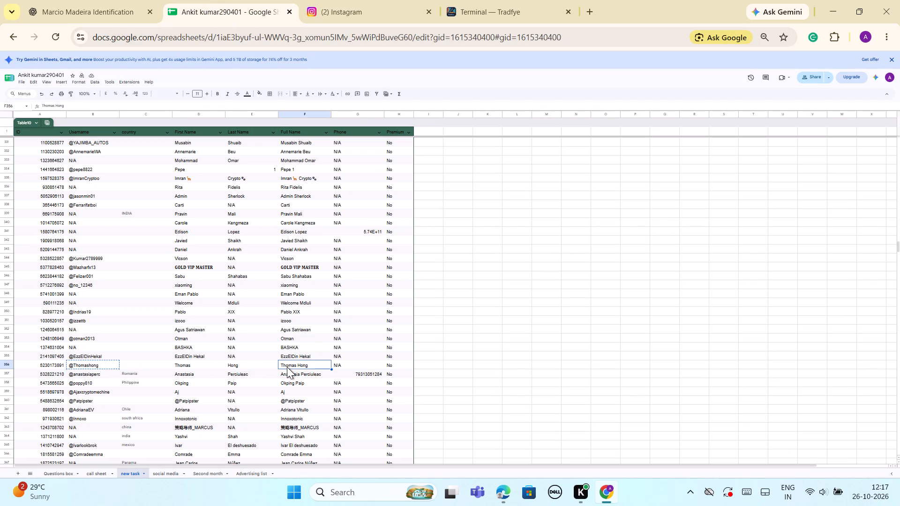
pyautogui.click(308, 151)
pyautogui.click(370, 4)
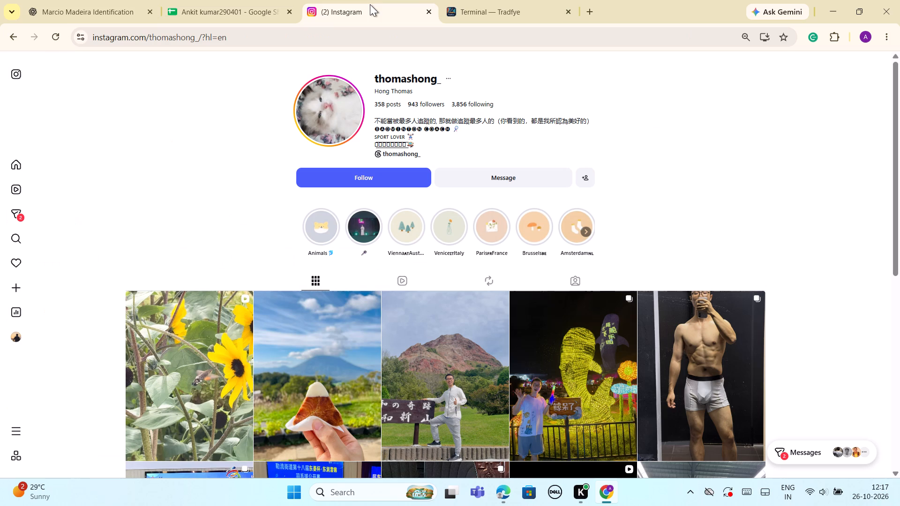
pyautogui.click(13, 231)
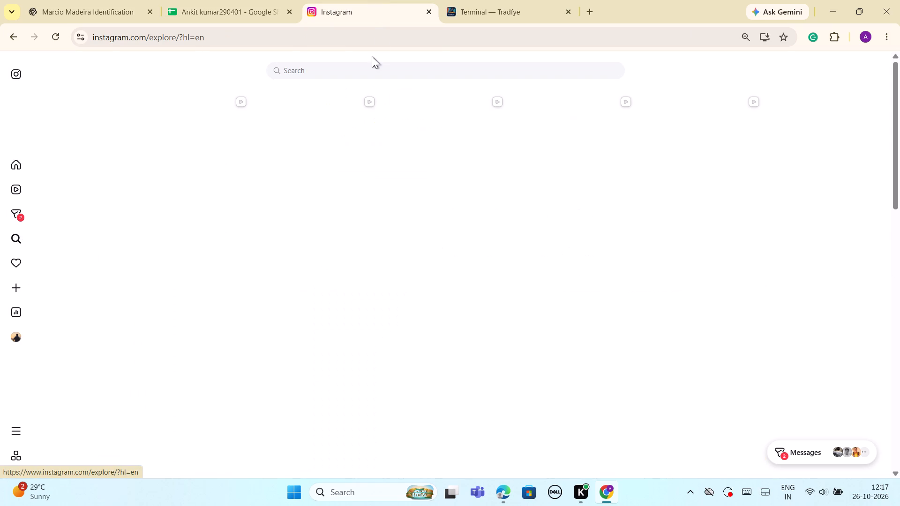
pyautogui.click(335, 72)
pyautogui.rightClick(335, 72)
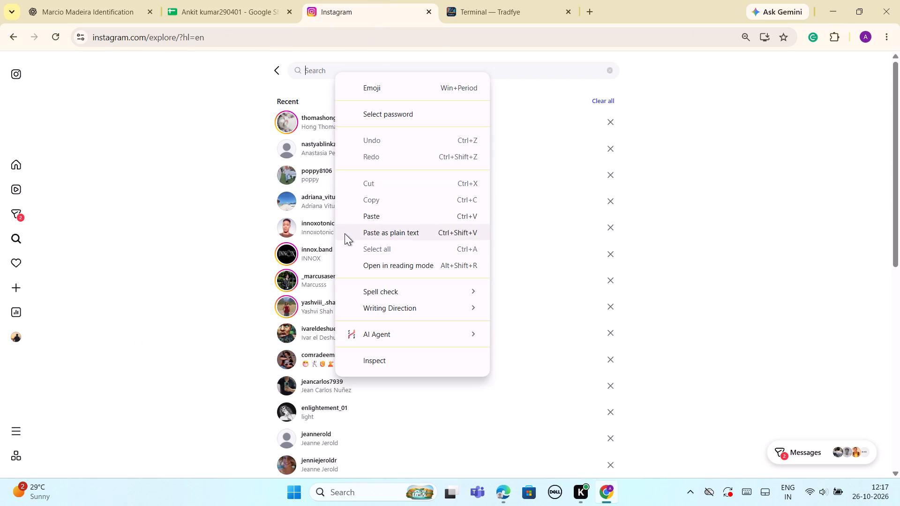
pyautogui.click(354, 222)
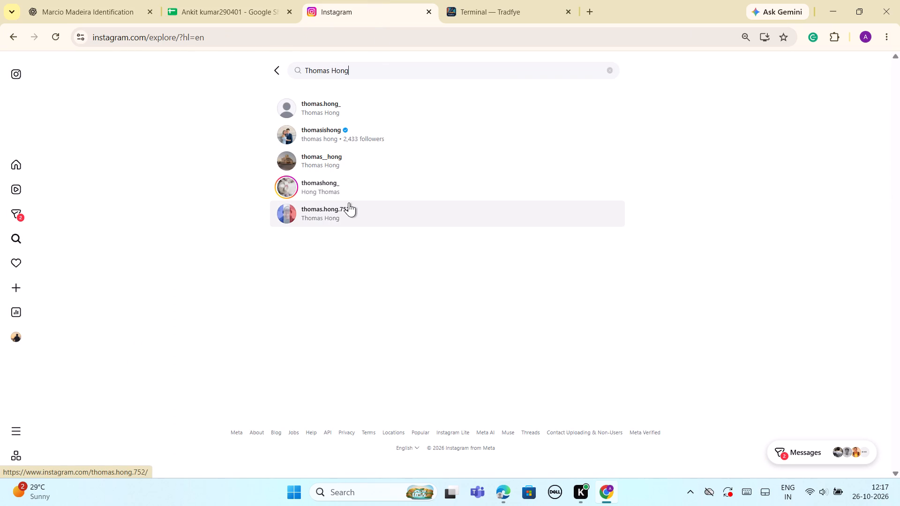
# Open the third Instagram profile in the full-name results and view the country in its account information.
pyautogui.click(341, 160)
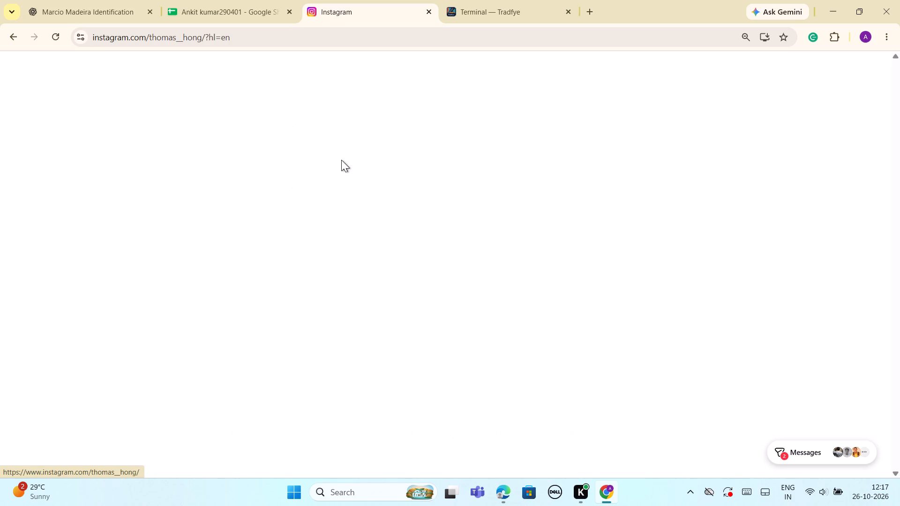
pyautogui.click(453, 84)
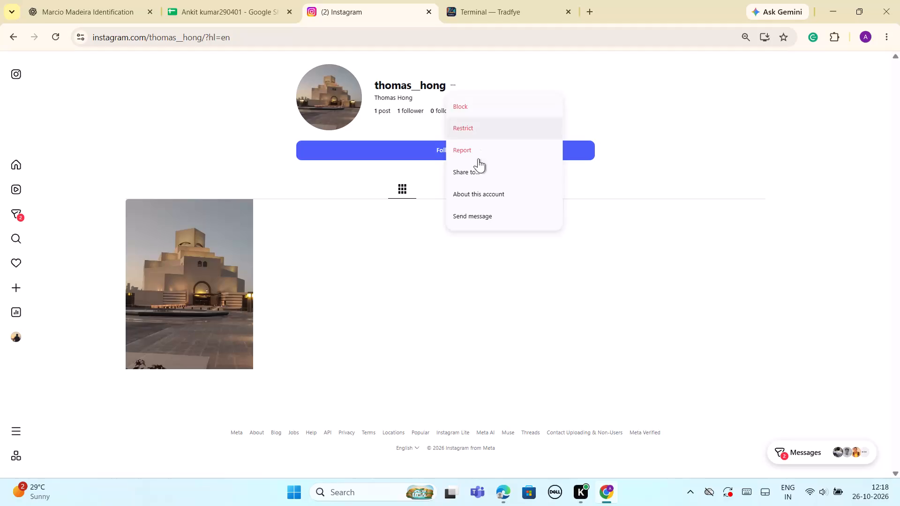
pyautogui.click(482, 190)
pyautogui.click(618, 168)
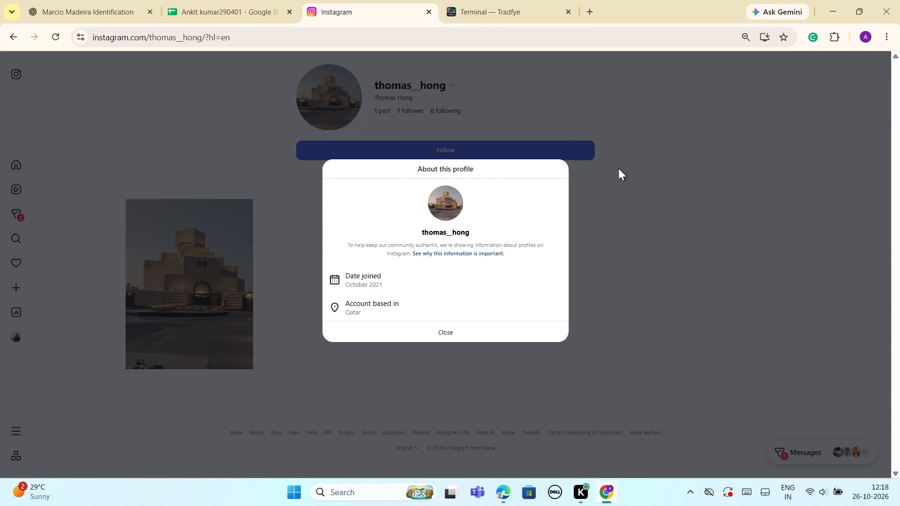
# Return to the Google Sheets contact list and enter Qatar as the country in row 356.
pyautogui.click(231, 7)
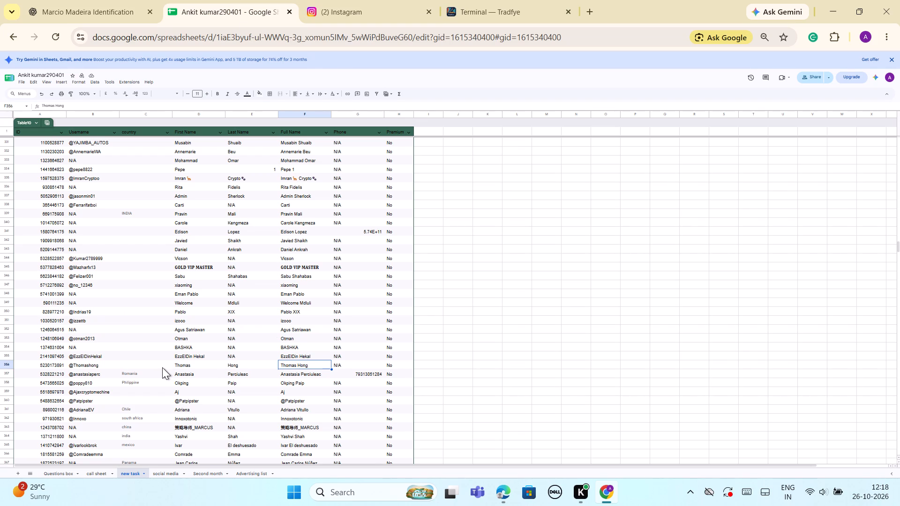
pyautogui.click(143, 365)
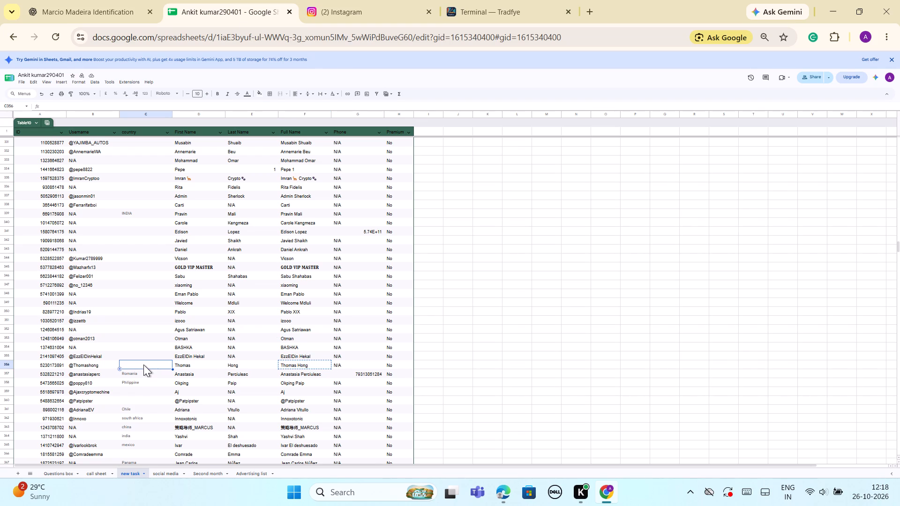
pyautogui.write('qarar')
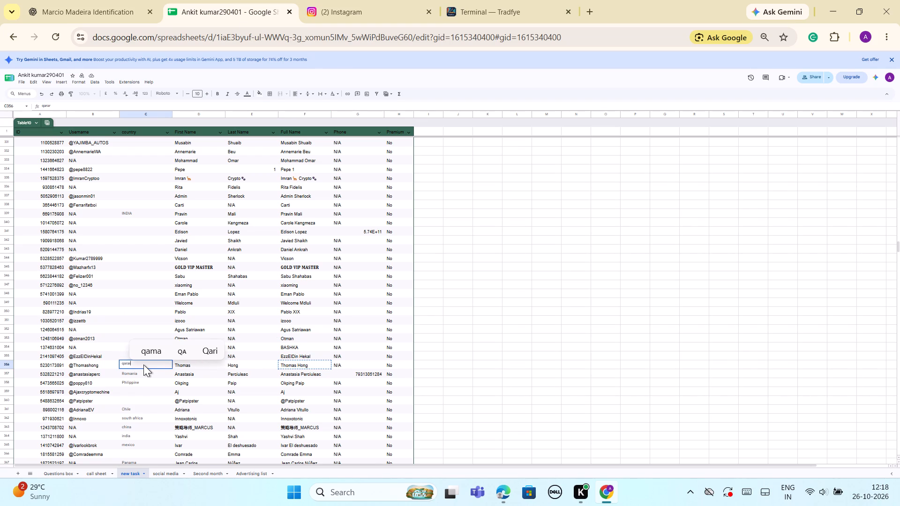
pyautogui.click(154, 353)
# Copy the username from row 355 and search Instagram for it.
pyautogui.click(107, 357)
pyautogui.rightClick(106, 357)
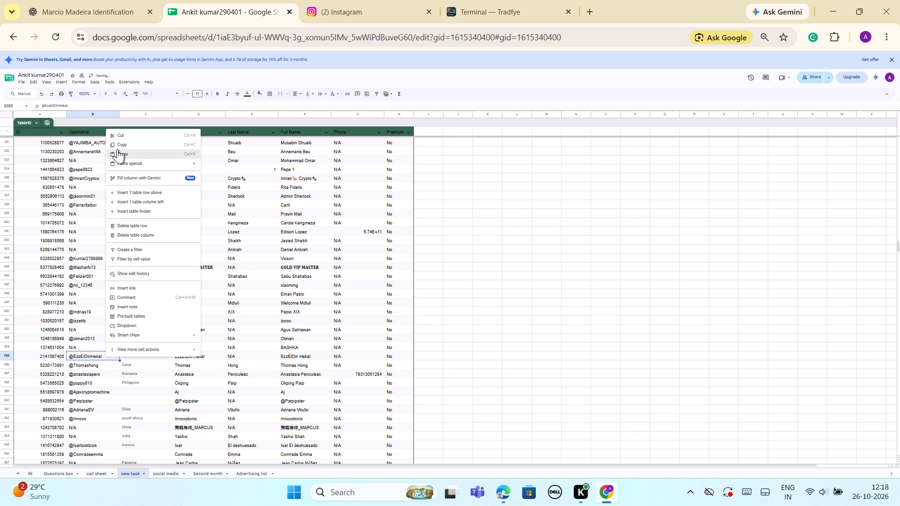
pyautogui.click(118, 148)
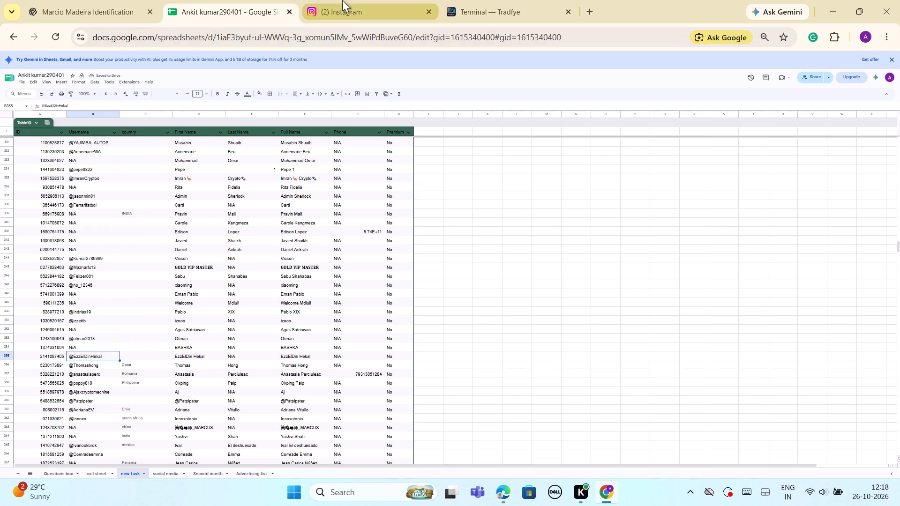
pyautogui.click(354, 8)
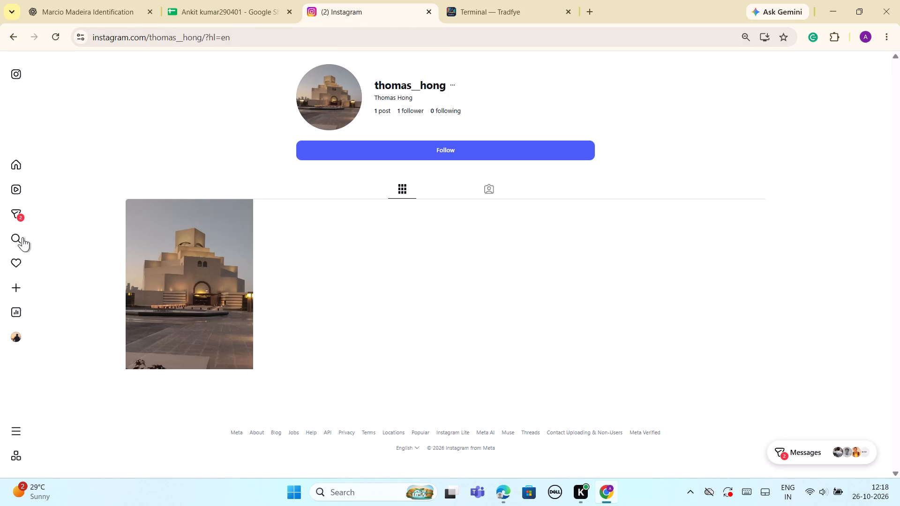
pyautogui.click(22, 237)
pyautogui.click(360, 65)
pyautogui.rightClick(360, 67)
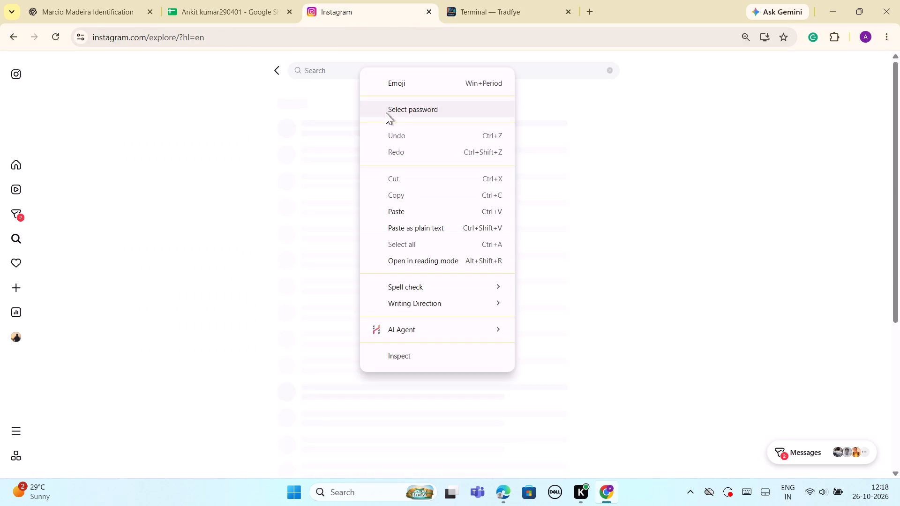
pyautogui.click(411, 216)
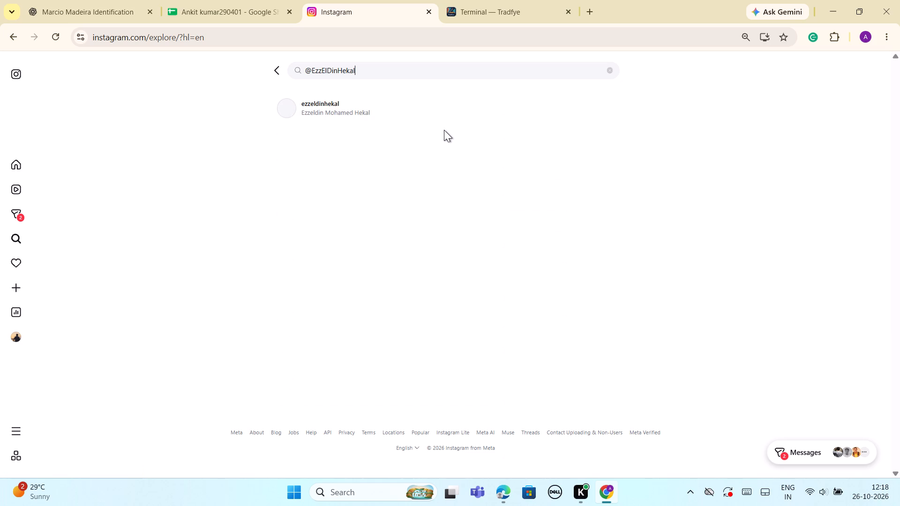
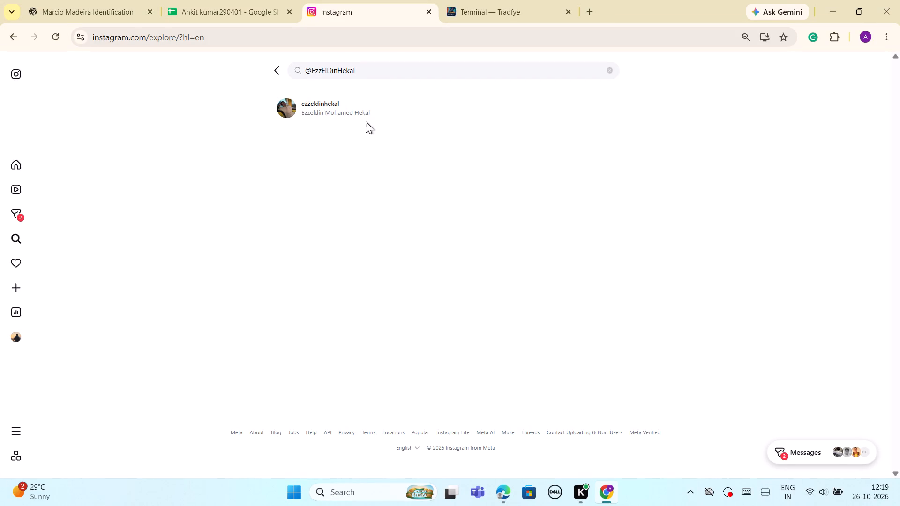
# Open the Instagram profile found for the searched username and check its account information for the country.
pyautogui.click(318, 102)
pyautogui.click(451, 82)
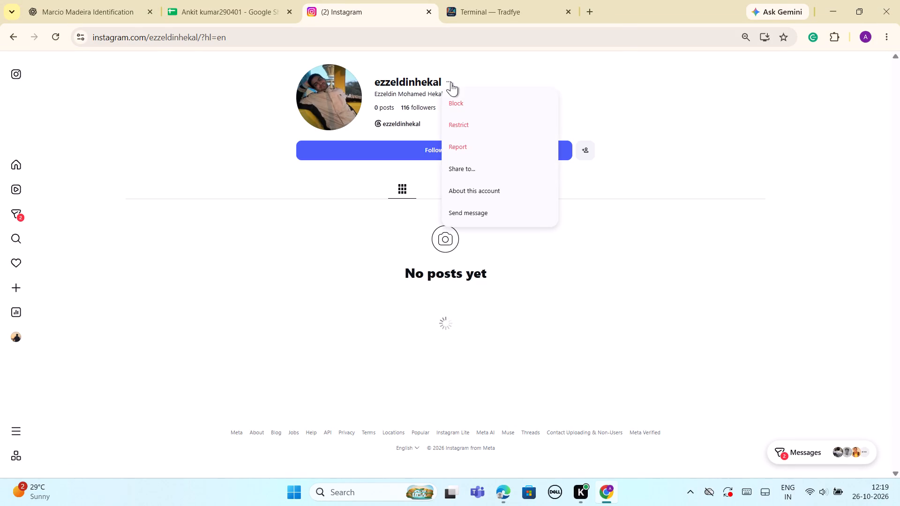
pyautogui.click(489, 189)
pyautogui.click(651, 184)
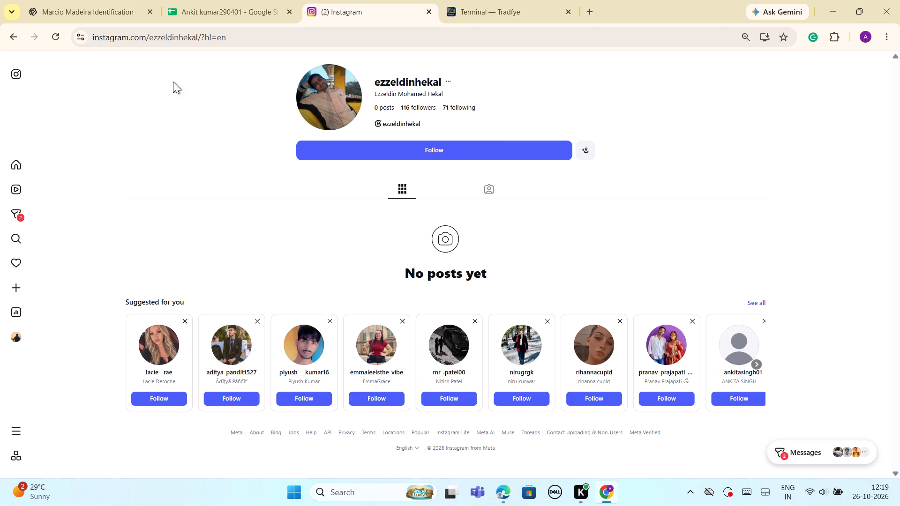
# Switch to the Google Sheets contact list and enter Egypt as the country in row 355.
pyautogui.click(181, 17)
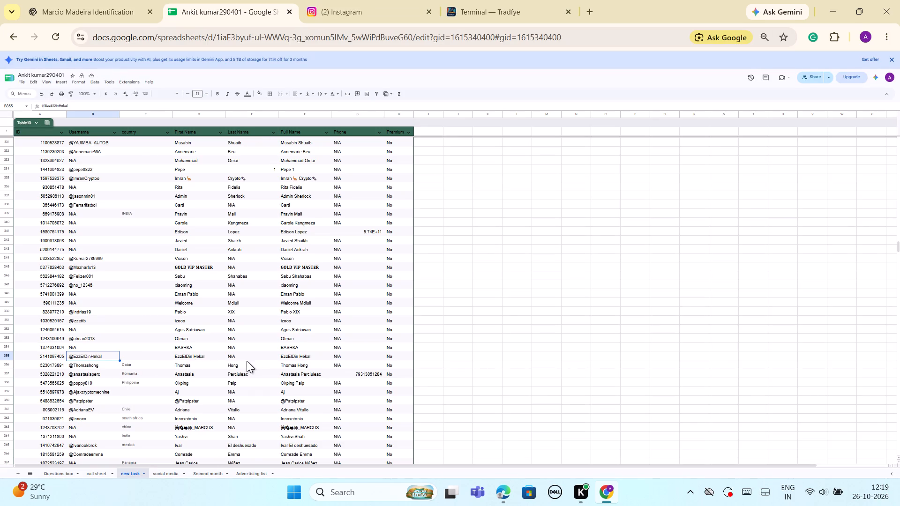
pyautogui.click(142, 357)
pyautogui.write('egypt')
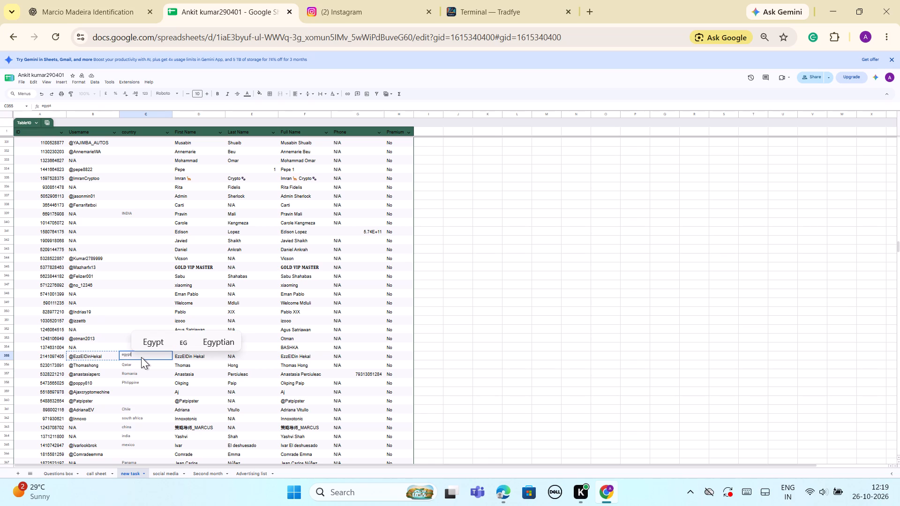
pyautogui.click(150, 345)
pyautogui.click(114, 344)
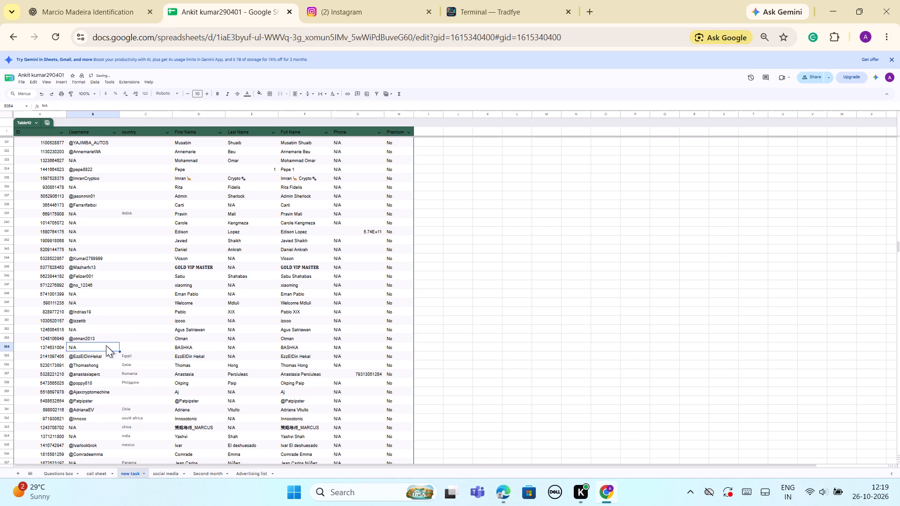
# Copy the contact's full name from row 354 of the contact list for a country lookup.
pyautogui.click(299, 346)
pyautogui.rightClick(299, 346)
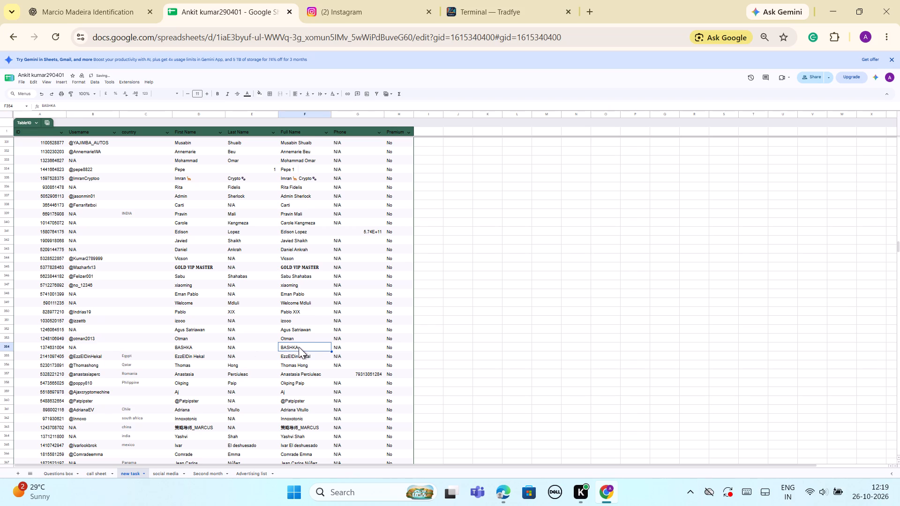
pyautogui.click(315, 137)
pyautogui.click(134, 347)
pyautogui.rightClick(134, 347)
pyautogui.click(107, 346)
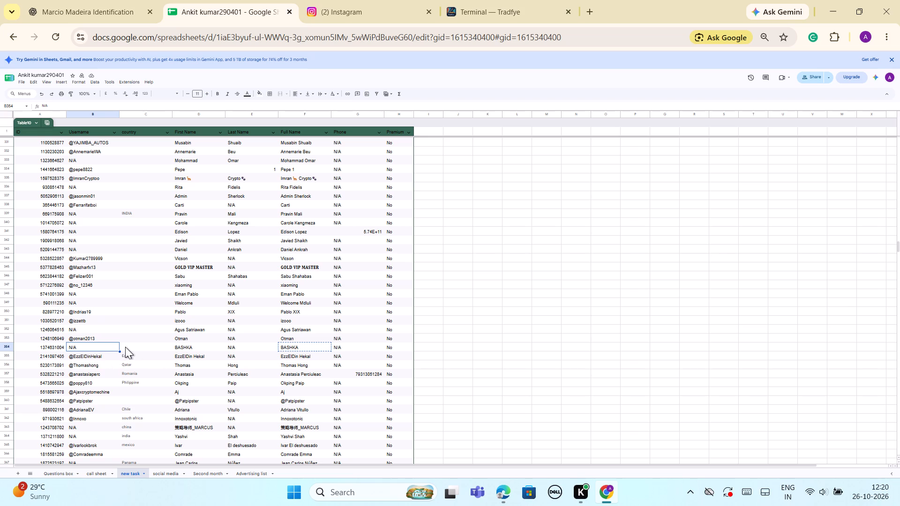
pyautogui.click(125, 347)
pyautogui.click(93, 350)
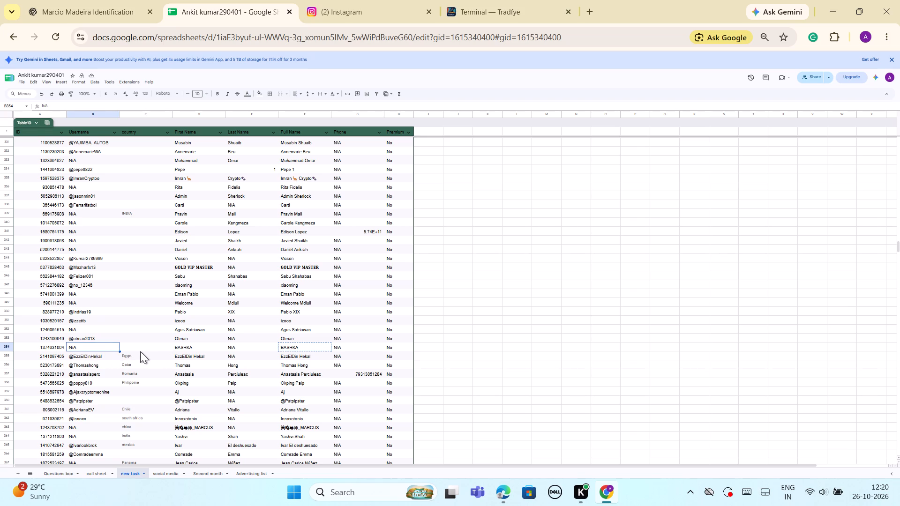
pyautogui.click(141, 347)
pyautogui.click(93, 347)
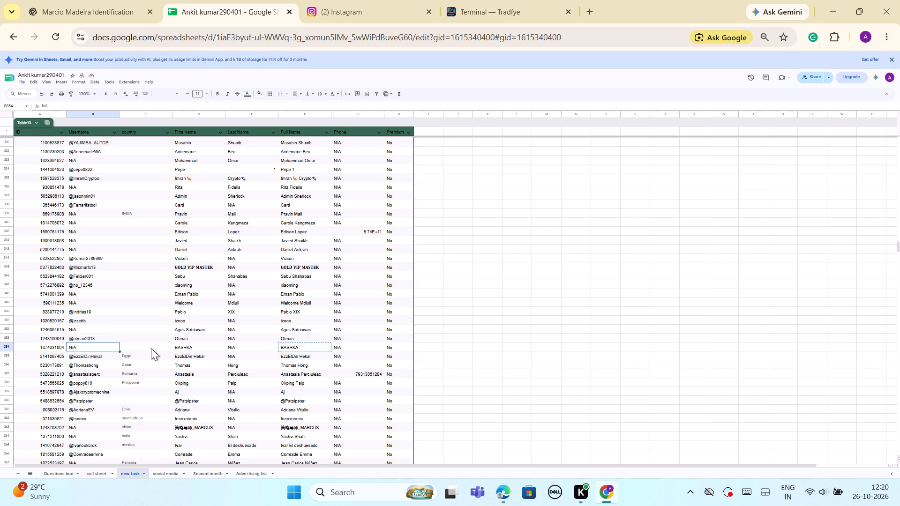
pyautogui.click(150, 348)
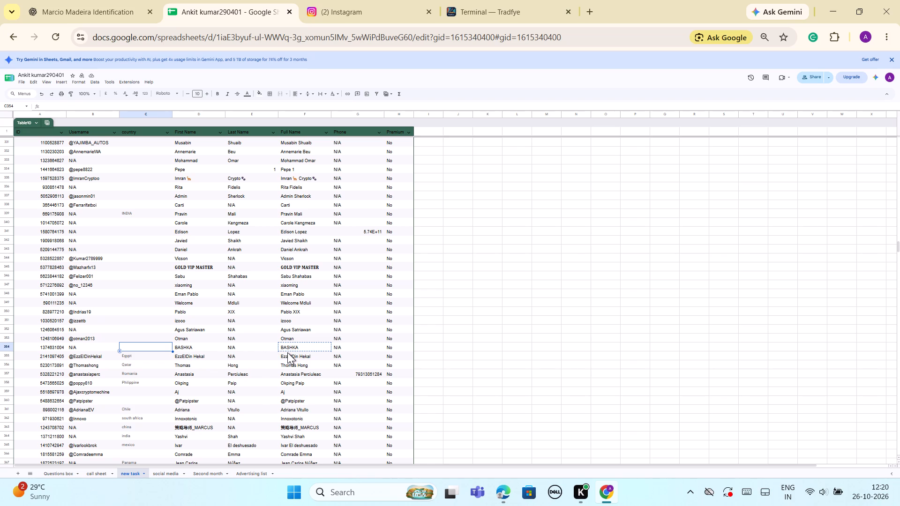
# Switch to Instagram and search for the full name copied from row 354 of the contact list.
pyautogui.click(373, 14)
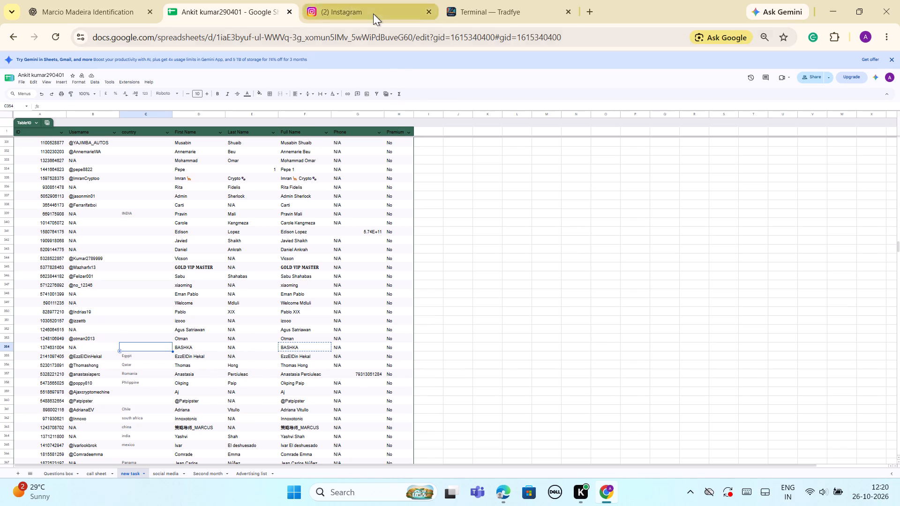
pyautogui.click(22, 241)
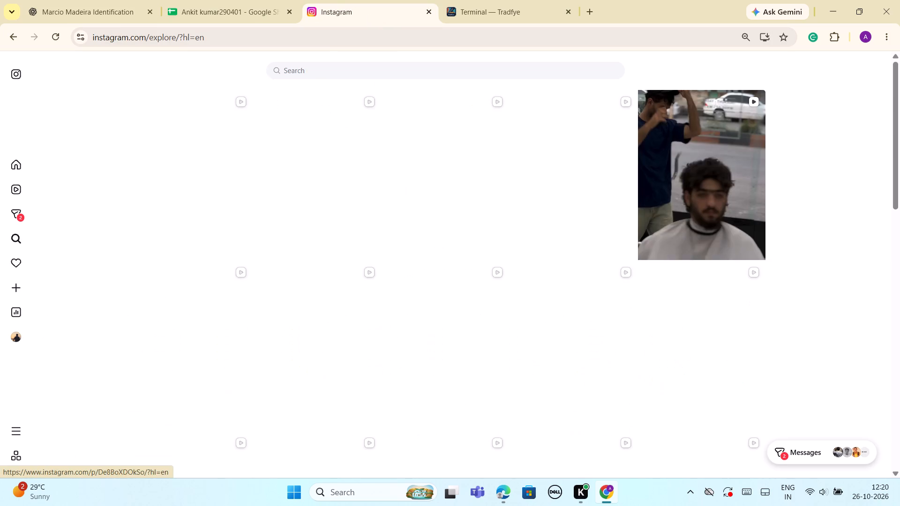
pyautogui.click(309, 71)
pyautogui.rightClick(310, 70)
pyautogui.click(367, 216)
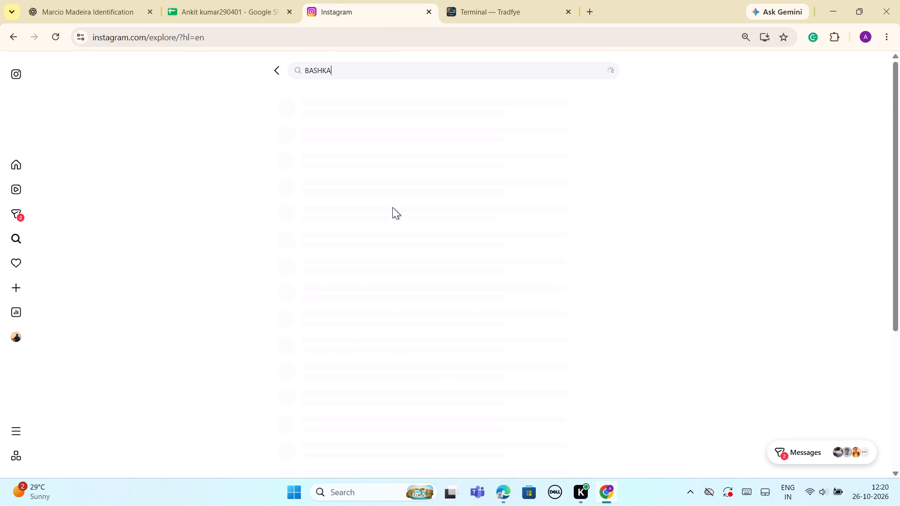